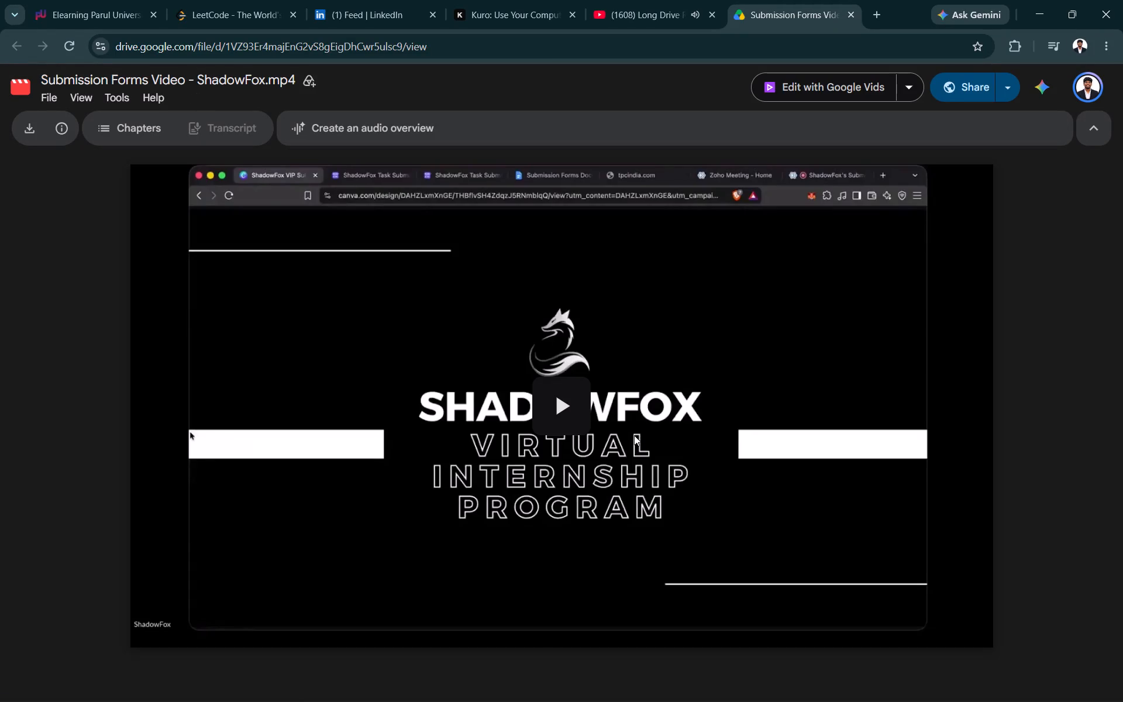
Skim the ShadowFox submission forms video, skipping ahead to the Form A and Form B comparison at about 0:54, and close it.
click(557, 413)
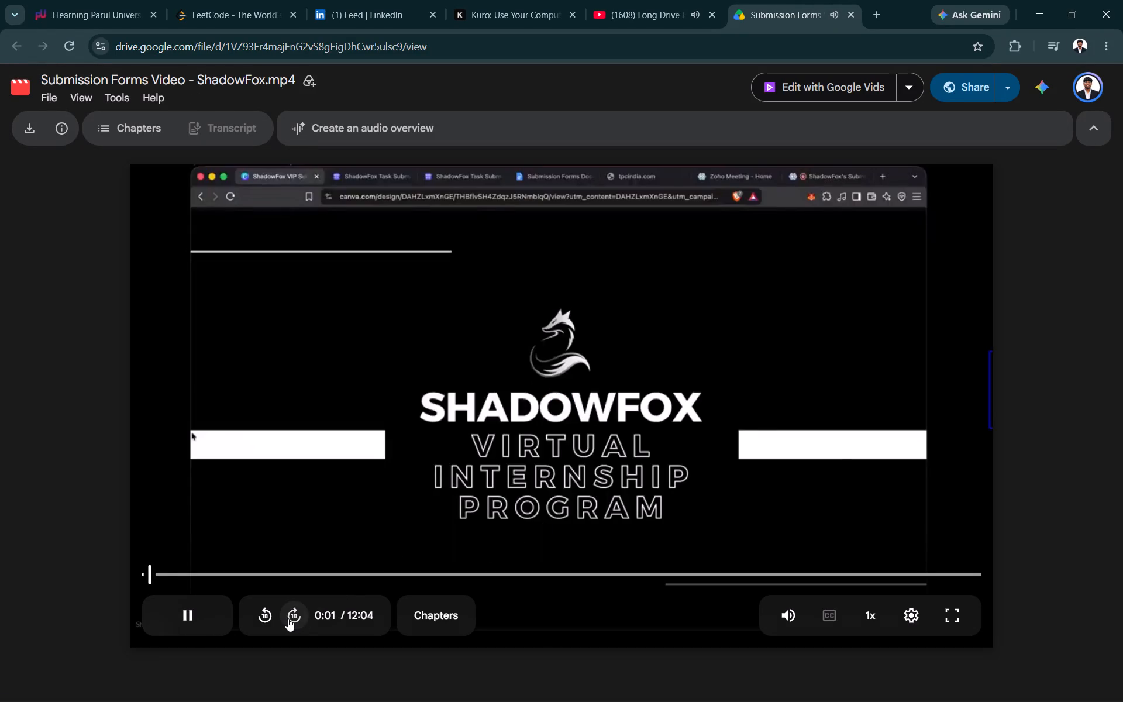
click(288, 618)
triple_click(288, 618)
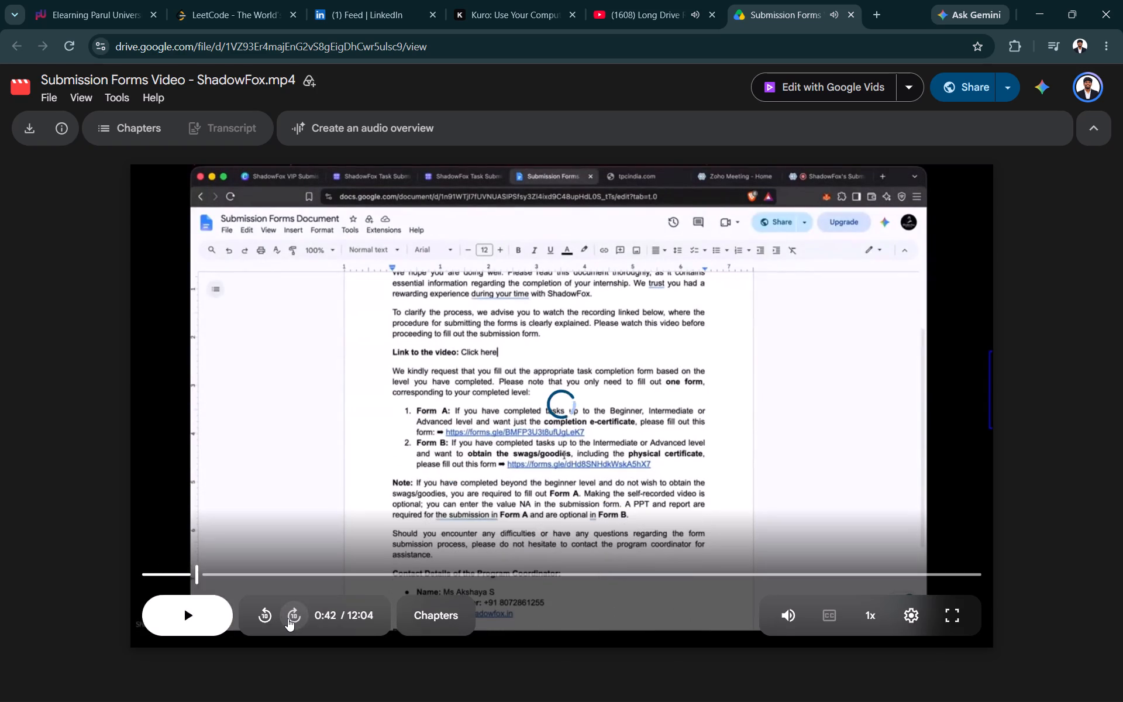
click(288, 618)
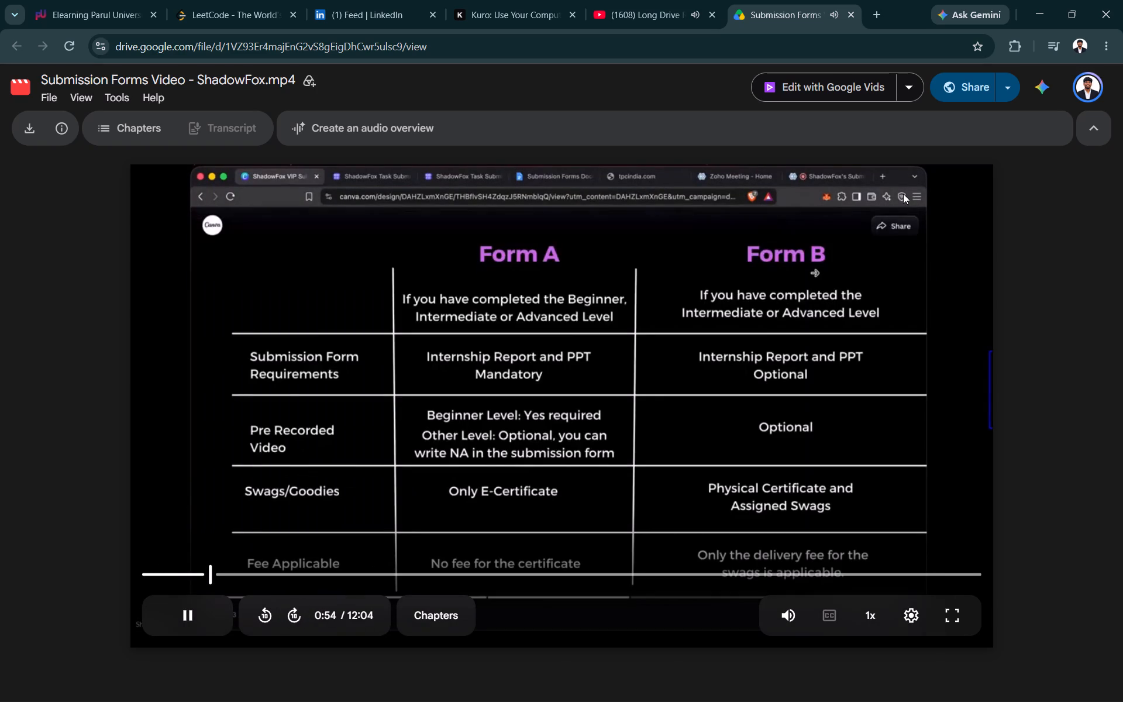
click(850, 11)
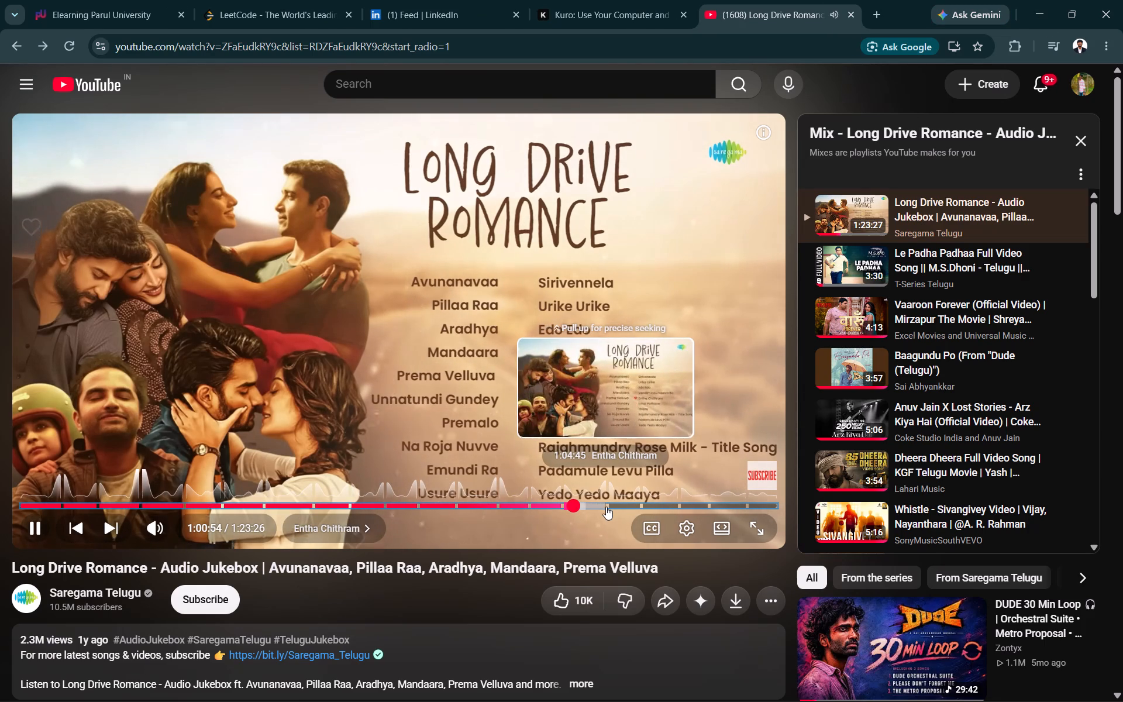
Seek the Long Drive Romance jukebox forward to about 1:04:45.
click(606, 507)
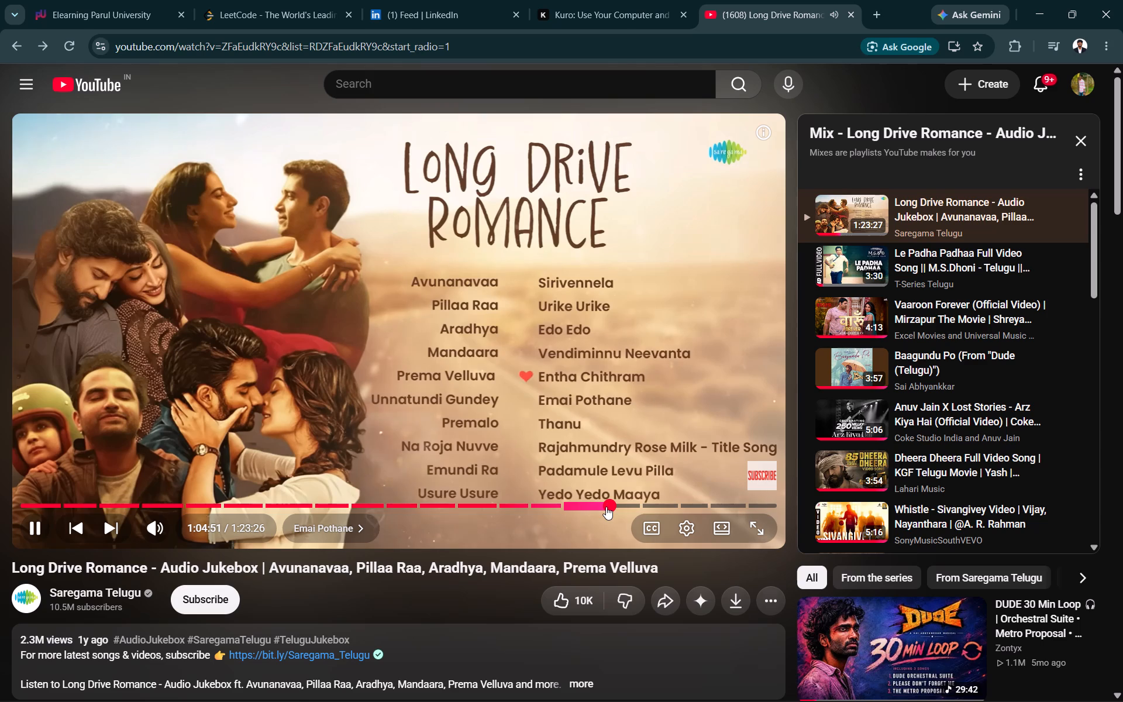
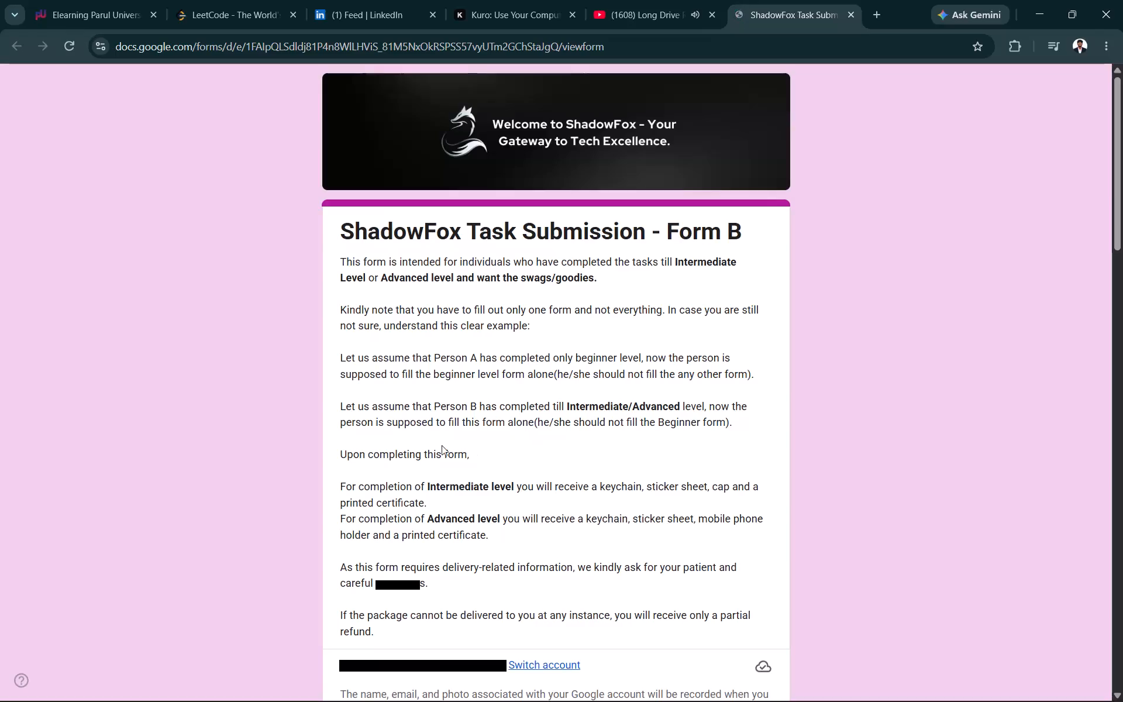
Agree to record the signed-in account's email with the Form B response.
scroll(442, 445, down, 4)
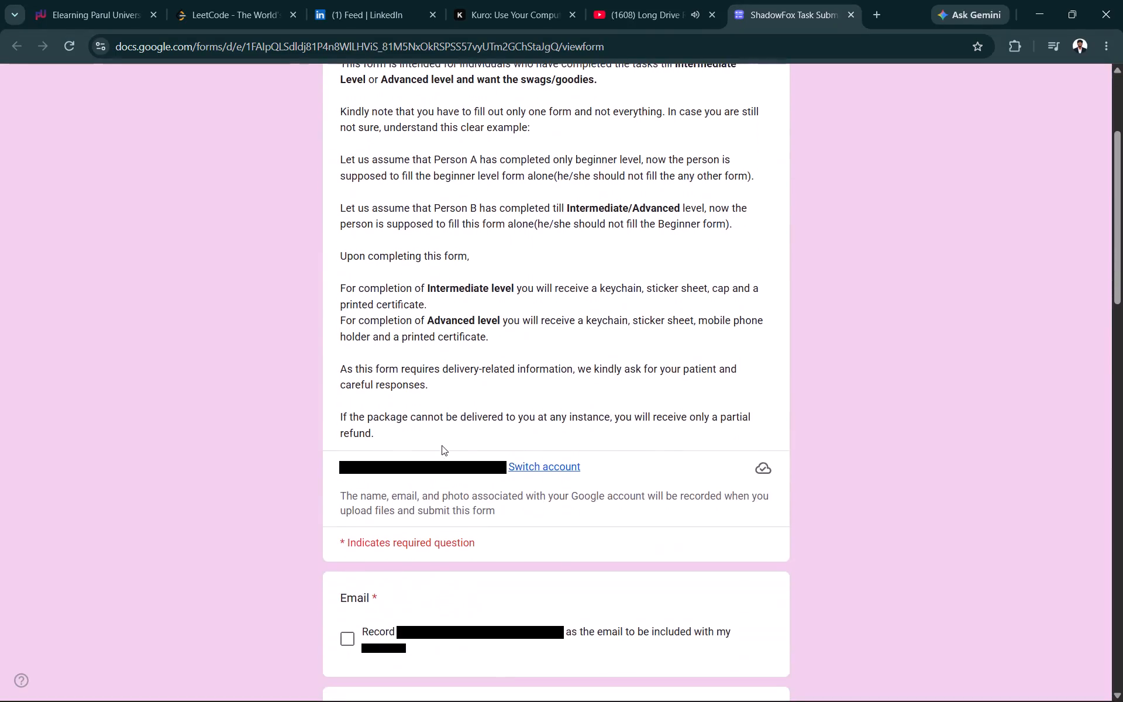
scroll(442, 445, down, 2)
click(346, 533)
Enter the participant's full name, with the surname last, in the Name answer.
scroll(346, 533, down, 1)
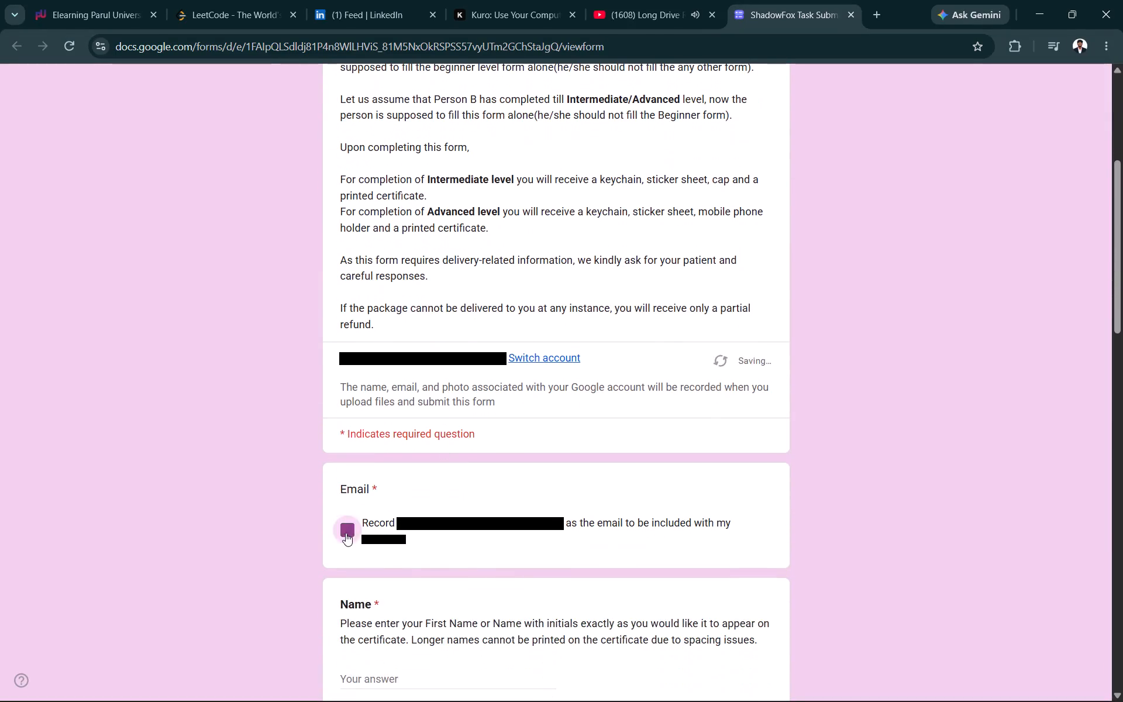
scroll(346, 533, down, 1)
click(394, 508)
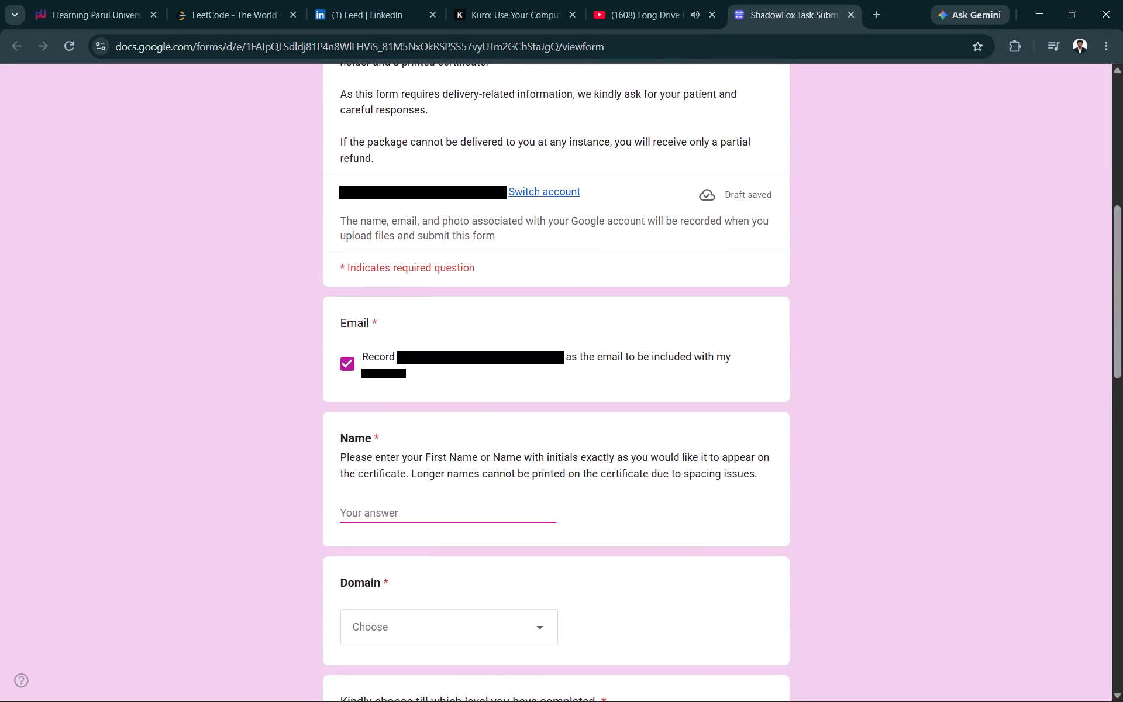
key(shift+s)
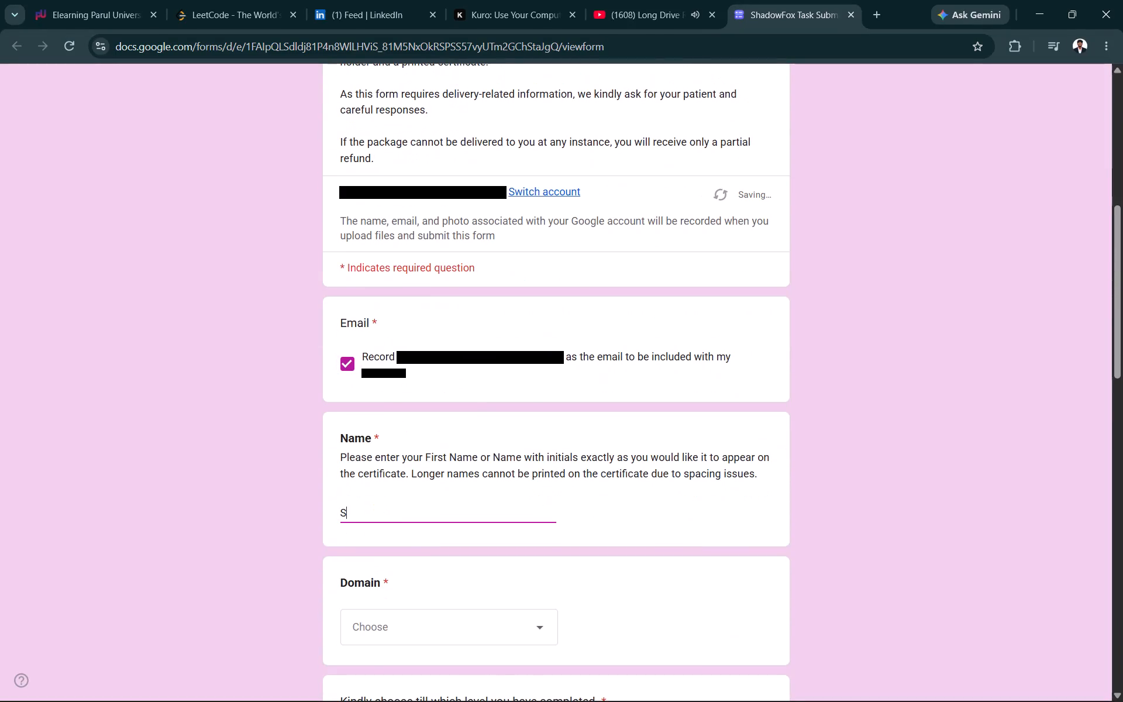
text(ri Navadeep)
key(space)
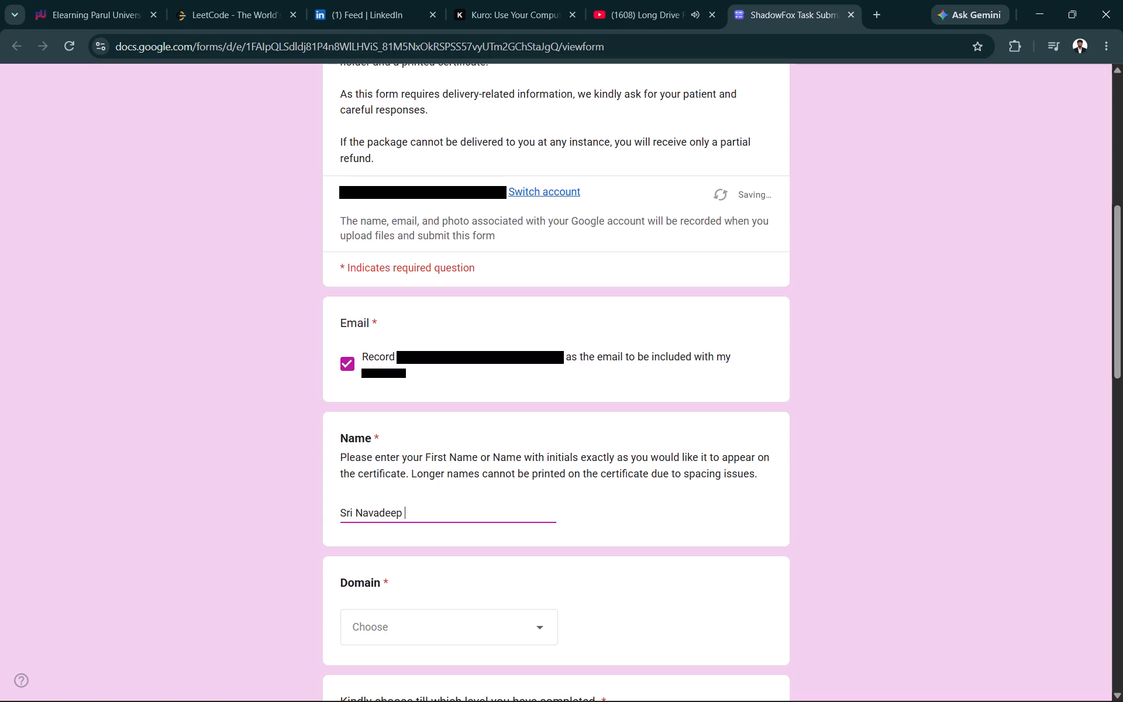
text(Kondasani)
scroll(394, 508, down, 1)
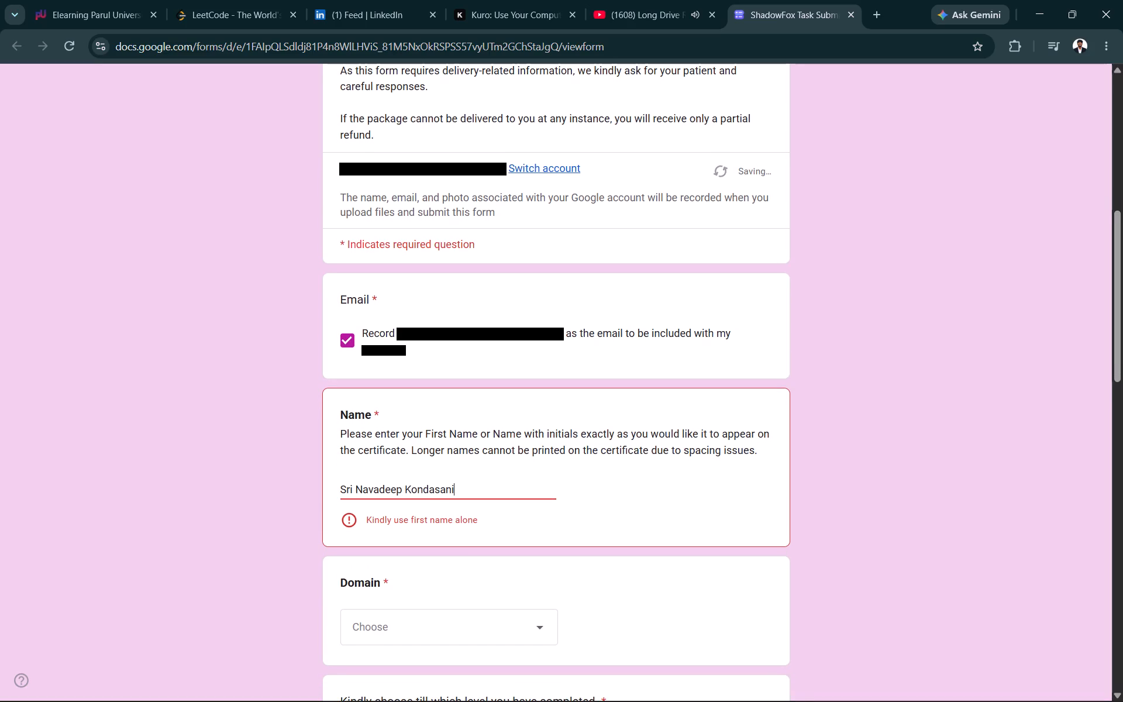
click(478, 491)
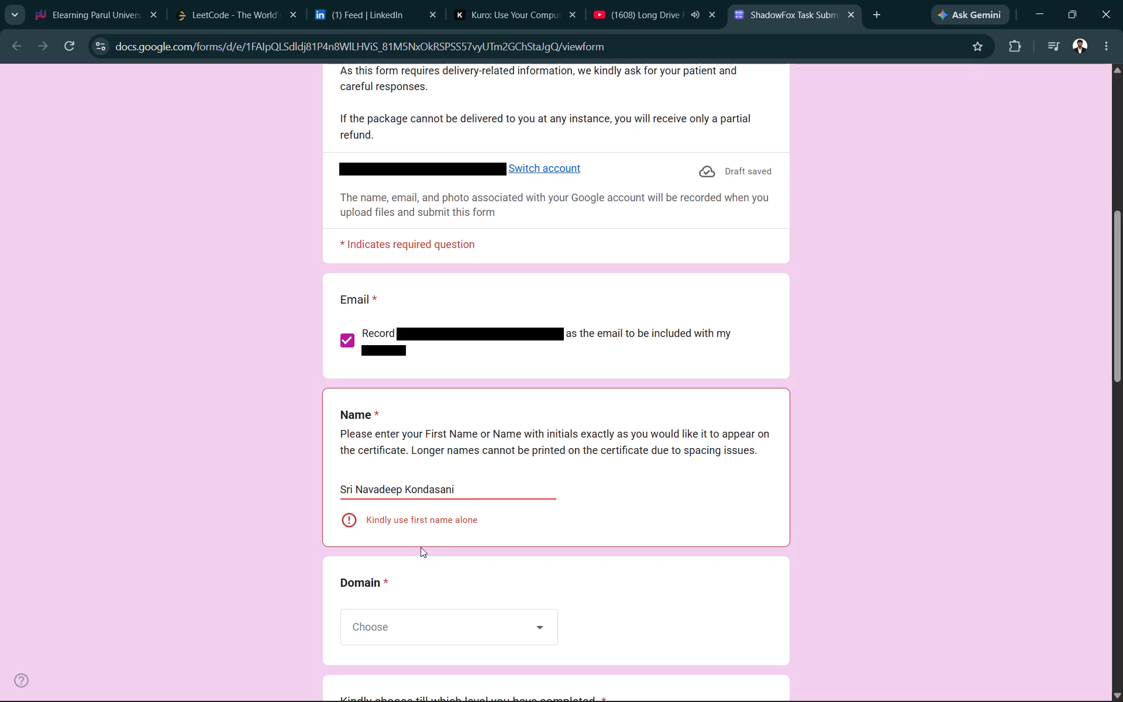
Set the Domain question to Full-Stack Developer.
click(420, 612)
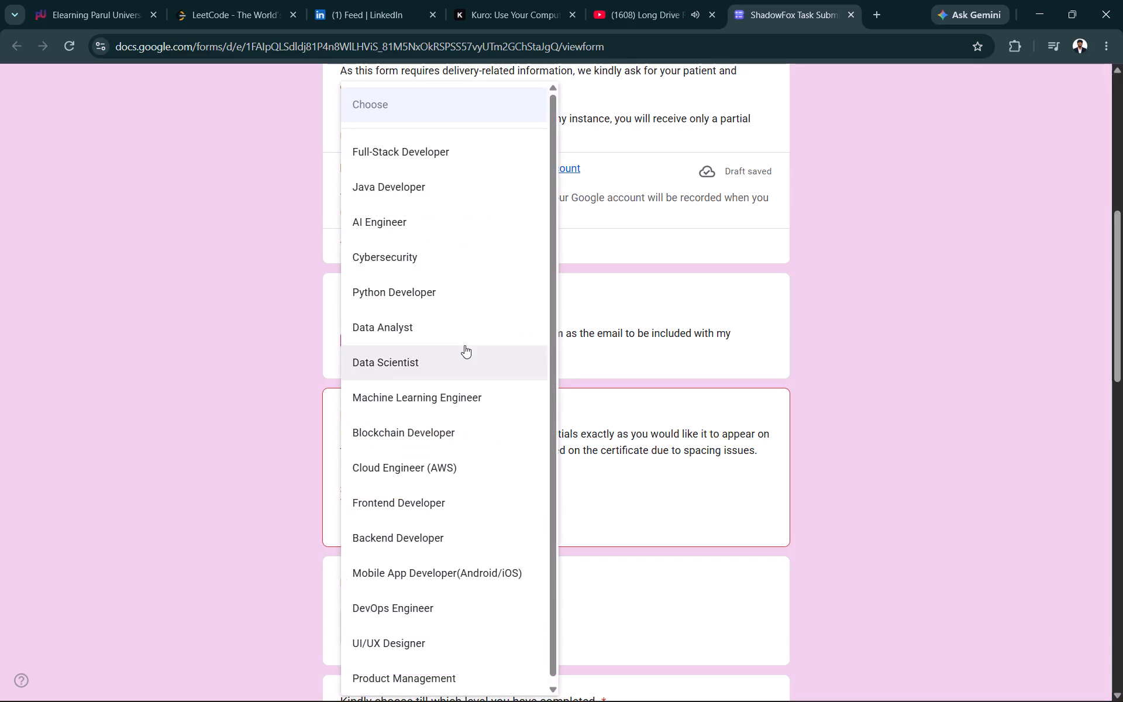
click(422, 157)
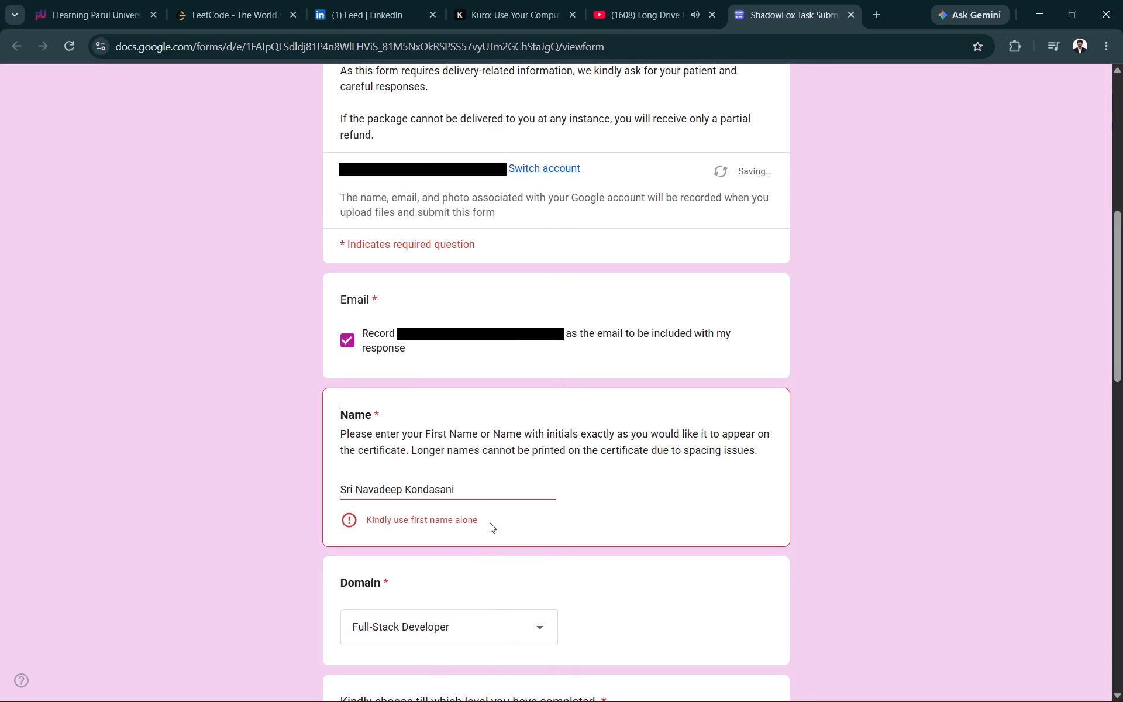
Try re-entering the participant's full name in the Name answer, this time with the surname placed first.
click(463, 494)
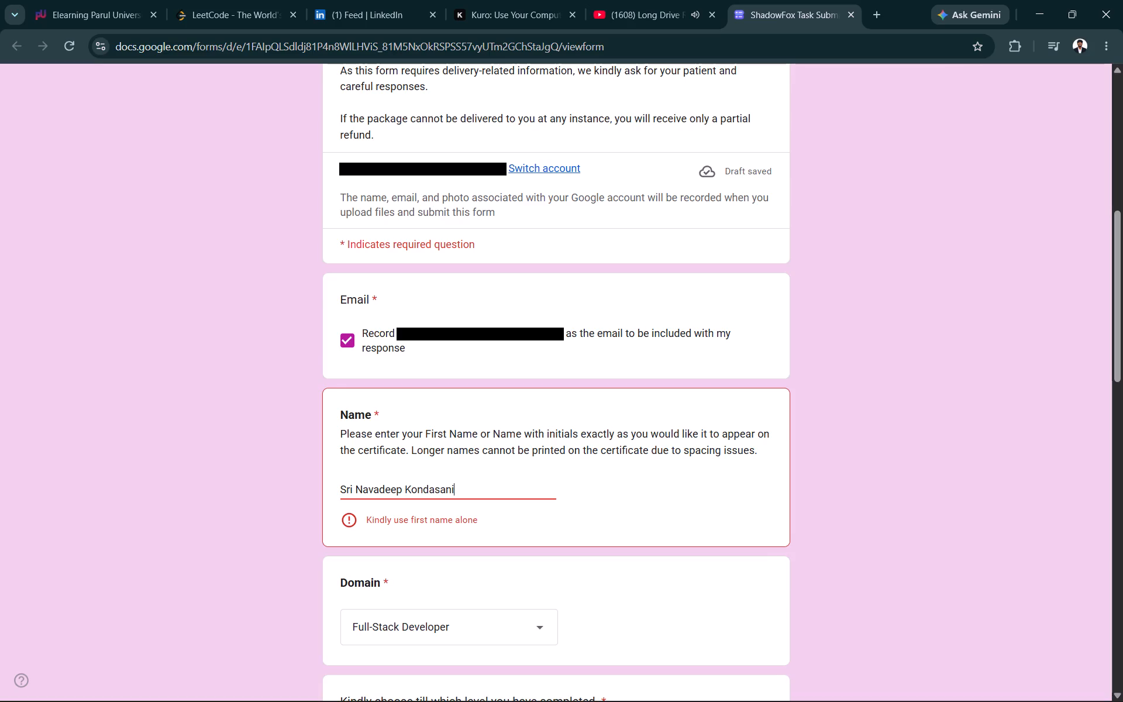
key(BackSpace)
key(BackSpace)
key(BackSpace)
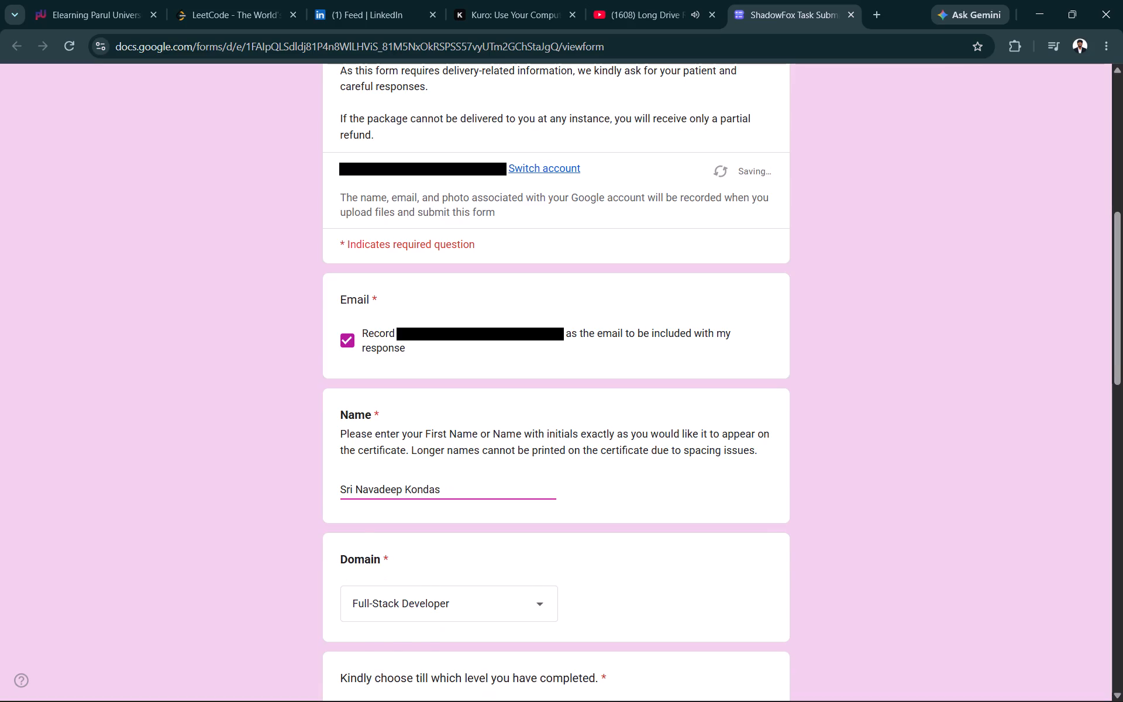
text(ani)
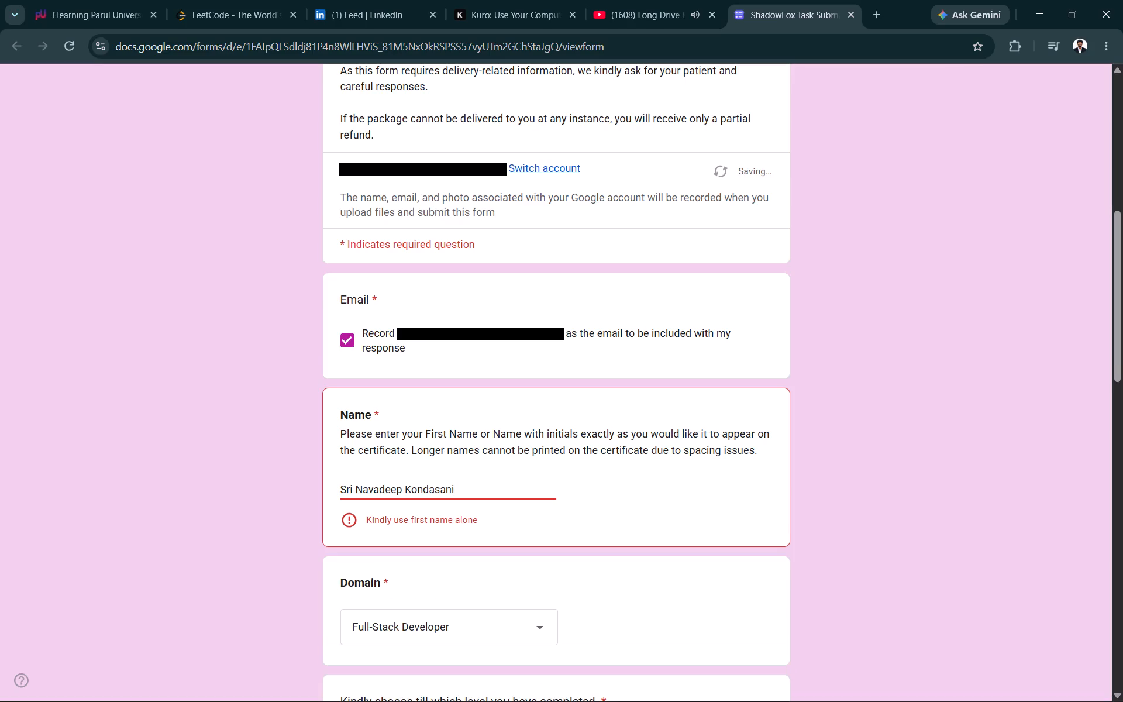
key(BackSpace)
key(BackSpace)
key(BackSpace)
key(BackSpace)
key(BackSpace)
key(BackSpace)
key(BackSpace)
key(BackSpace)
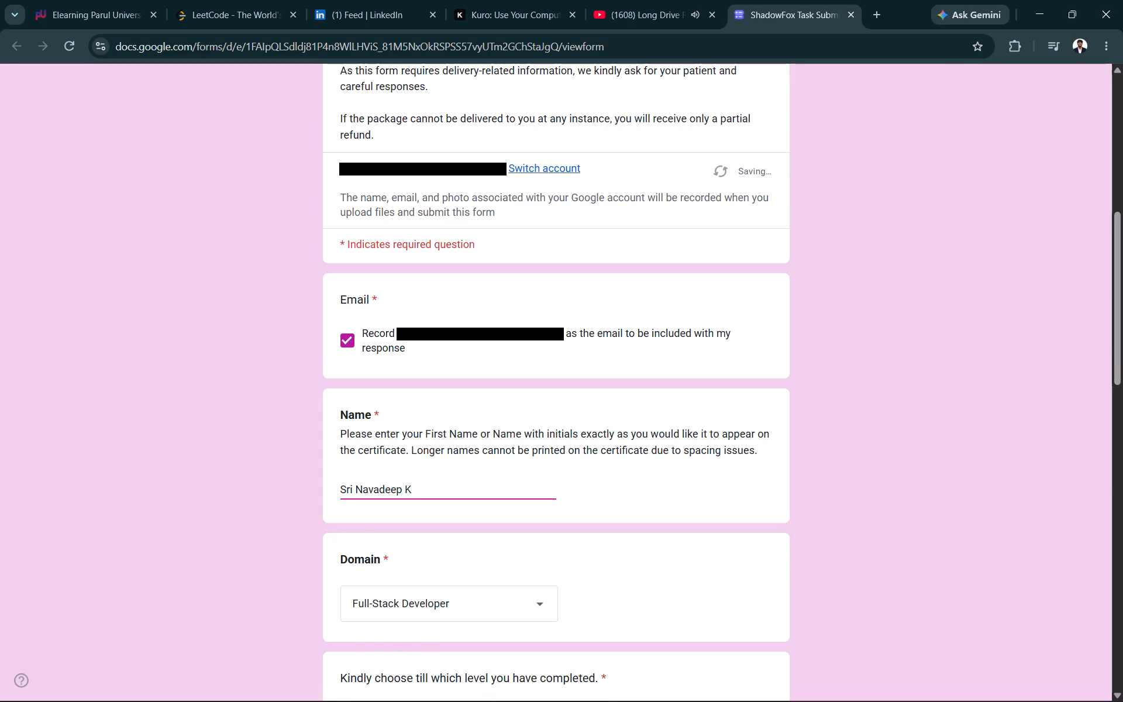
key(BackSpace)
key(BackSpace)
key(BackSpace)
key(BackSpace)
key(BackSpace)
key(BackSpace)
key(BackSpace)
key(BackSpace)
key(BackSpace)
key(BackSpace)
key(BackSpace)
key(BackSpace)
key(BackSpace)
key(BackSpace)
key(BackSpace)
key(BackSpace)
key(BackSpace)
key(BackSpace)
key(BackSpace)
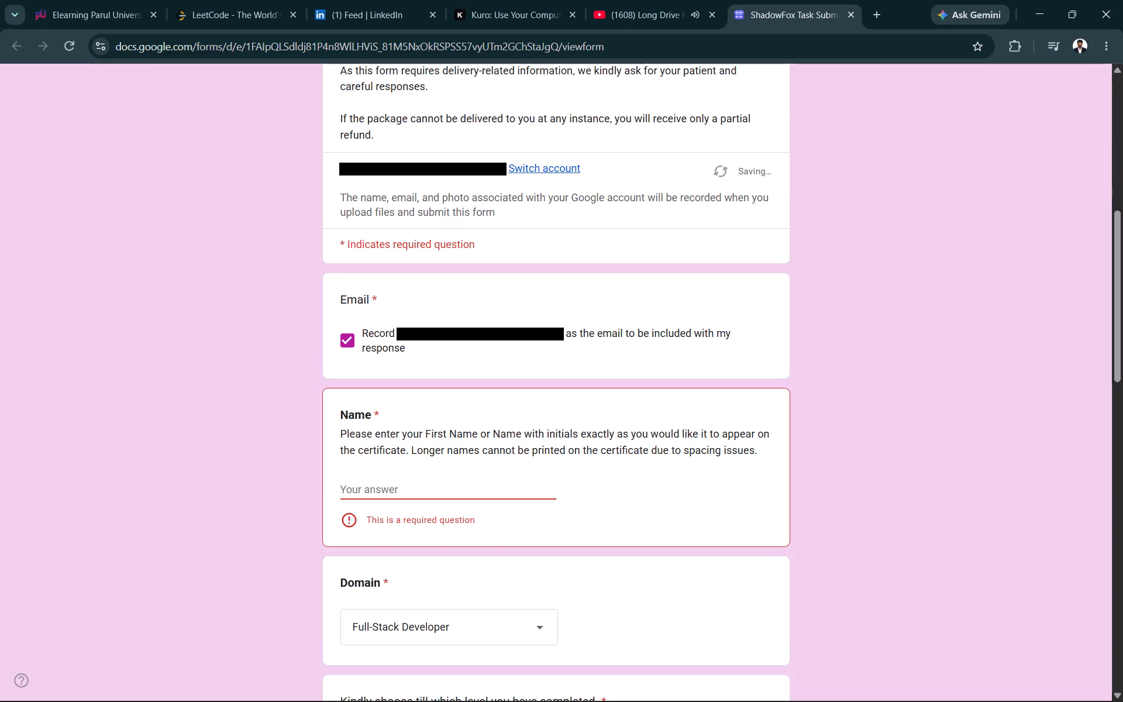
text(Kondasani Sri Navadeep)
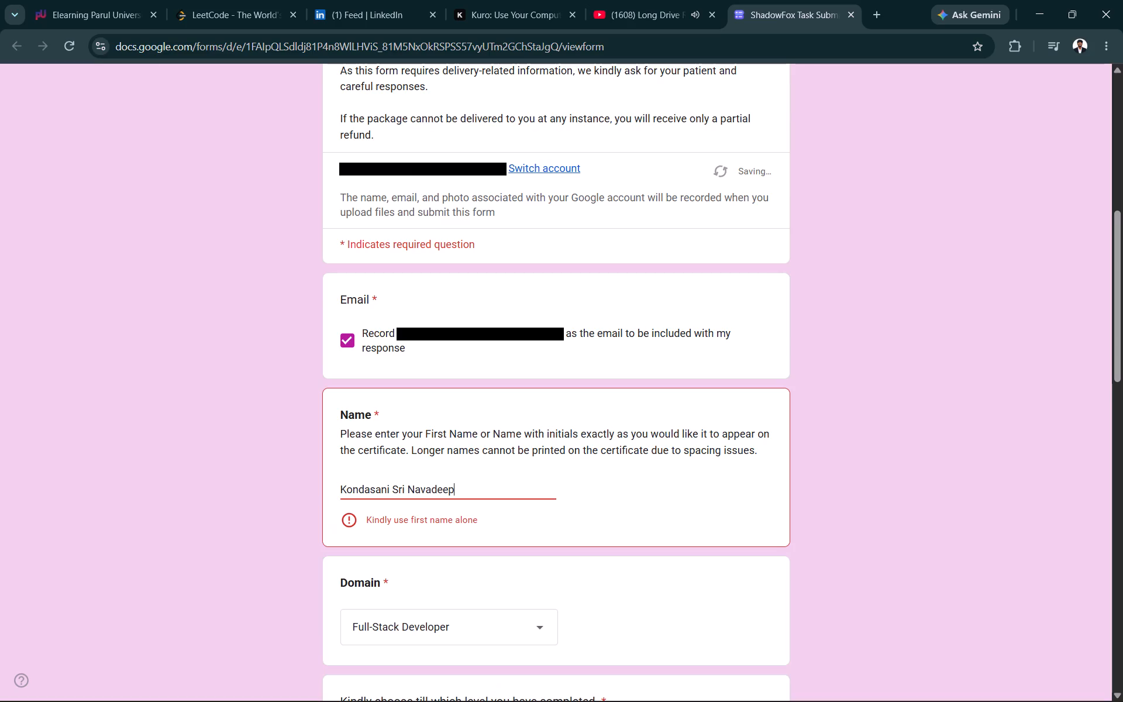
Replace the Name answer with the participant's first name only, leaving out the surname.
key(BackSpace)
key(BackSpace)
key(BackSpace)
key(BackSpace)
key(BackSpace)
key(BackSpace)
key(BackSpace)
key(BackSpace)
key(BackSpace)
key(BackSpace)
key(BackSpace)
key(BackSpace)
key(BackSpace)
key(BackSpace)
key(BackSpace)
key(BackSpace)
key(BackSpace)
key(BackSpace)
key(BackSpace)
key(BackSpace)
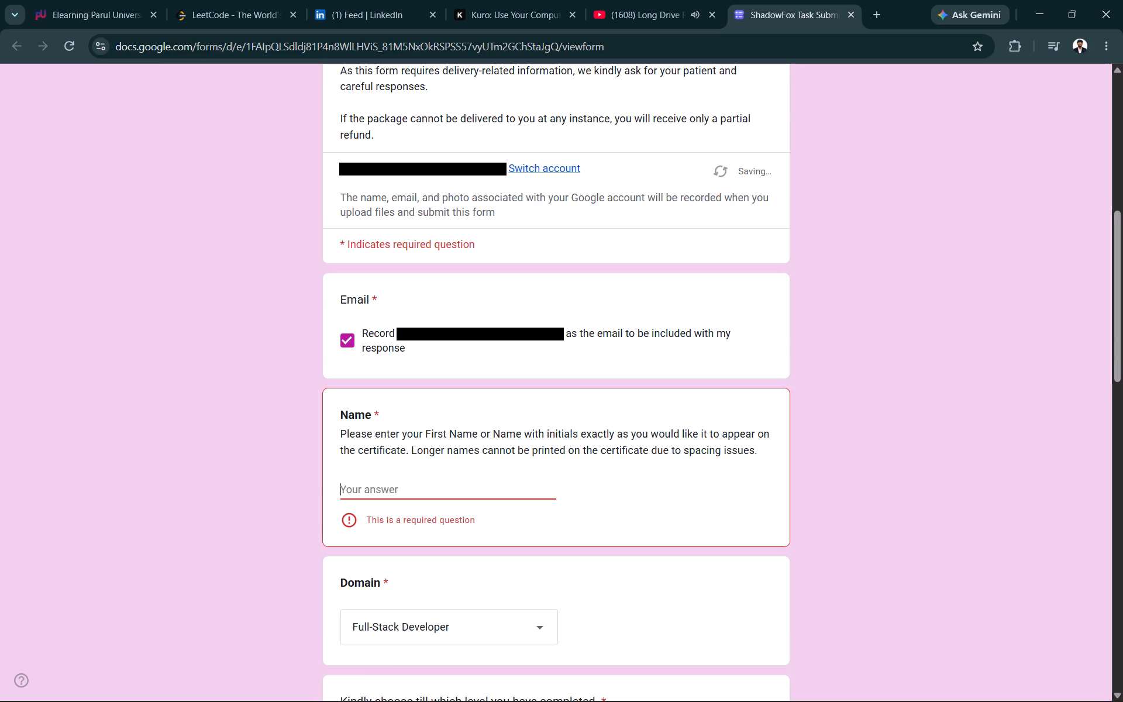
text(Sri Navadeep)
Choose Advanced Level as the level completed.
scroll(463, 494, down, 4)
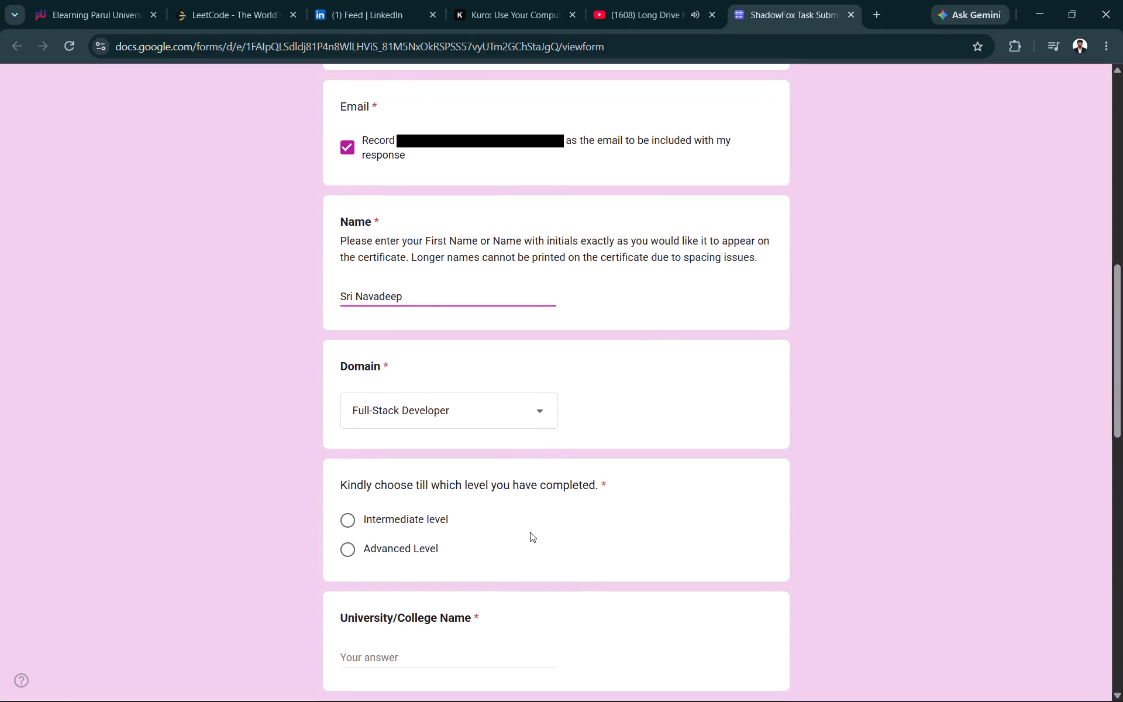
click(345, 555)
Enter "Parul institute of engineering and technology,vadodara" as the University/College Name.
scroll(345, 555, down, 2)
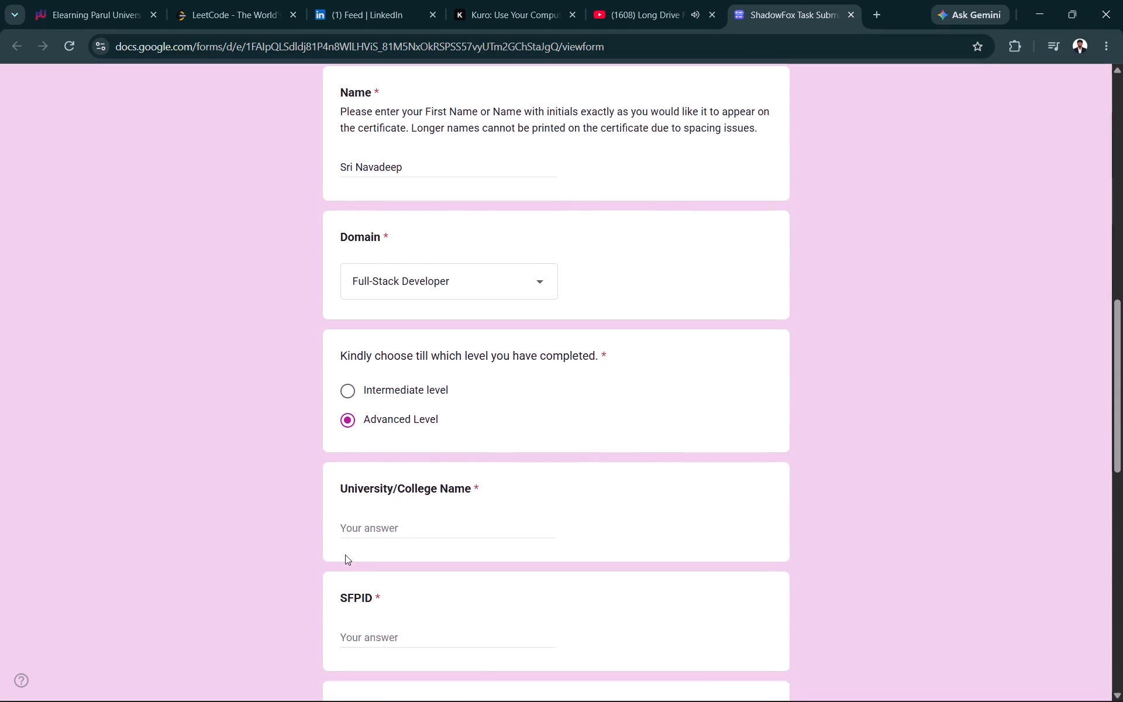
scroll(345, 555, down, 1)
click(407, 481)
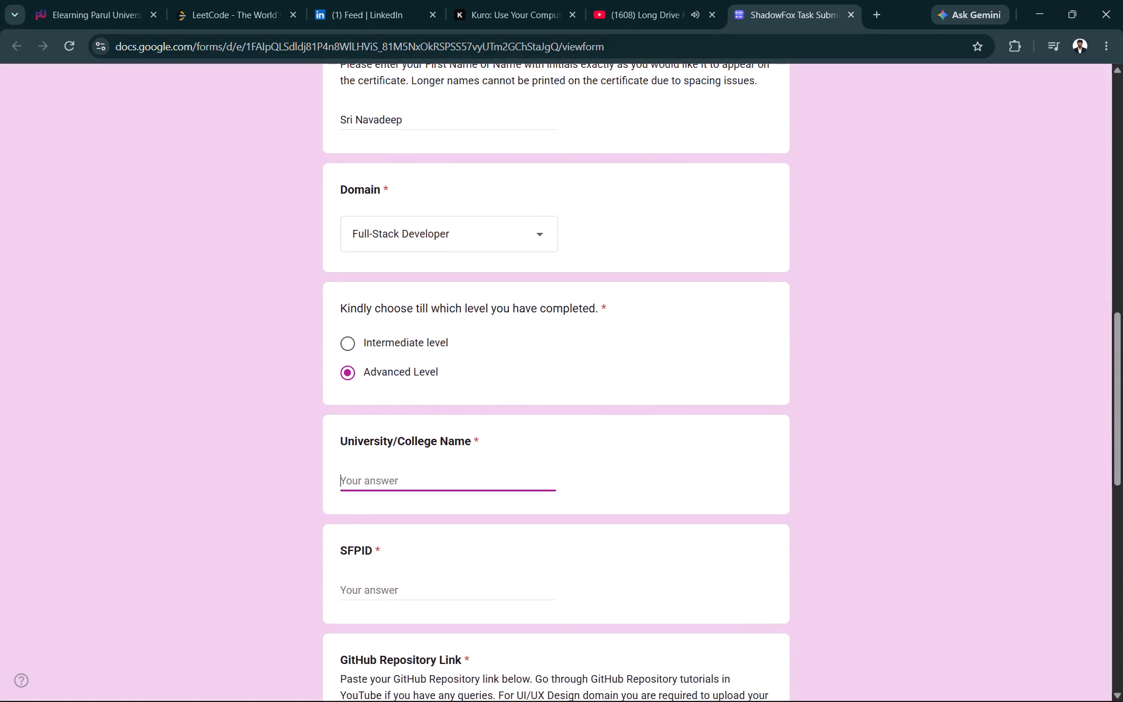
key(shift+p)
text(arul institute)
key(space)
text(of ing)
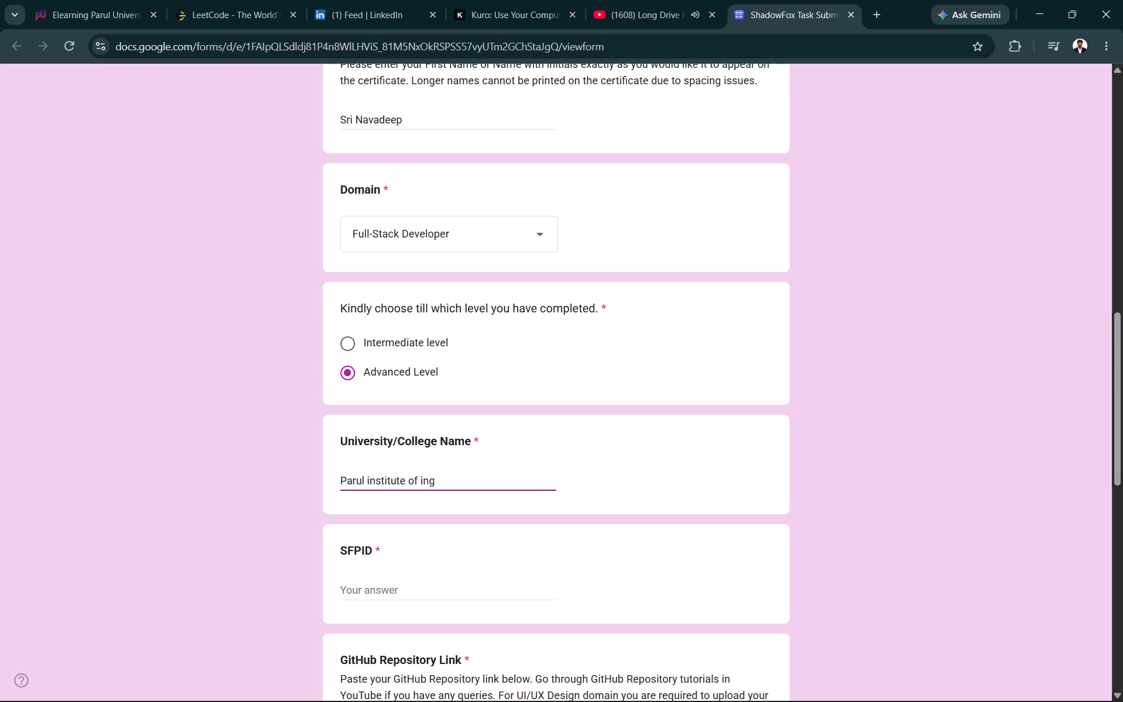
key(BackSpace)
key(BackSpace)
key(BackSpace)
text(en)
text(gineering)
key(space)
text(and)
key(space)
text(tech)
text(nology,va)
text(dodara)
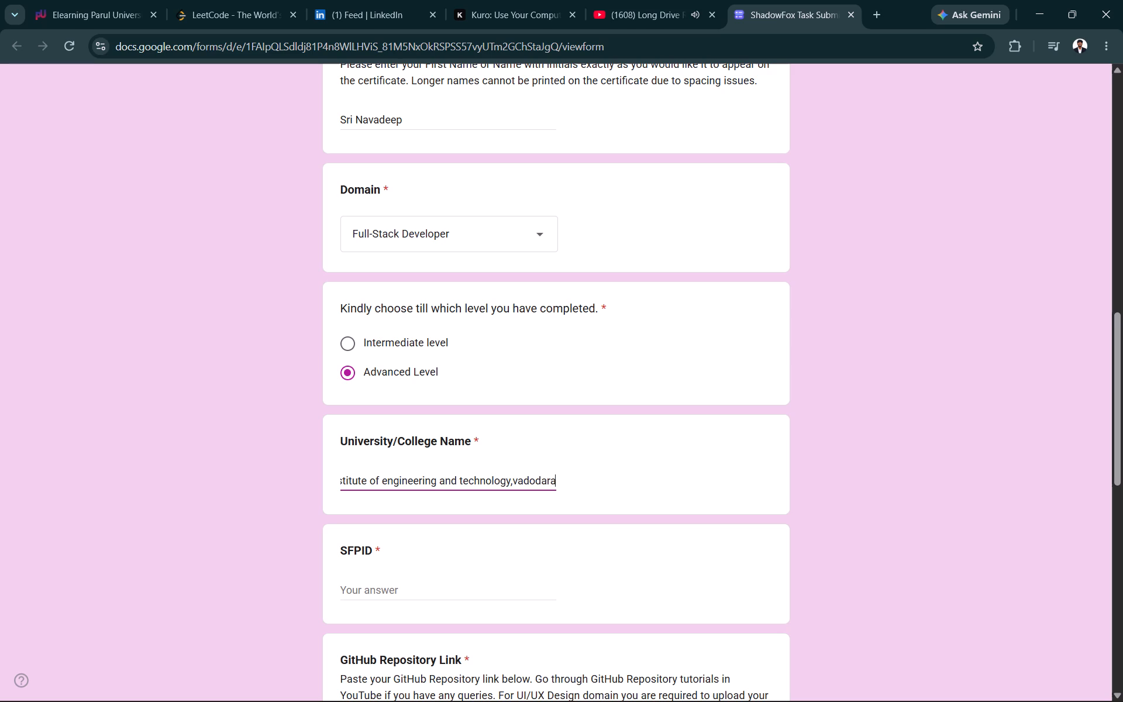
Review the remaining questions on this form page, from SFPID and GitHub Repository Link through the report and PPT uploads.
scroll(372, 579, down, 1)
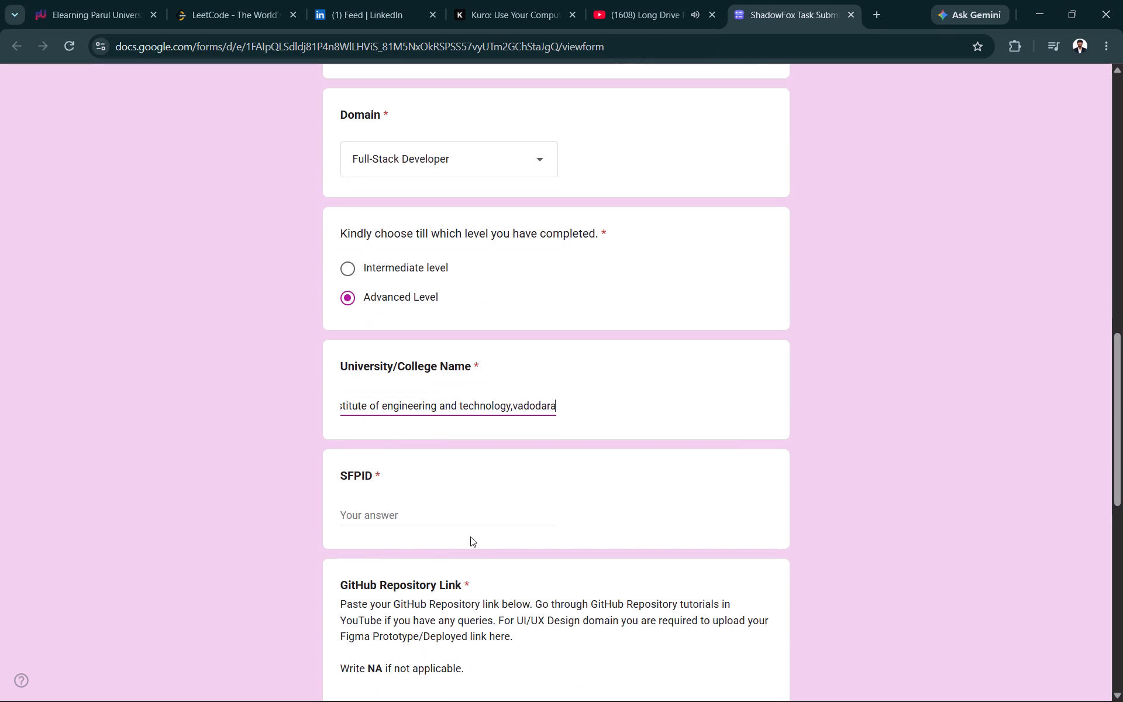
scroll(481, 549, down, 1)
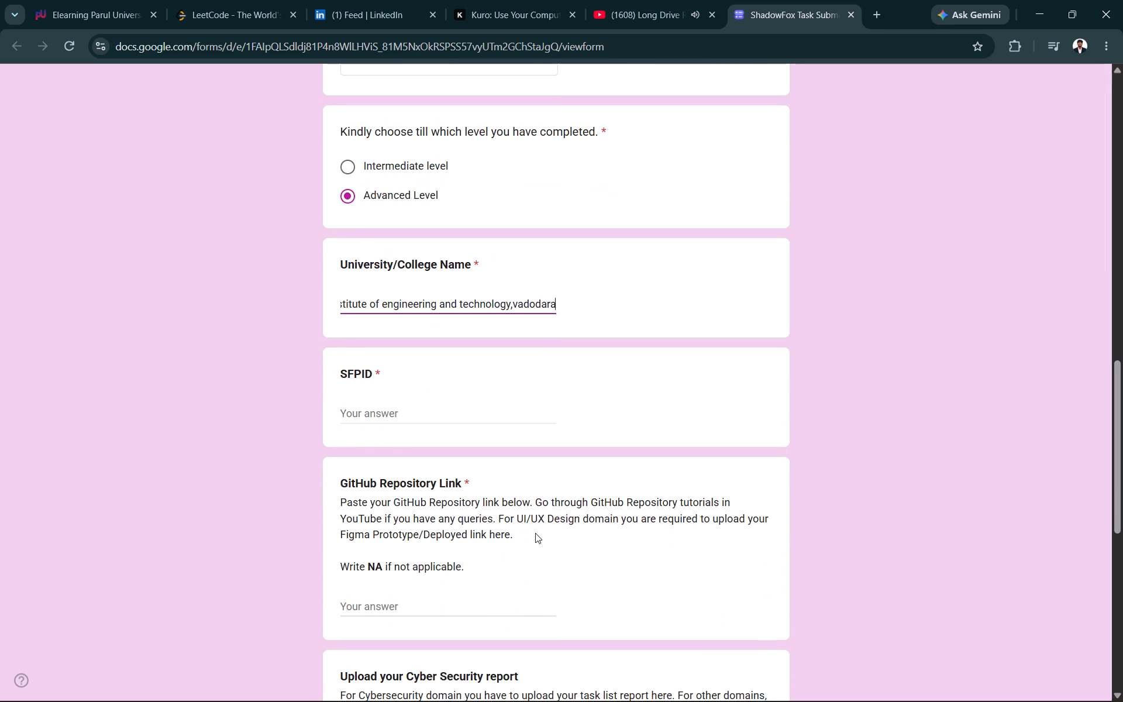
scroll(535, 533, down, 1)
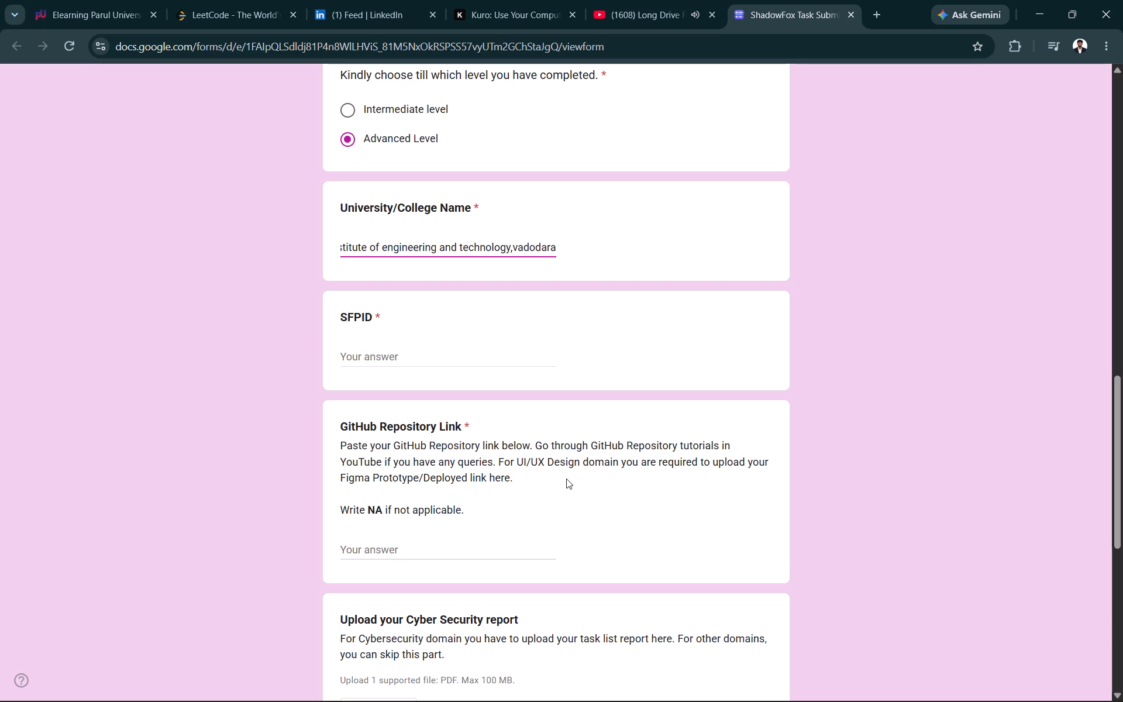
scroll(566, 479, down, 1)
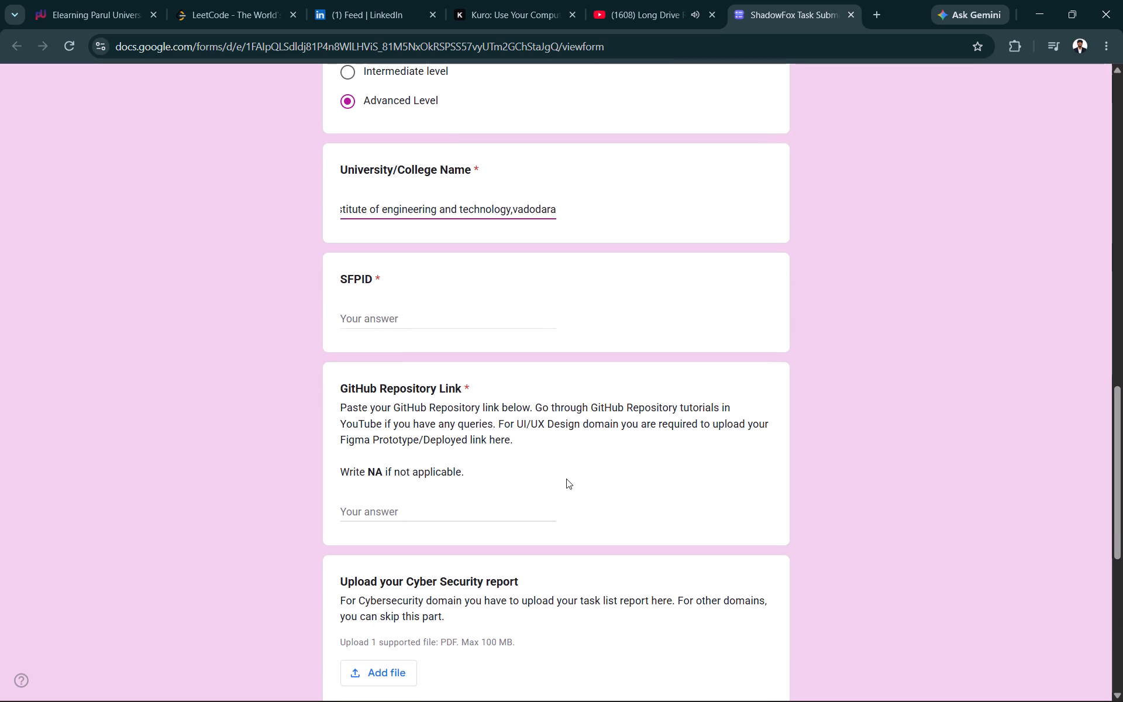
scroll(429, 448, down, 1)
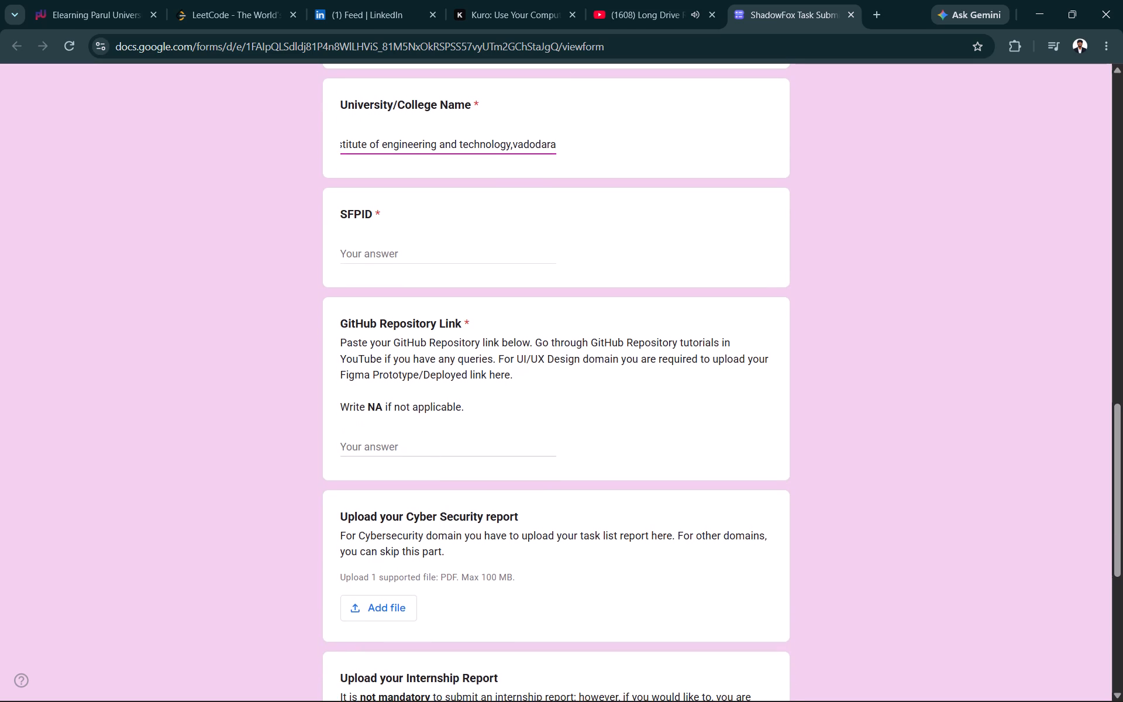
scroll(399, 489, down, 1)
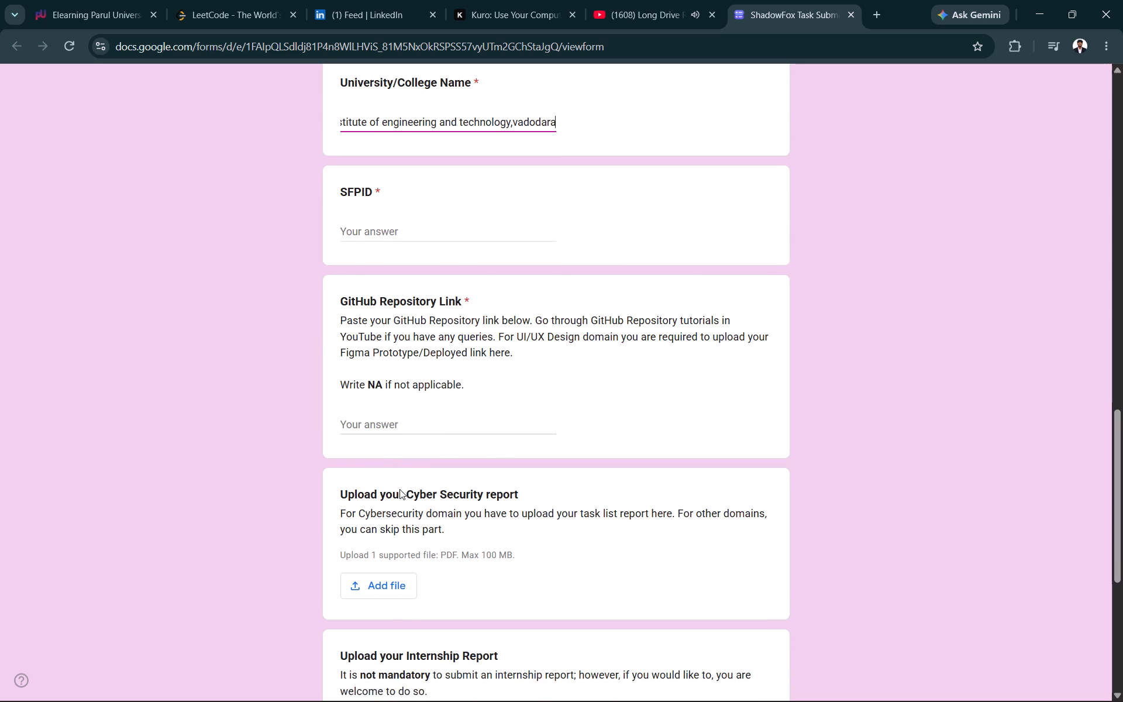
scroll(399, 489, down, 2)
scroll(440, 419, down, 3)
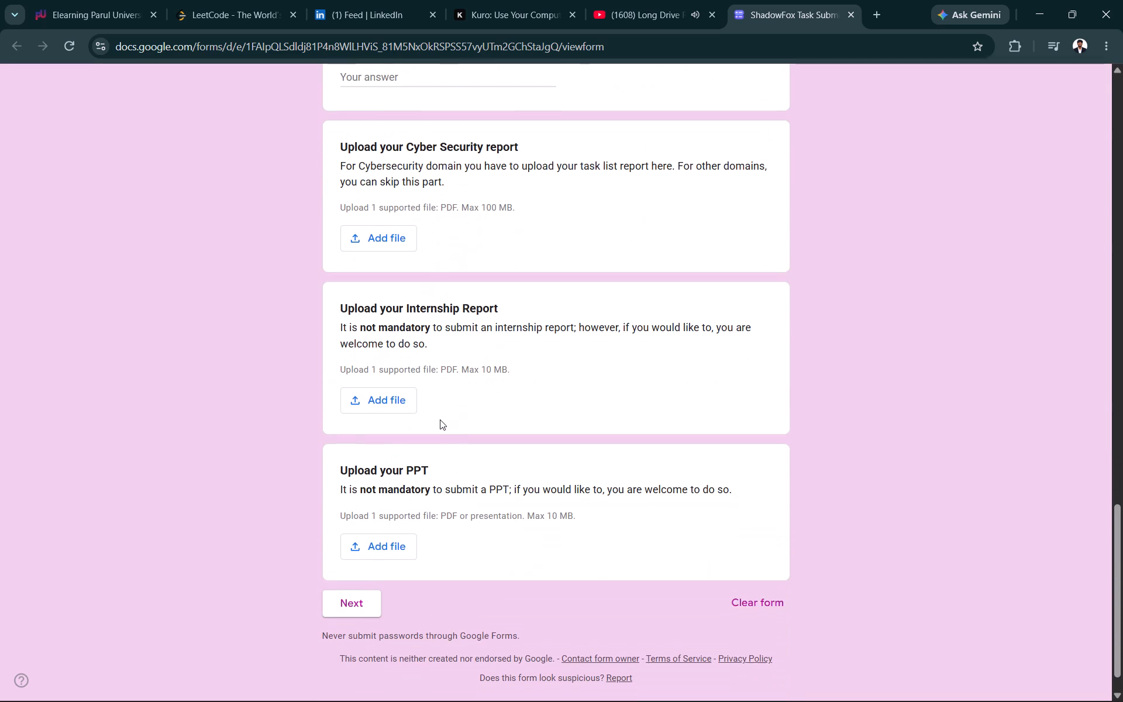
scroll(440, 419, down, 1)
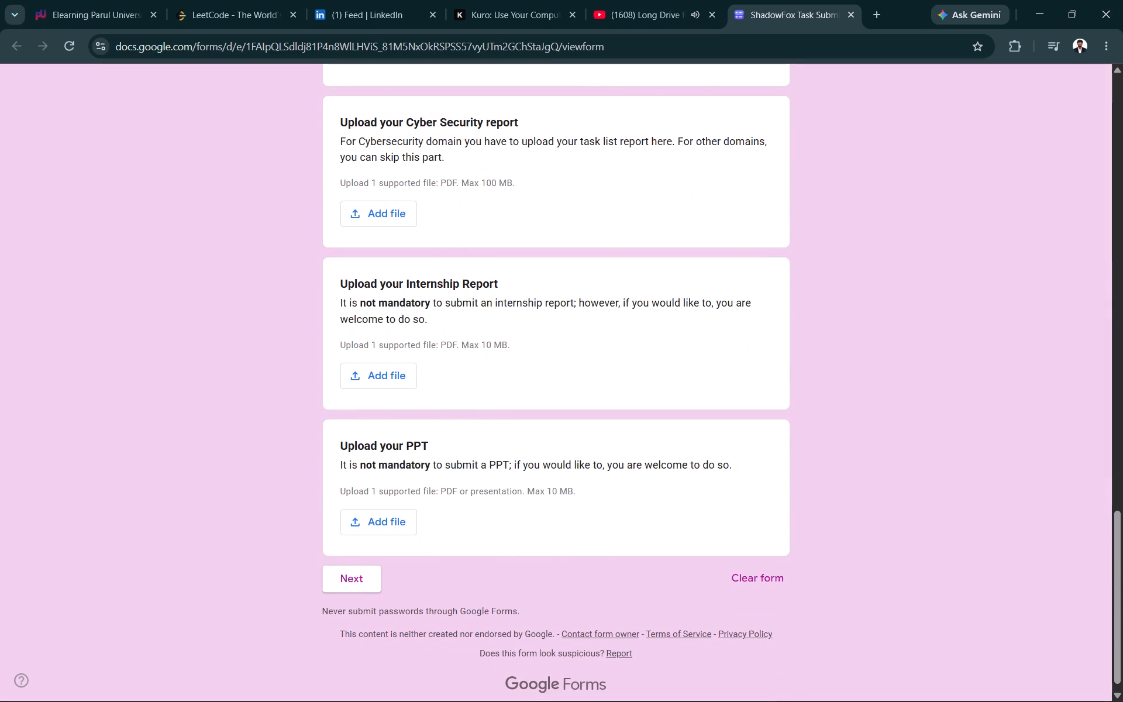
scroll(473, 301, up, 1)
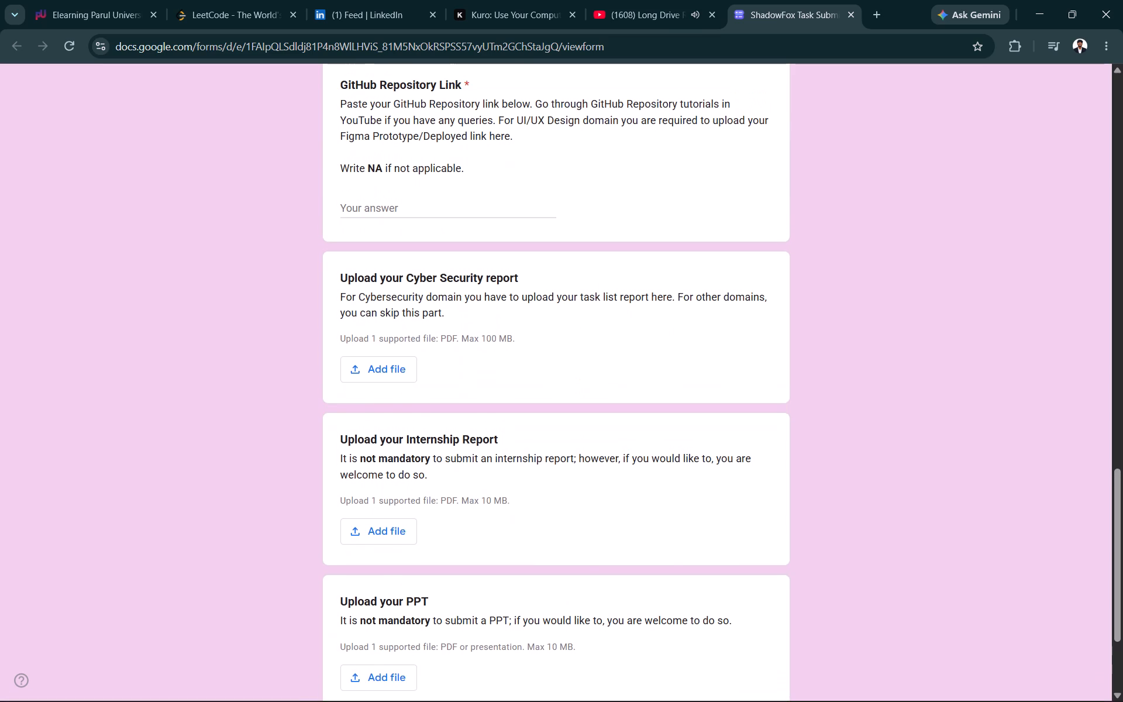
Look back over the form from the upload questions through GitHub Repository Link and SFPID to University/College Name.
scroll(473, 301, up, 2)
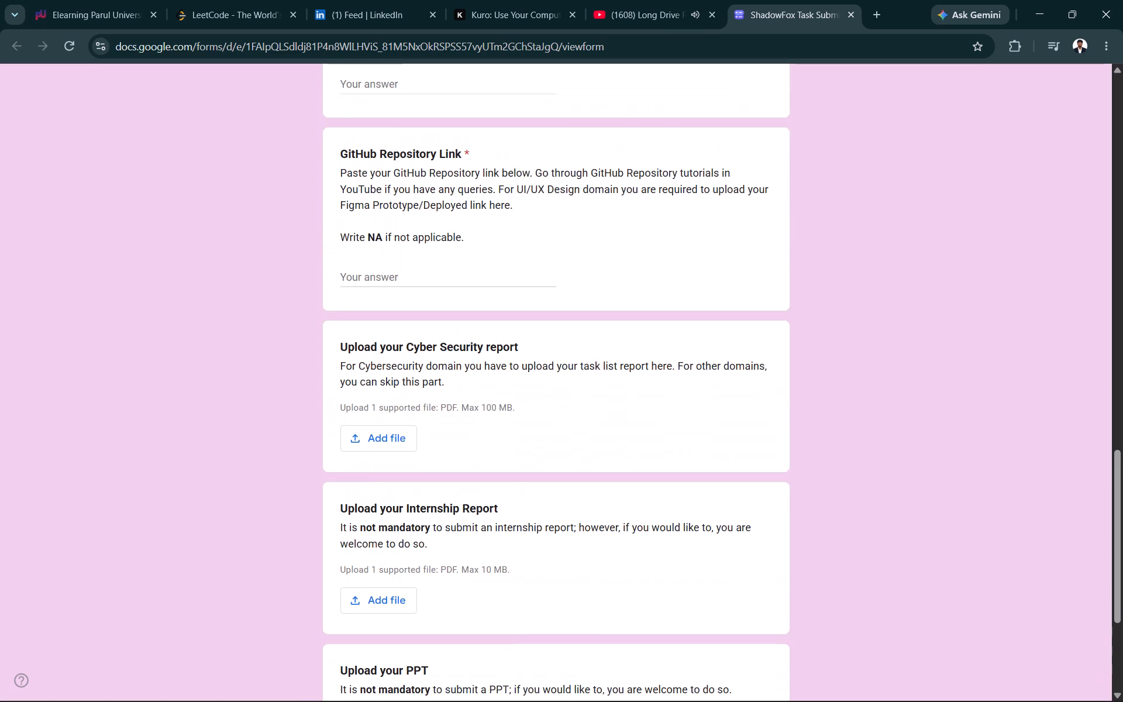
scroll(473, 301, up, 2)
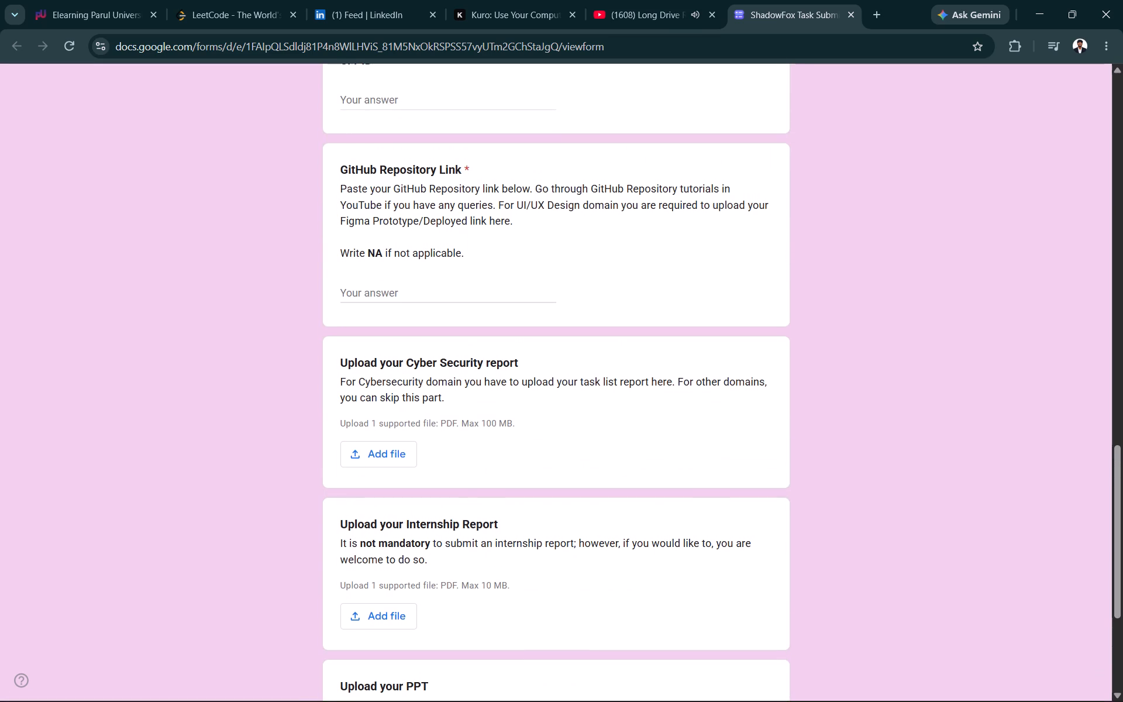
scroll(473, 301, up, 1)
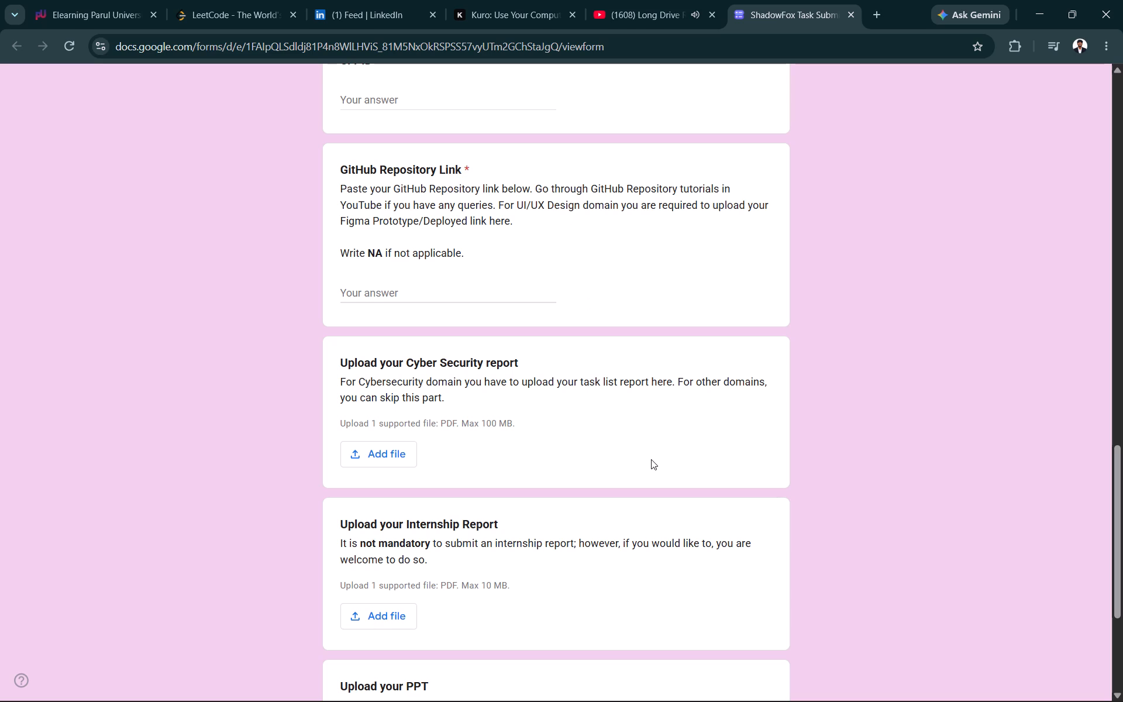
scroll(651, 459, up, 2)
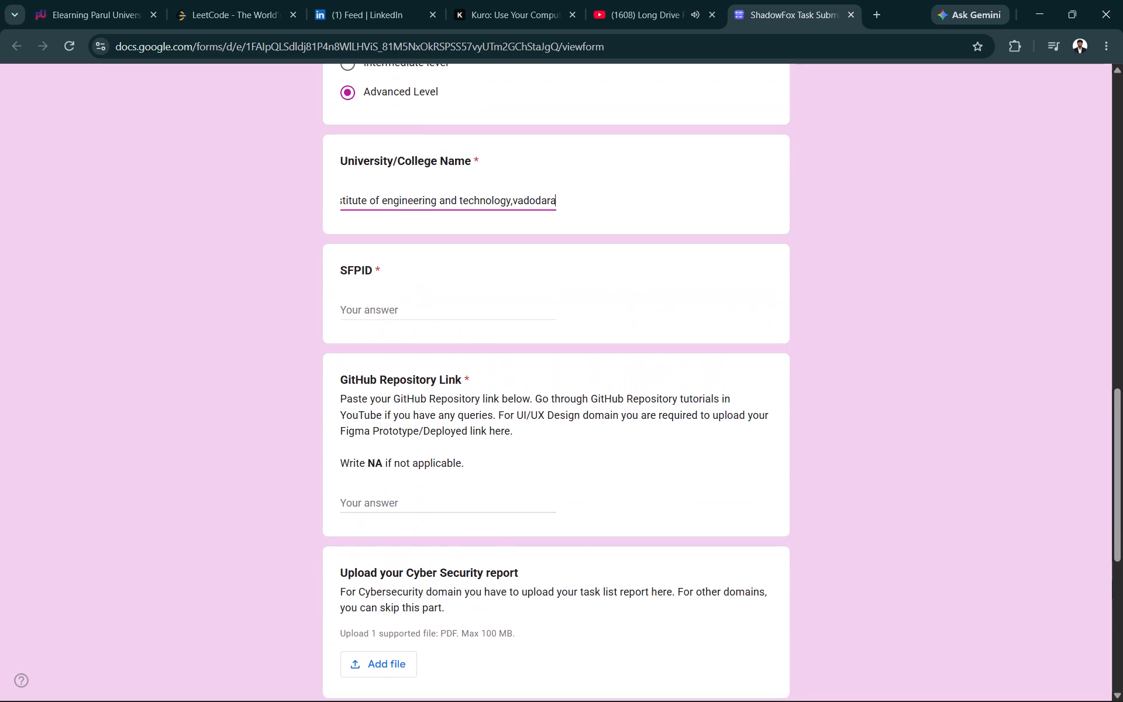
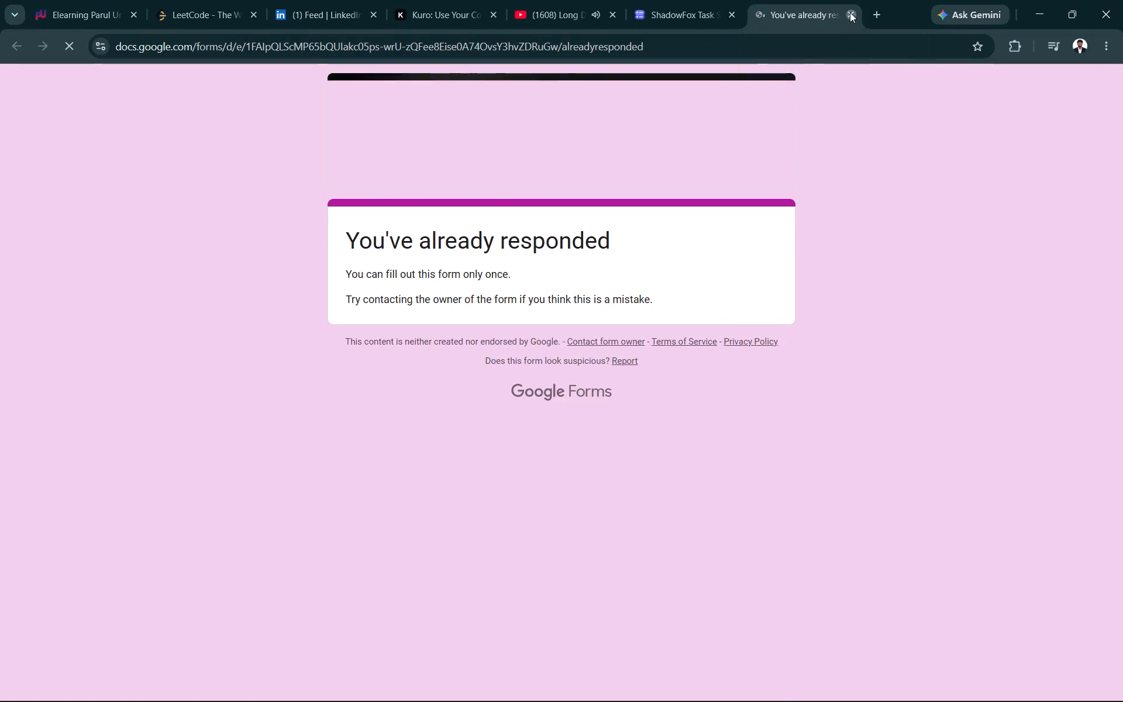
Minimise the browser window with the ShadowFox form to get to the chat window behind it.
click(1056, 10)
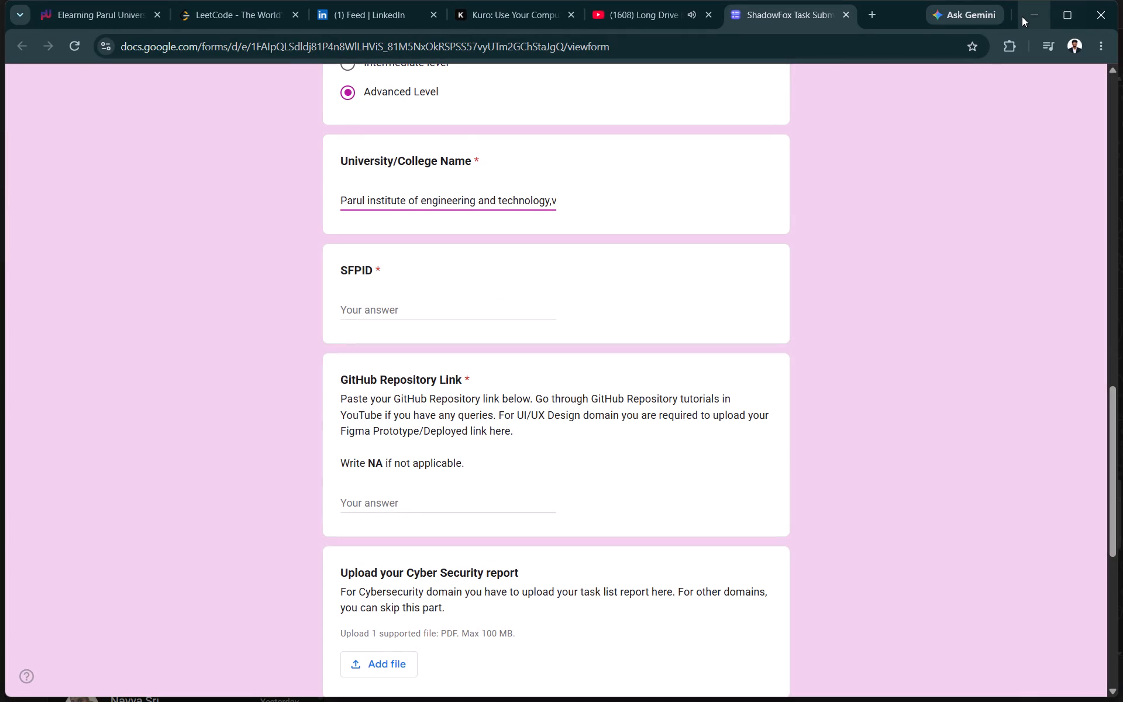
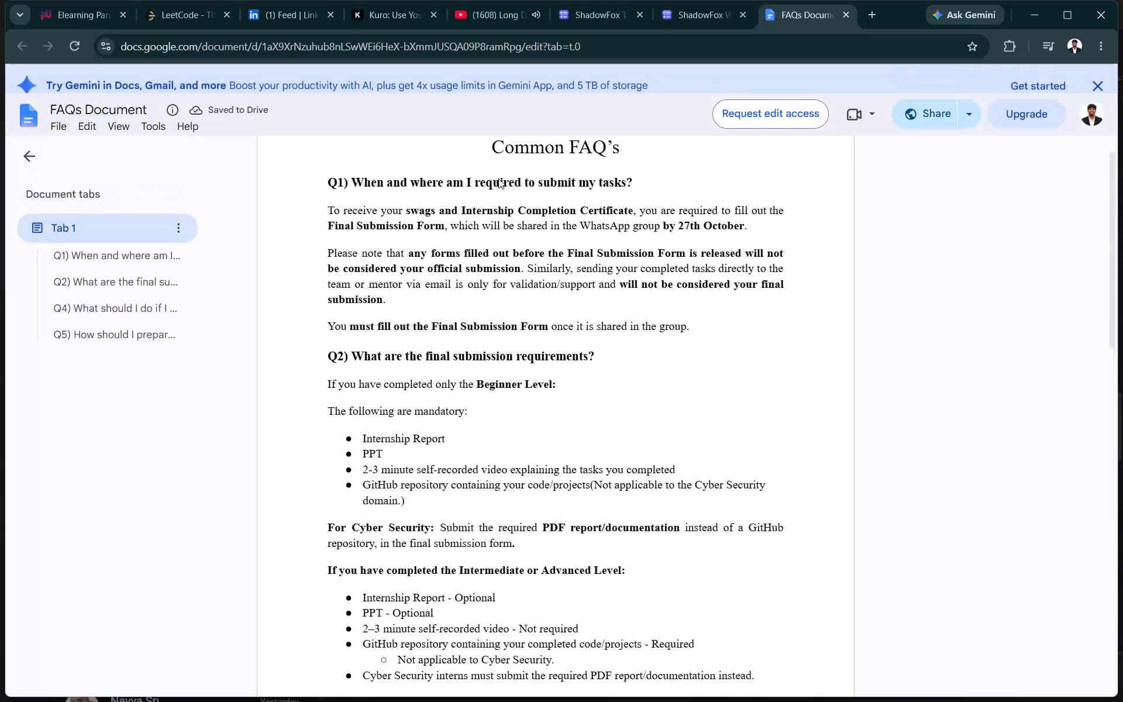
Select the entire text of the FAQs Document, starting from the Common FAQ's title.
scroll(498, 178, down, 3)
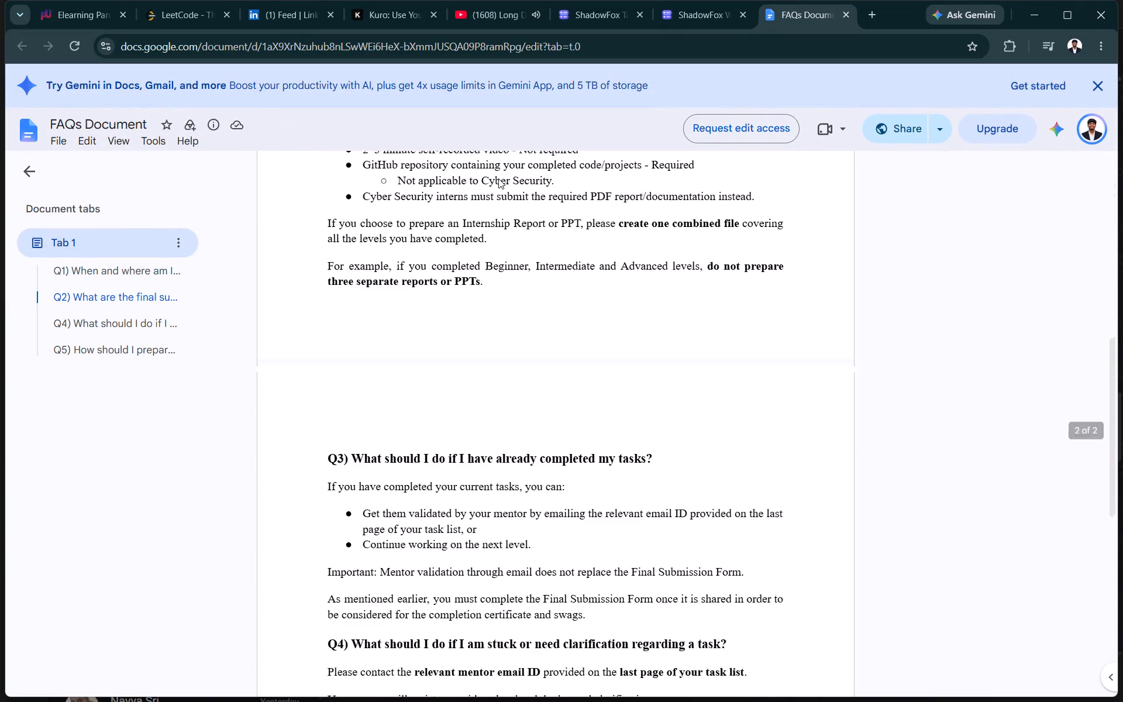
scroll(498, 178, down, 1)
scroll(498, 178, up, 5)
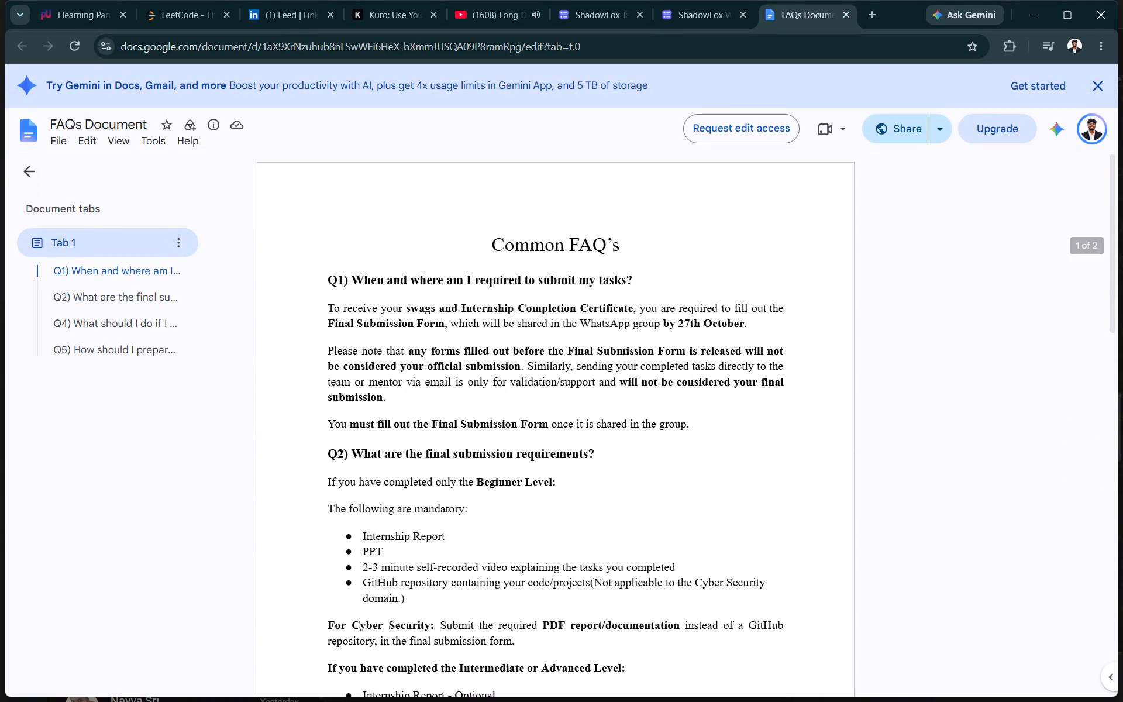
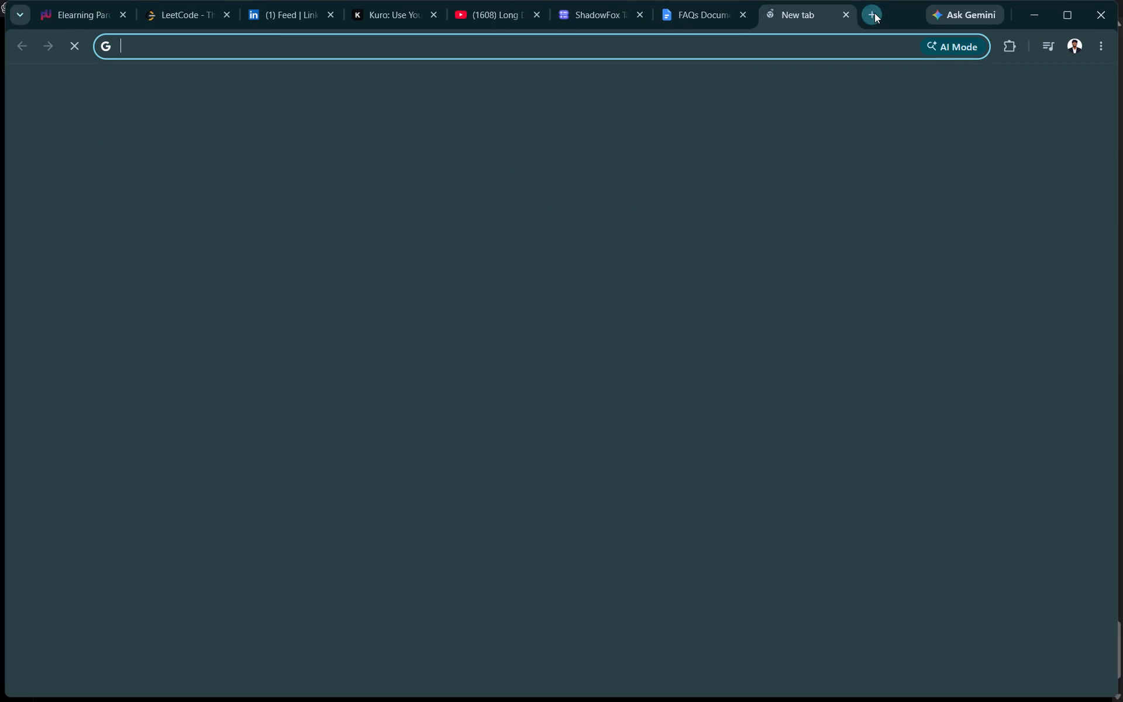
text(gi)
key(Return)
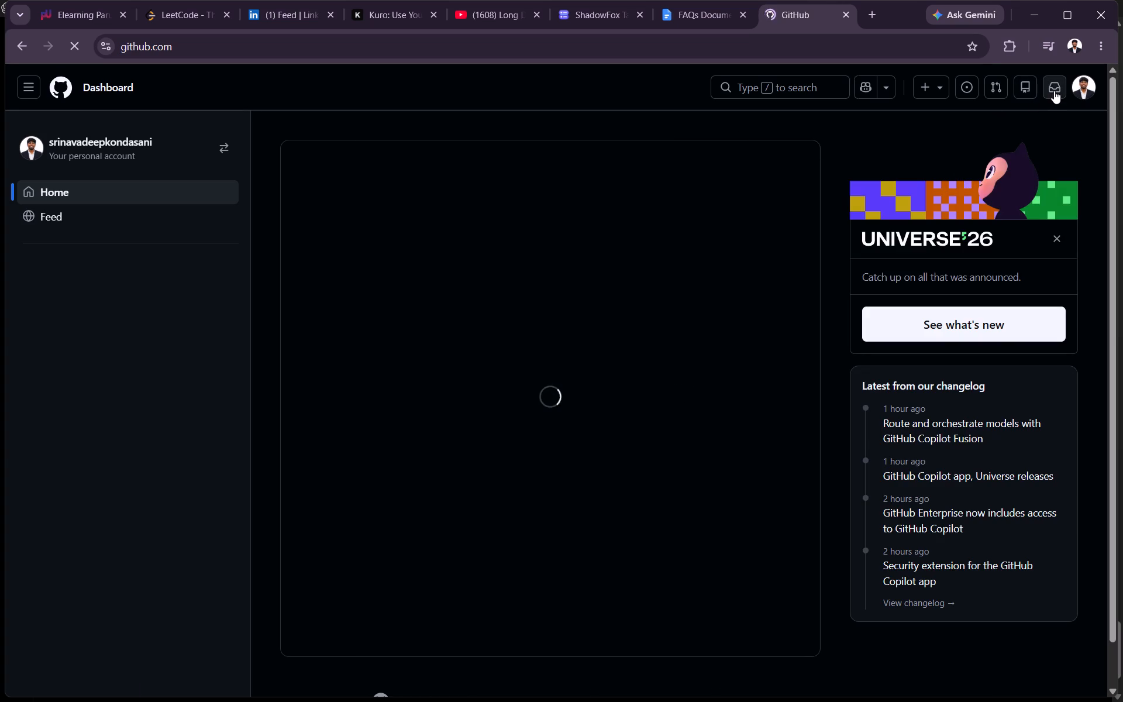
click(1083, 88)
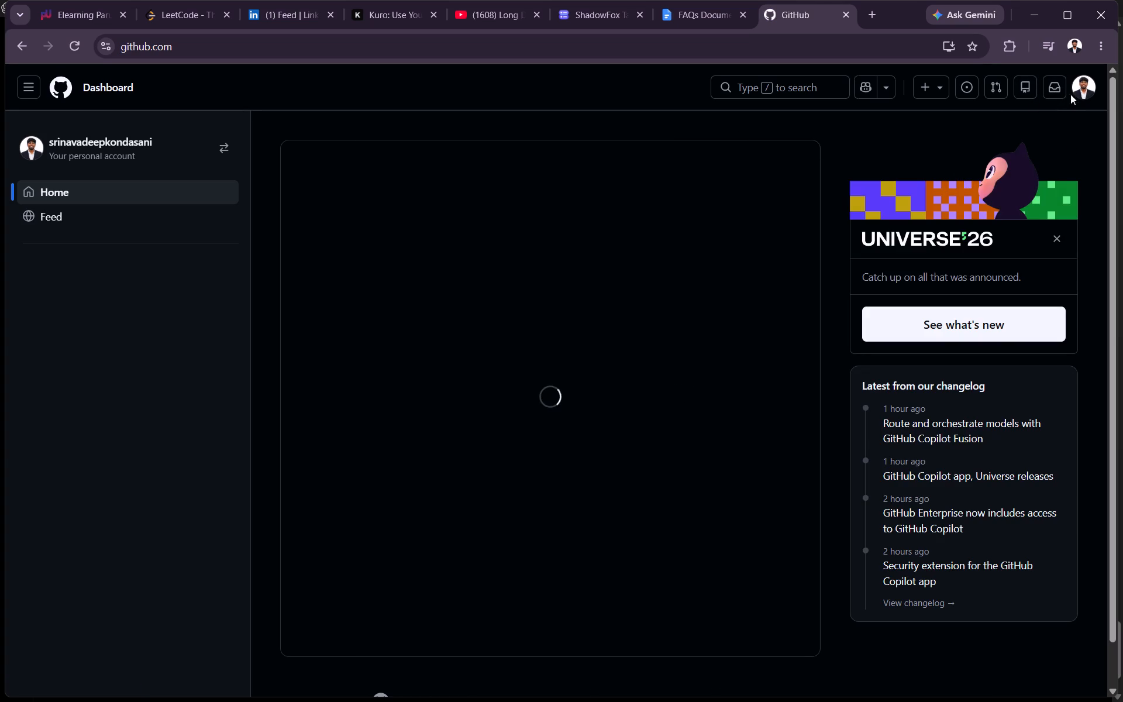
click(1075, 83)
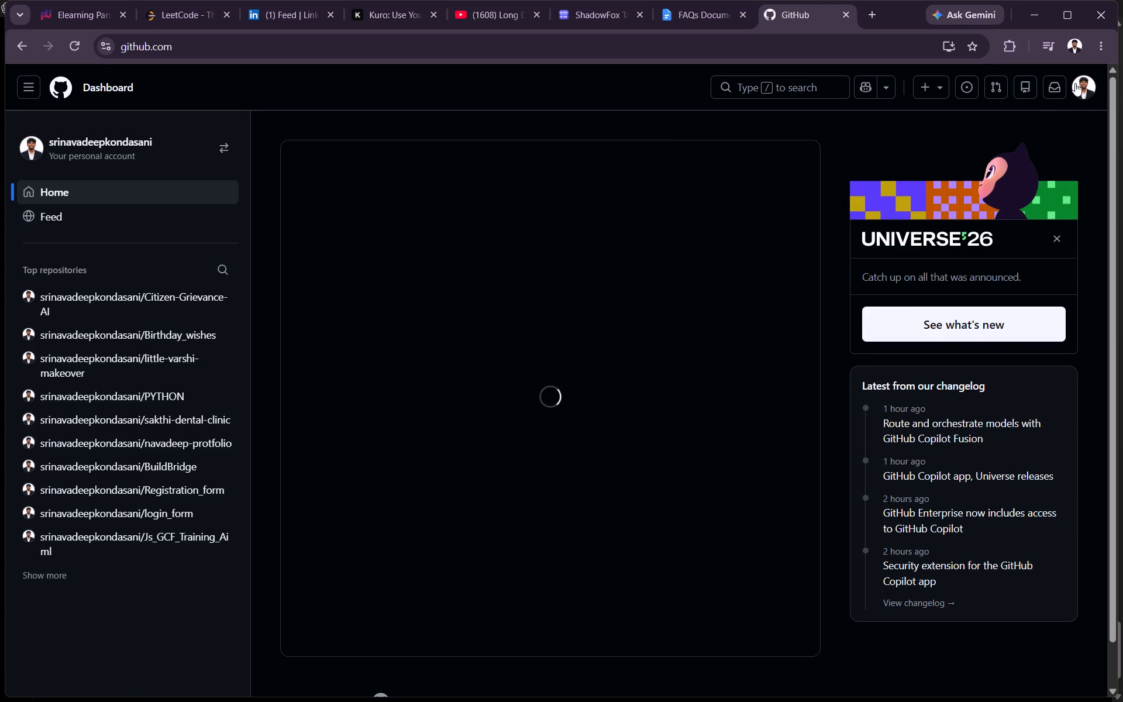
click(1075, 83)
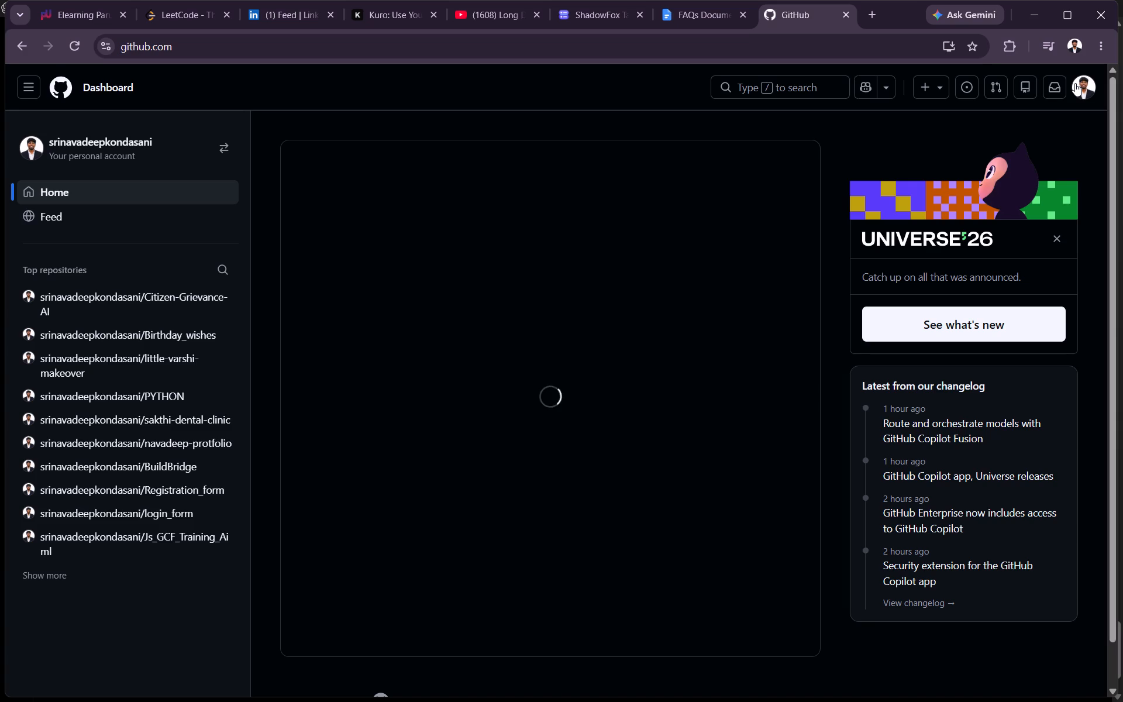
click(1075, 83)
click(1075, 83)
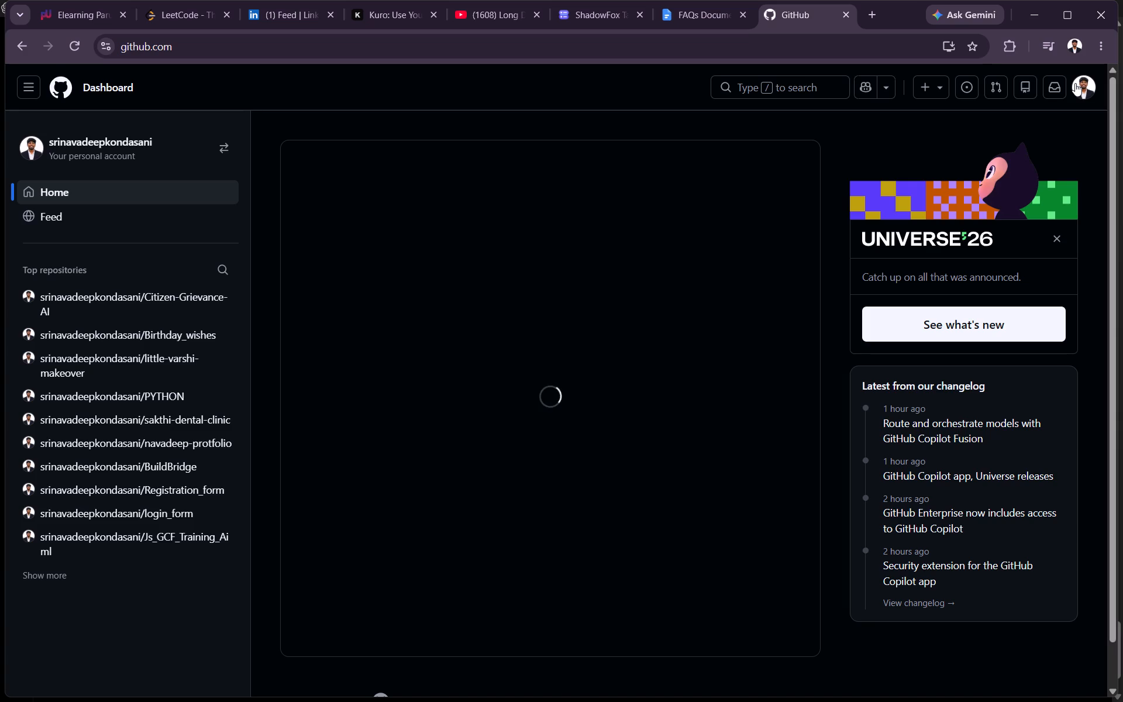
click(1084, 95)
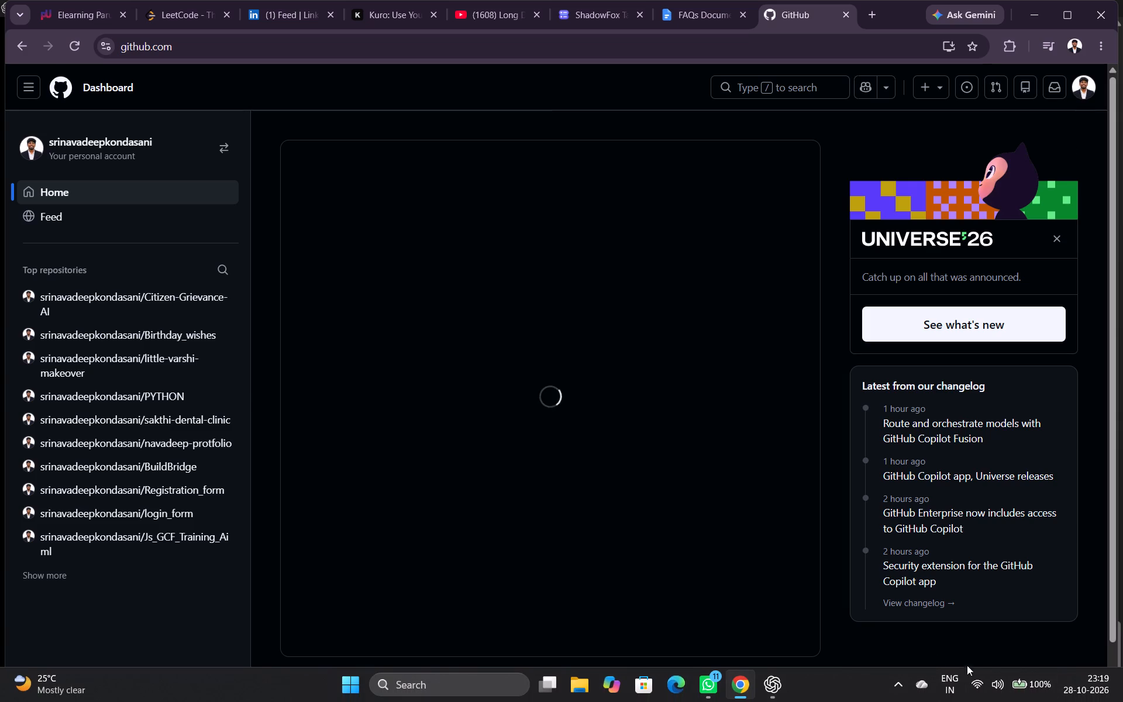
click(980, 673)
click(1084, 98)
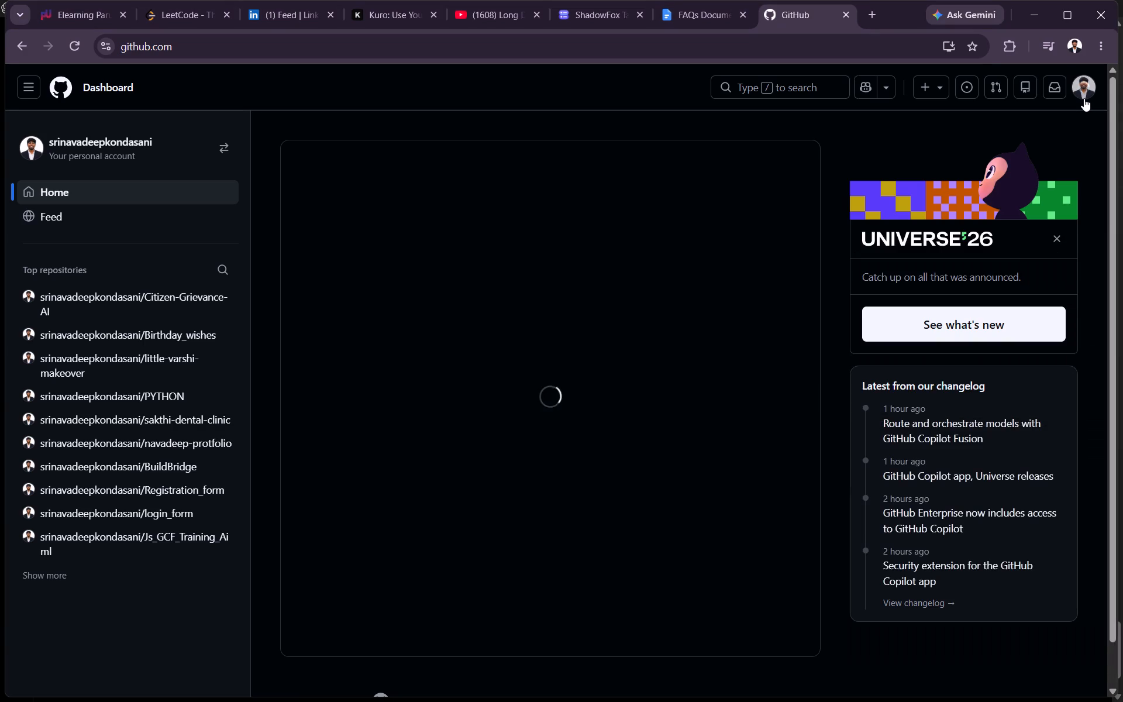
click(1084, 98)
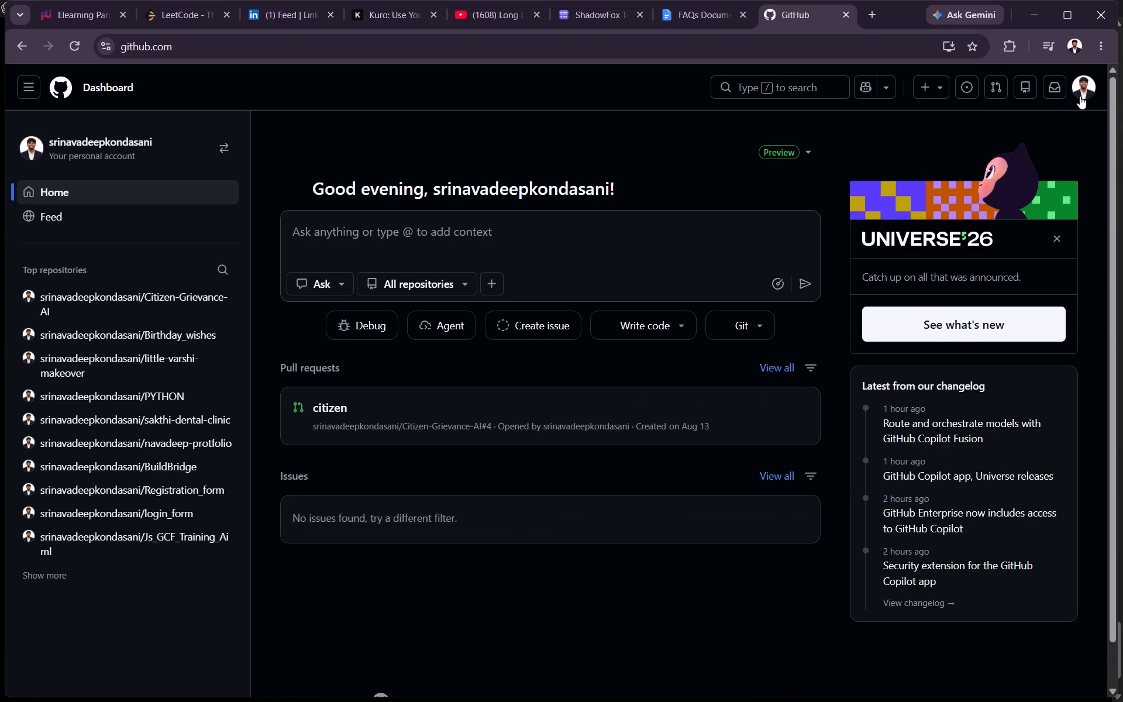
click(1080, 96)
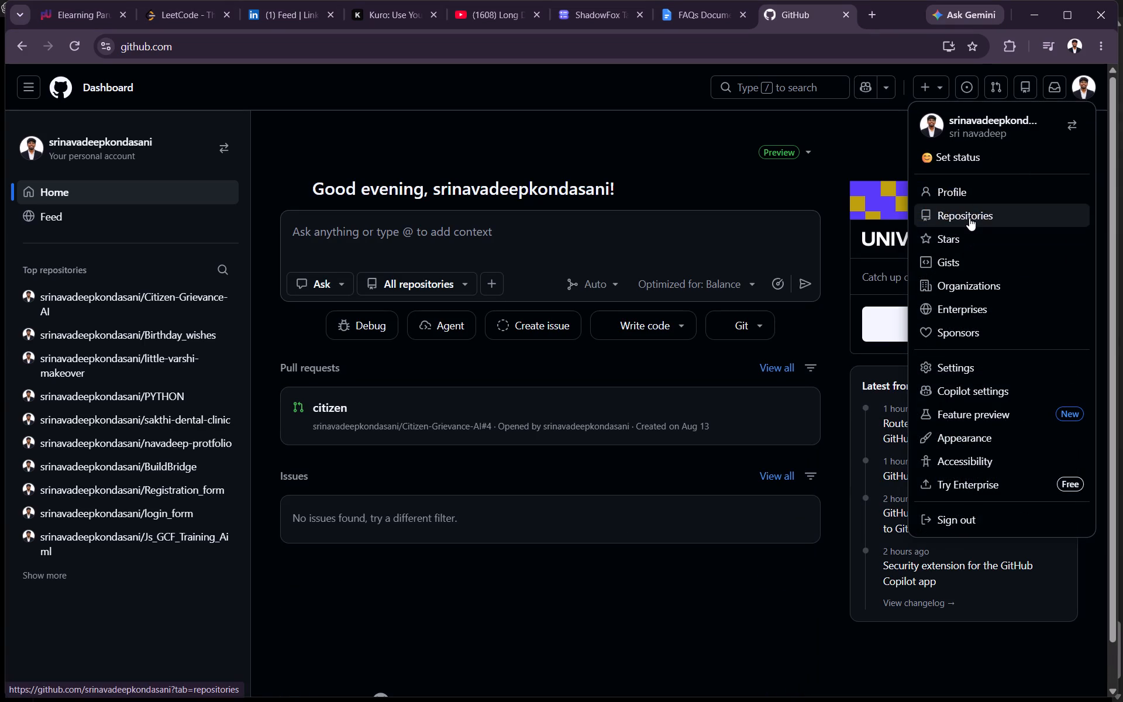
click(969, 218)
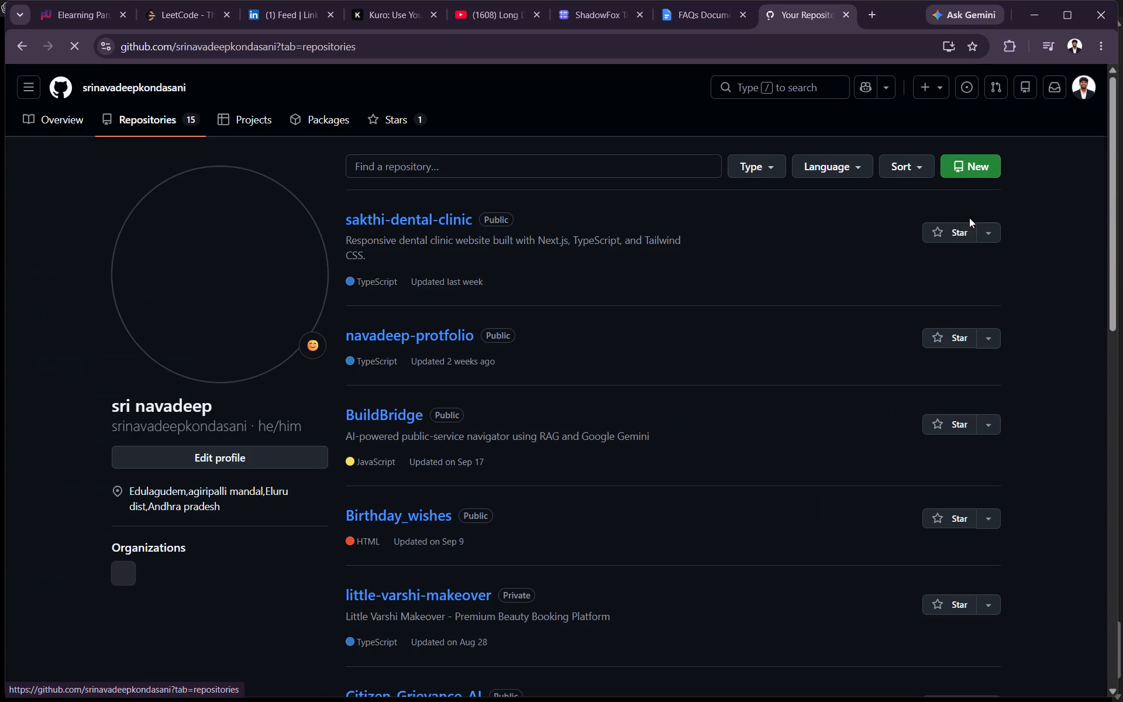
Open the sakthi-dental-clinic repository and copy its web address.
click(416, 220)
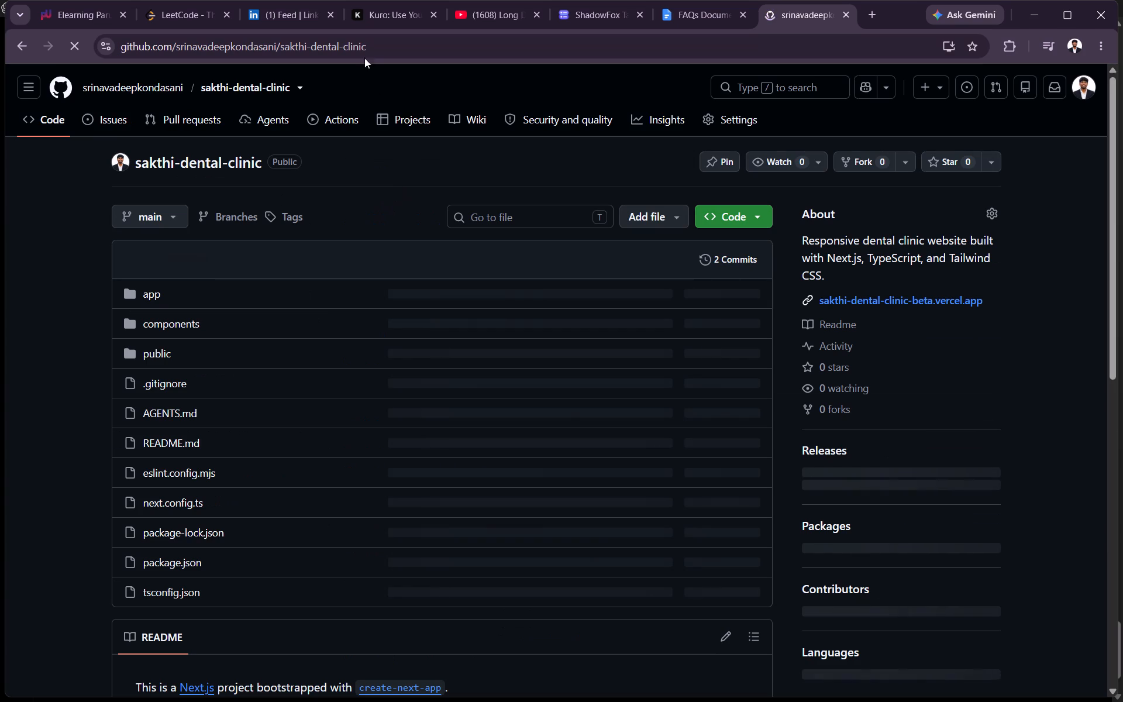
click(383, 44)
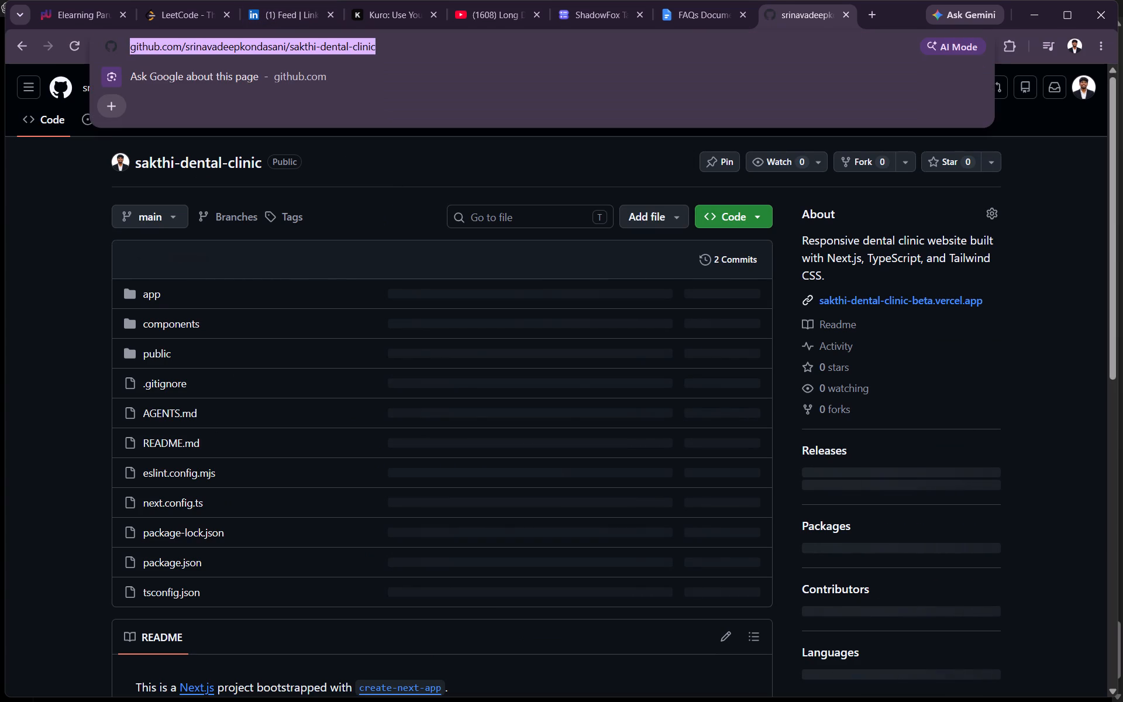
key(ctrl+a)
key(ctrl+c)
key(ctrl+c)
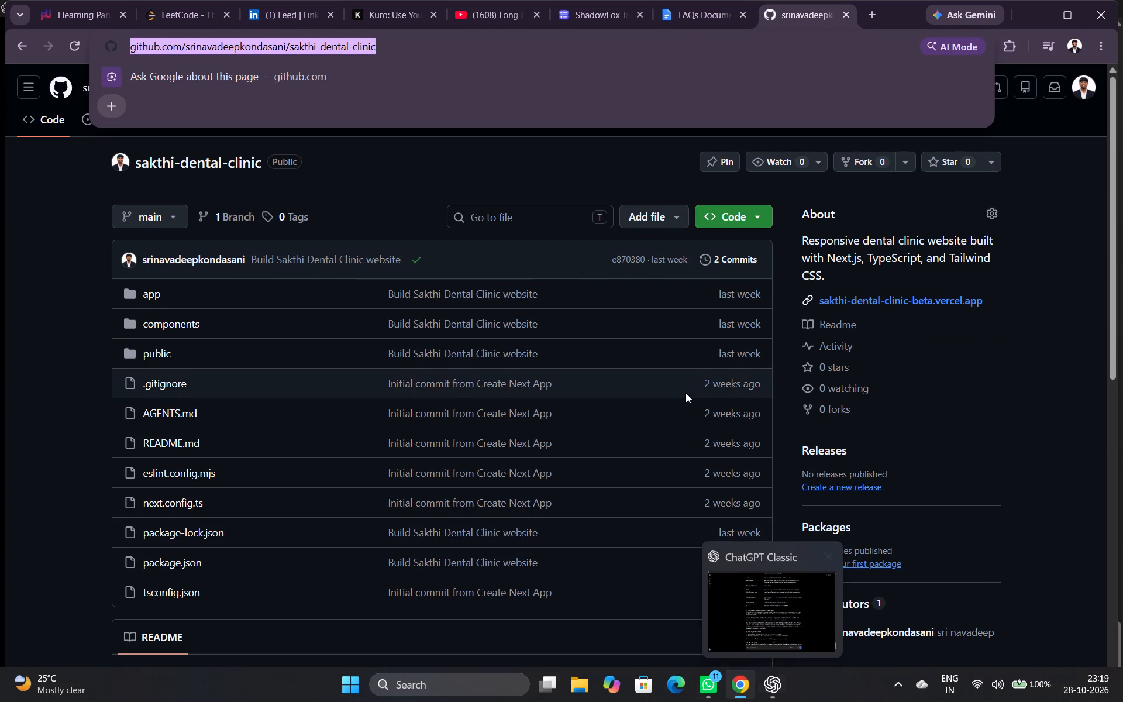
Return to the ShadowFox form and paste the sakthi-dental-clinic repository address as the GitHub Repository Link answer.
click(594, 5)
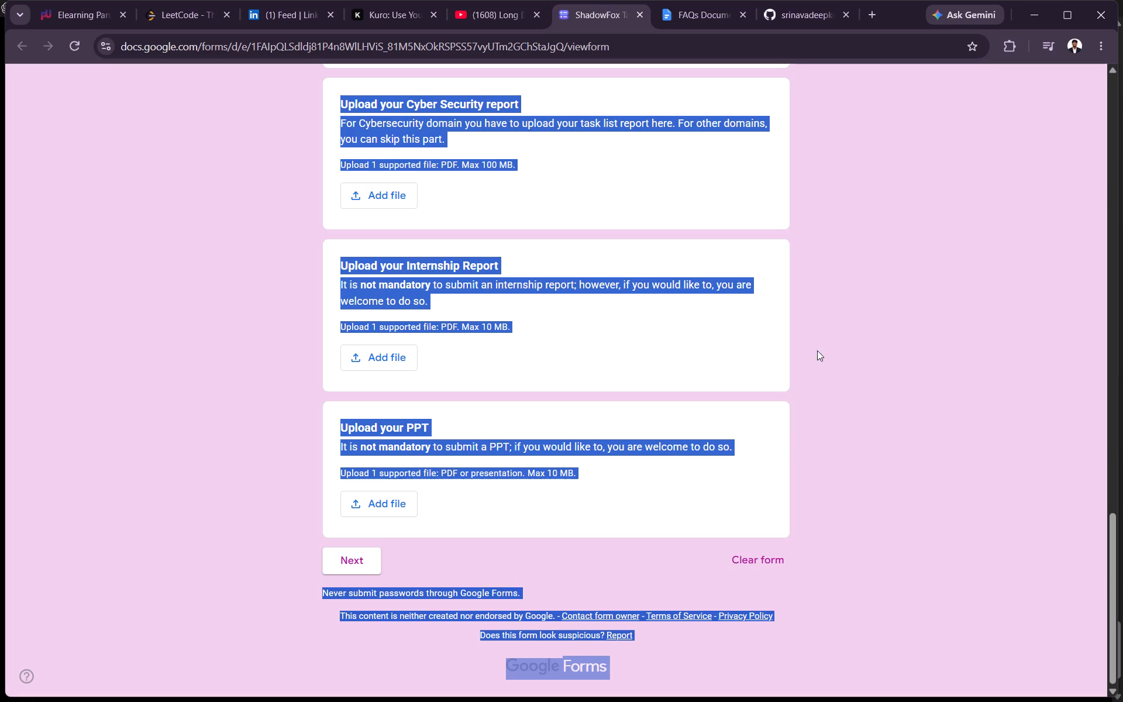
click(853, 357)
scroll(404, 251, up, 3)
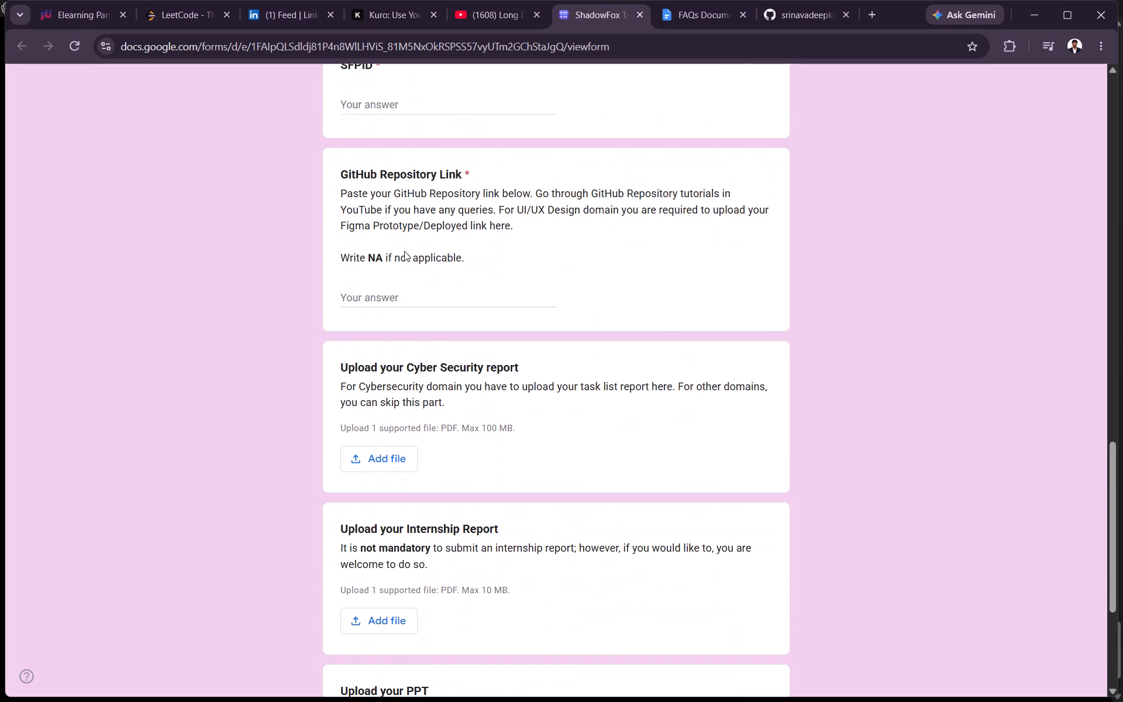
scroll(404, 251, up, 4)
scroll(404, 251, down, 1)
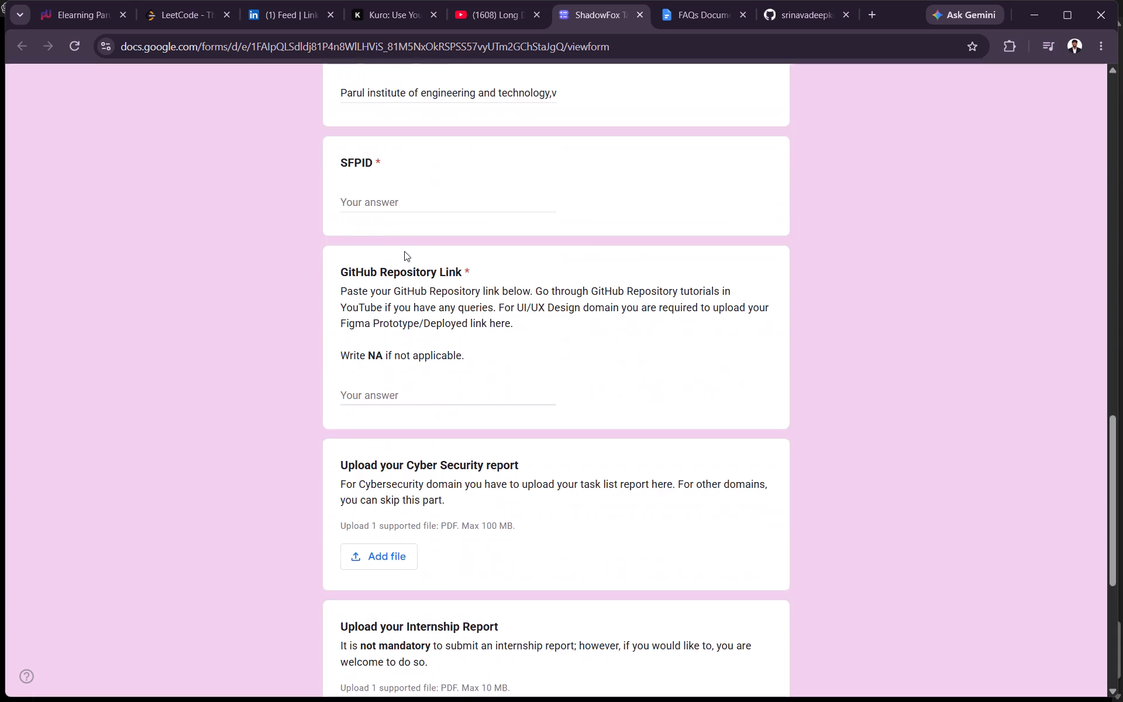
scroll(404, 251, down, 1)
click(402, 321)
key(ctrl+v)
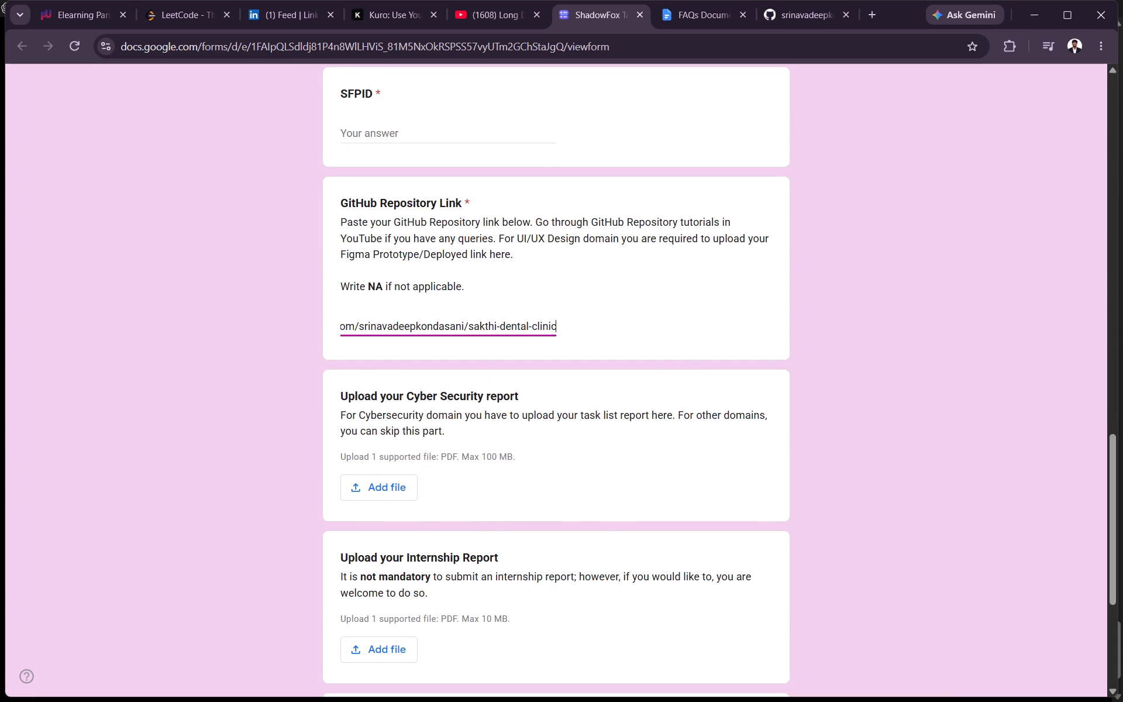
scroll(402, 321, up, 1)
scroll(392, 188, down, 1)
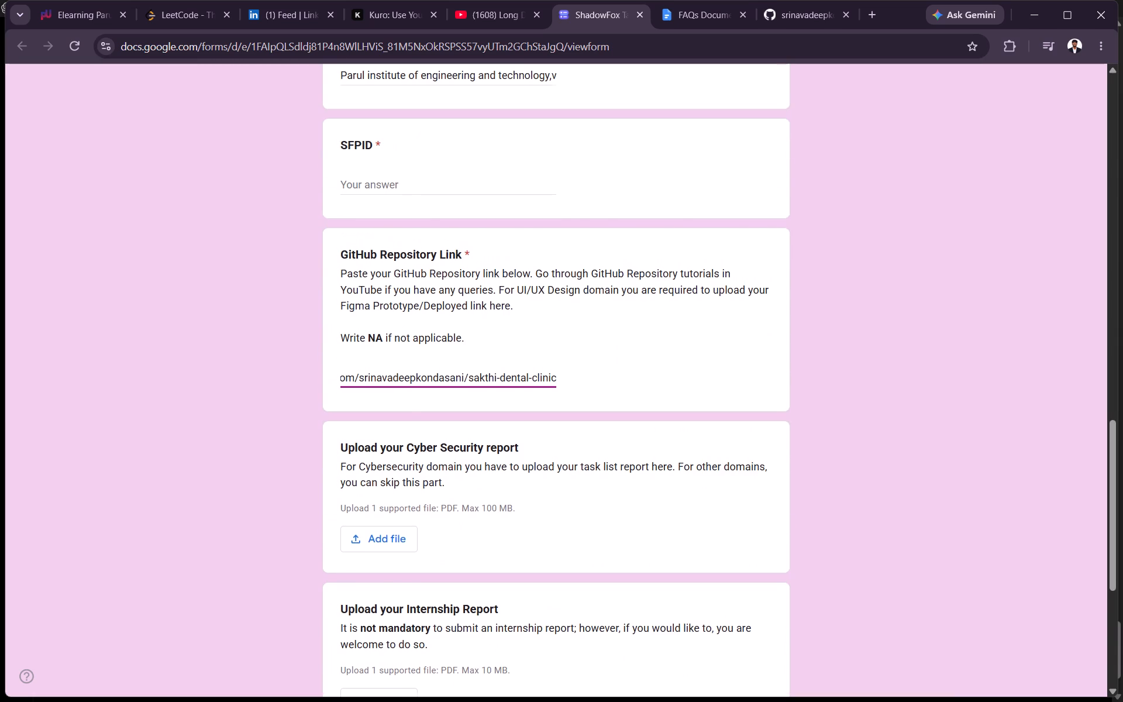
scroll(392, 188, down, 3)
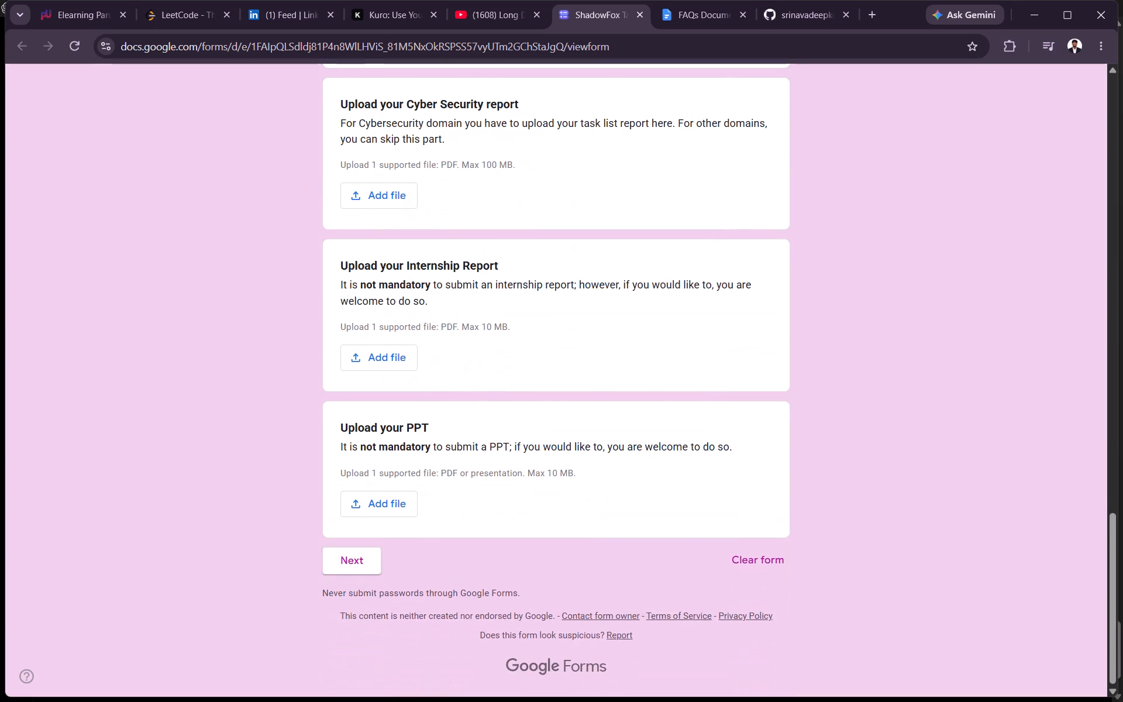
scroll(392, 188, down, 1)
scroll(443, 271, down, 1)
scroll(504, 364, up, 1)
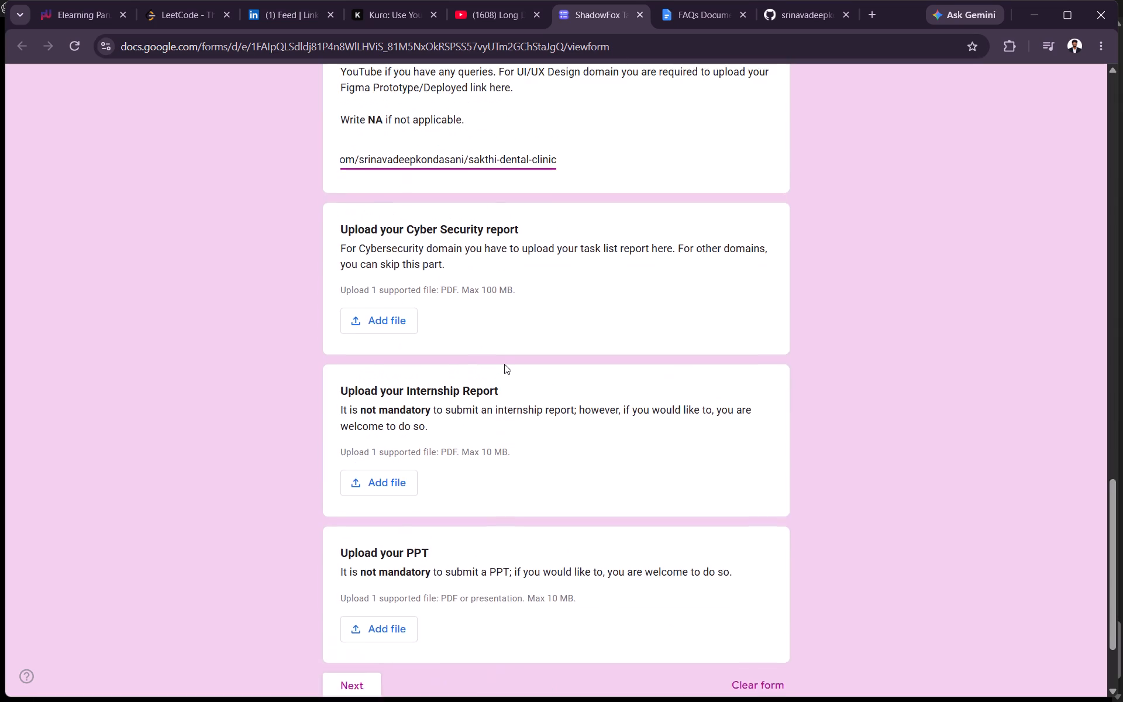
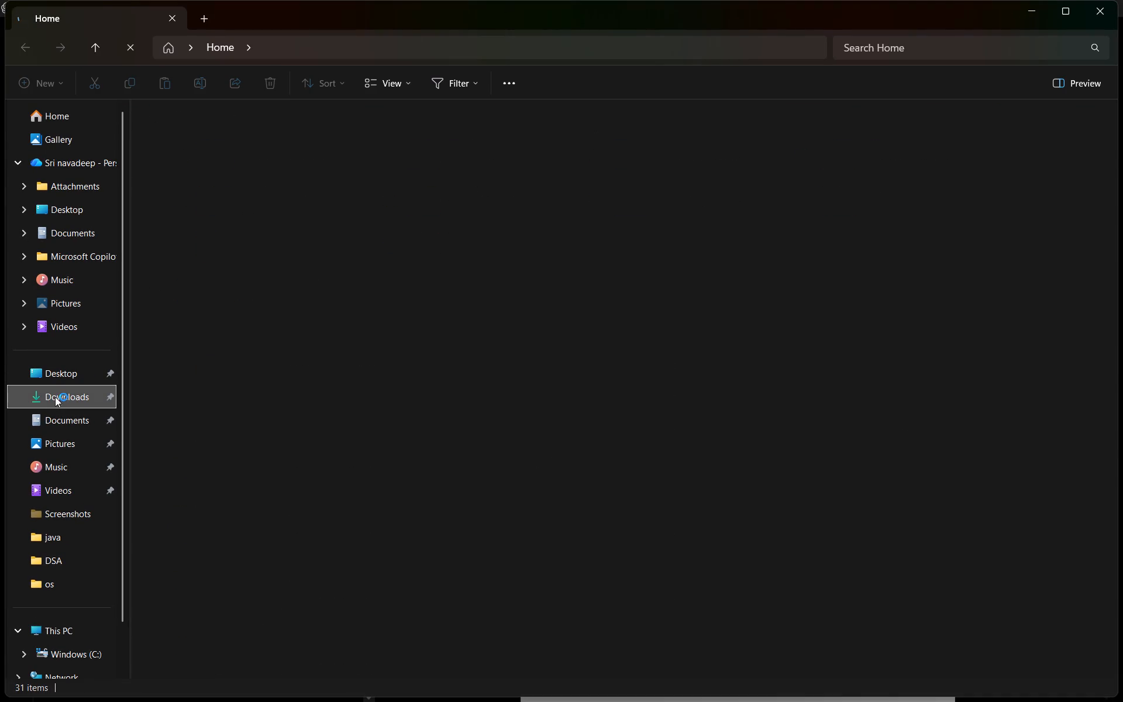
double_click(199, 140)
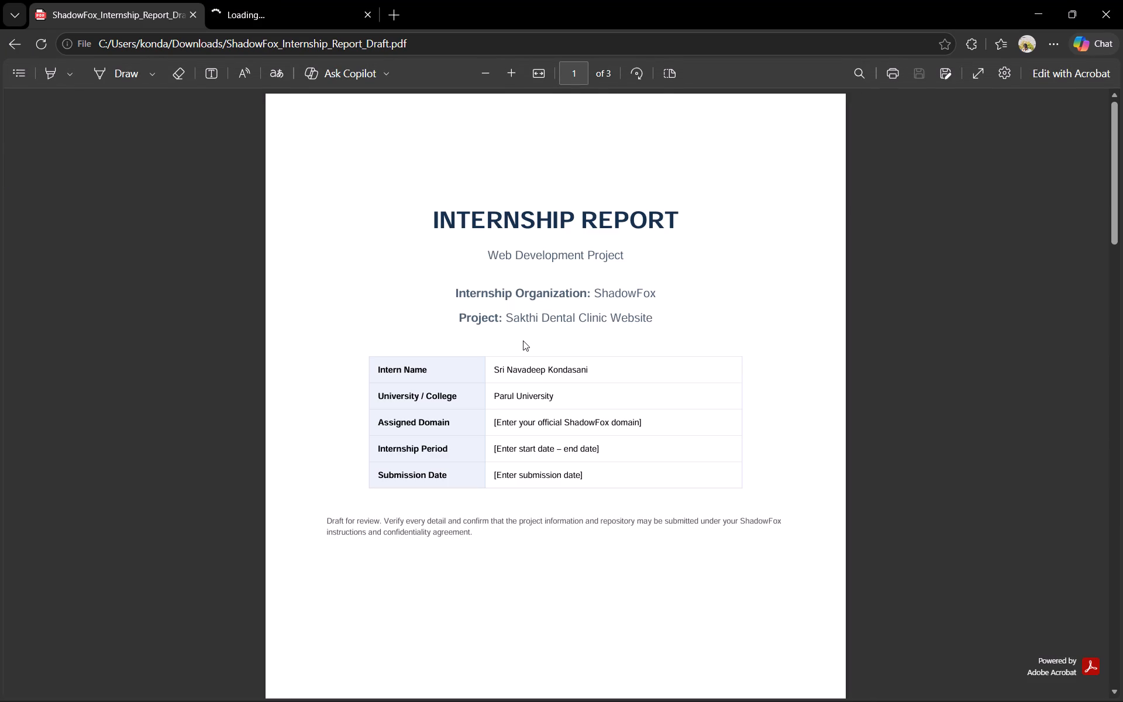
scroll(523, 340, down, 7)
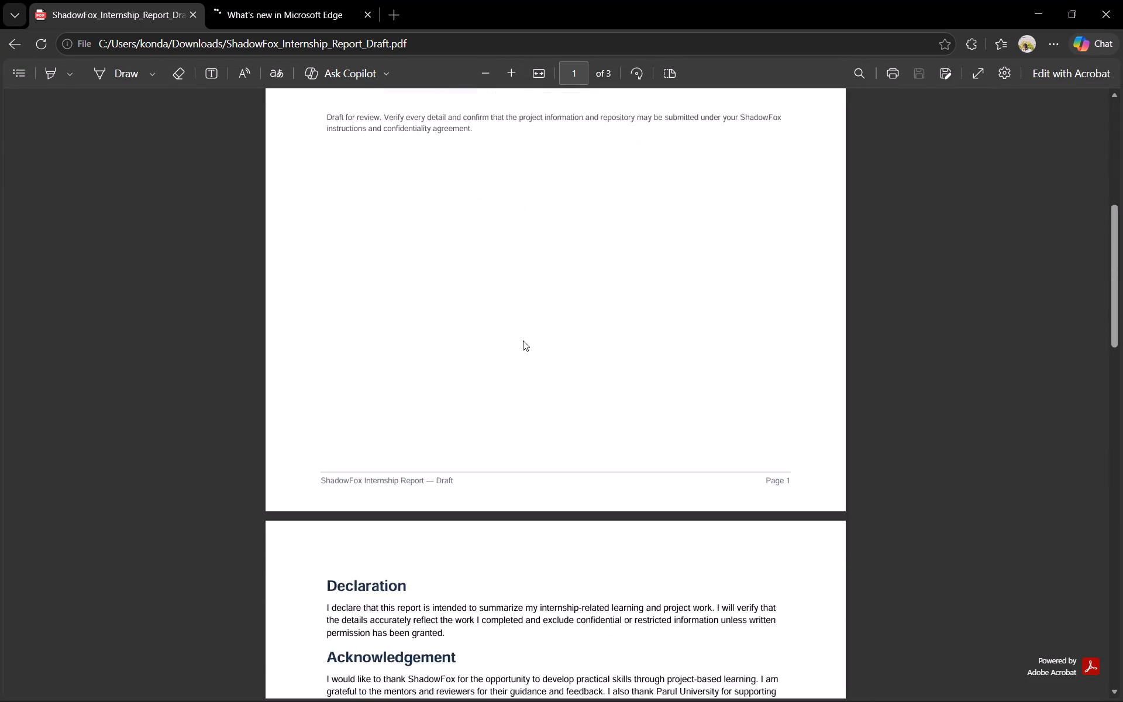
scroll(523, 340, down, 12)
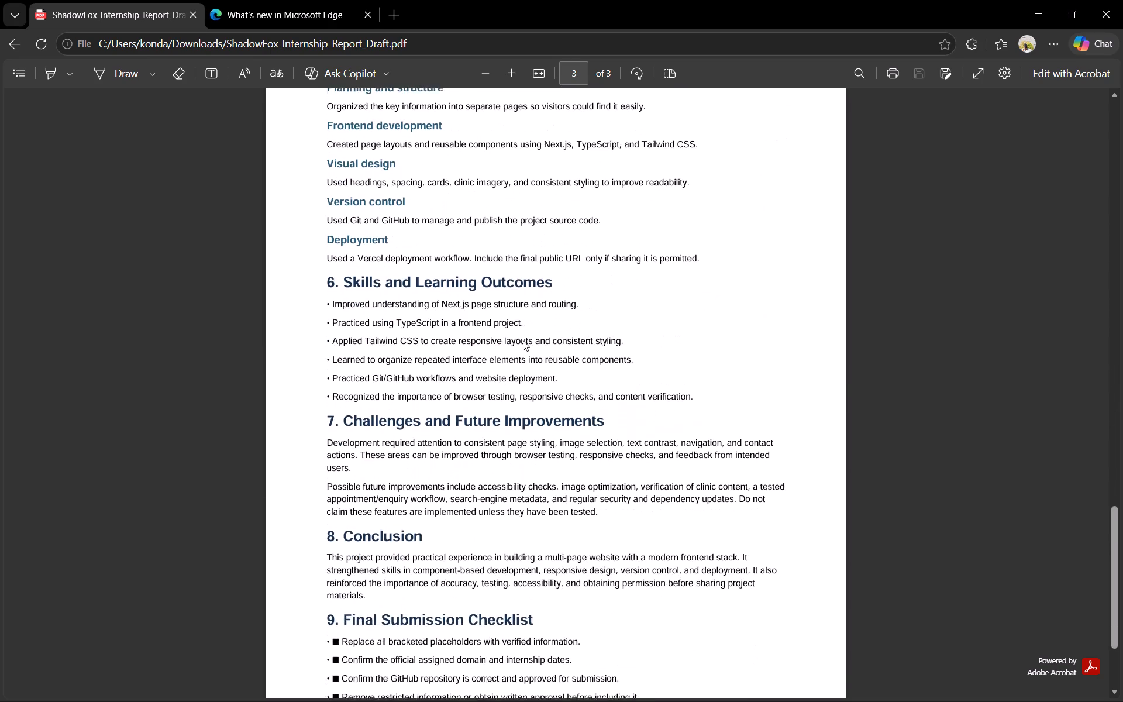
scroll(523, 340, down, 6)
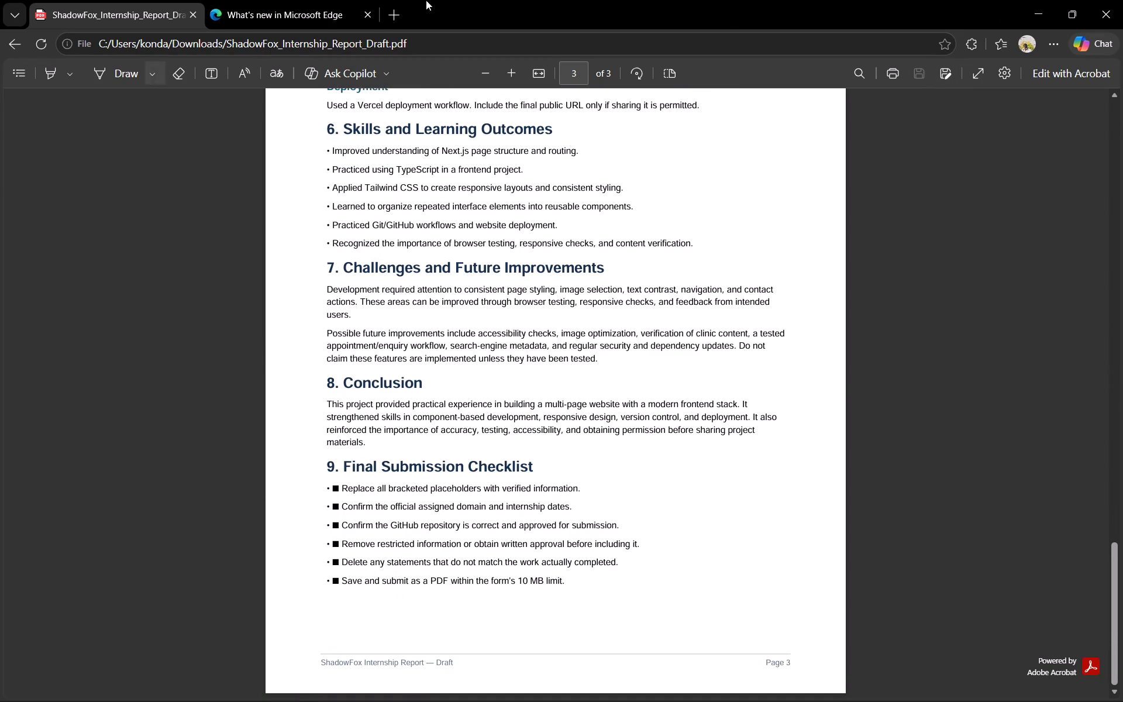
click(1049, 15)
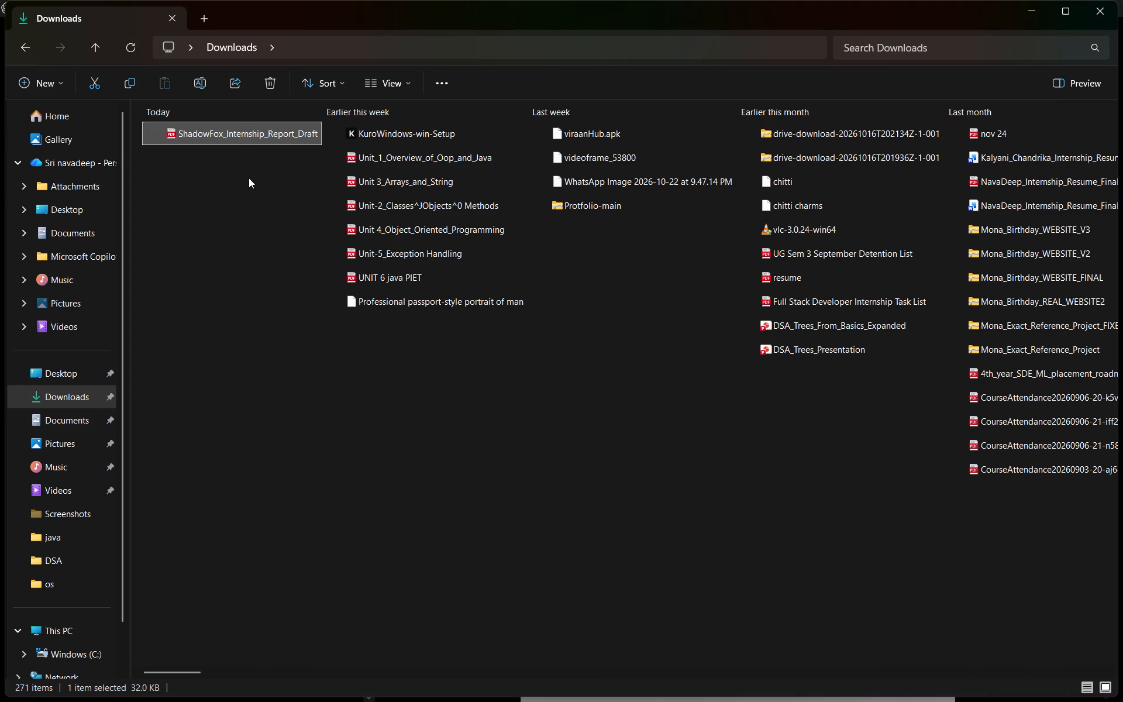
Copy the report file, switch to the ShadowFox form in Chrome, and upload ShadowFox_Internship_Report_Draft from Downloads as the Internship Report.
triple_click(131, 84)
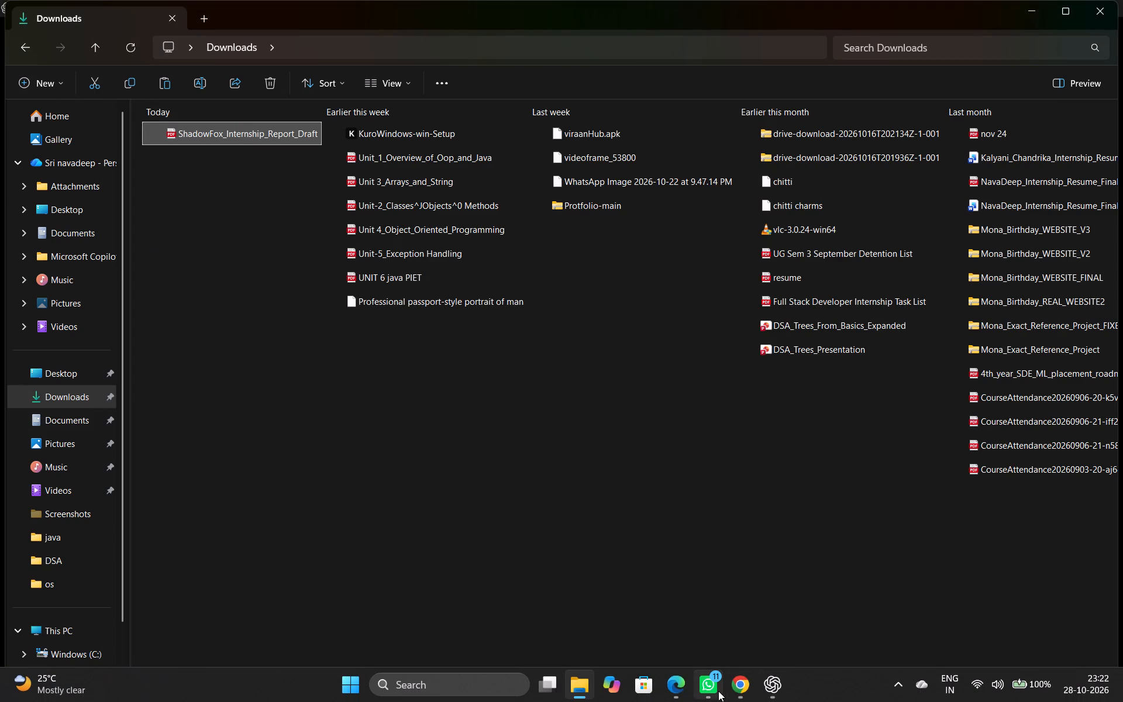
click(732, 690)
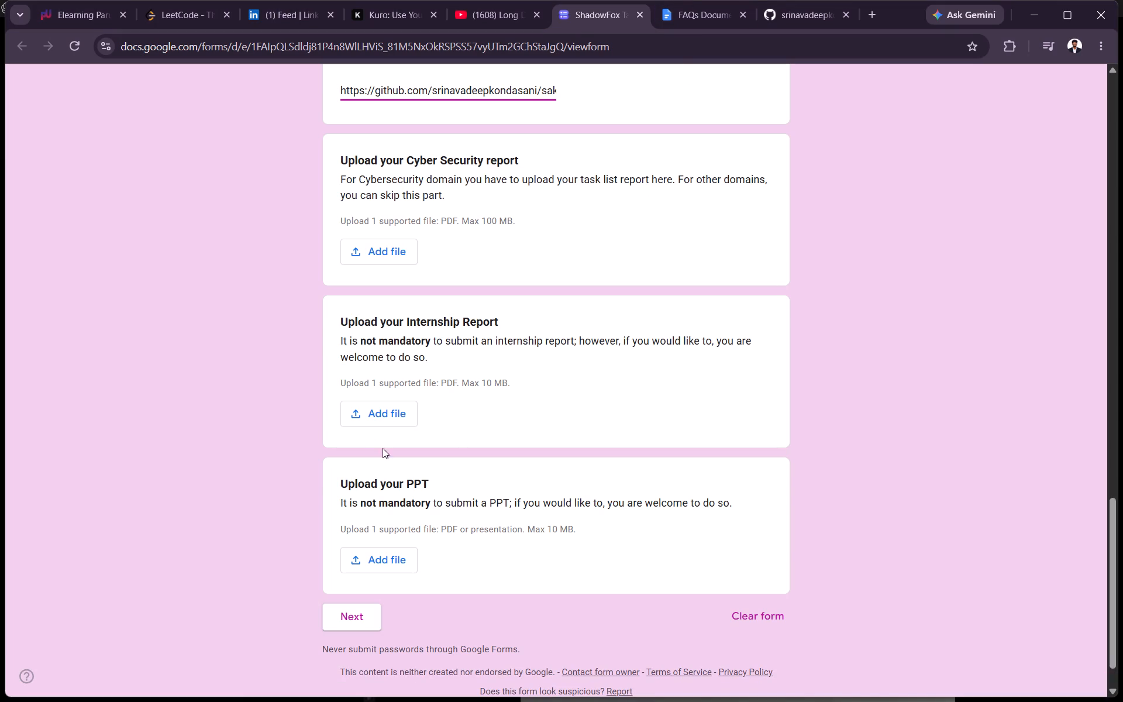
click(381, 408)
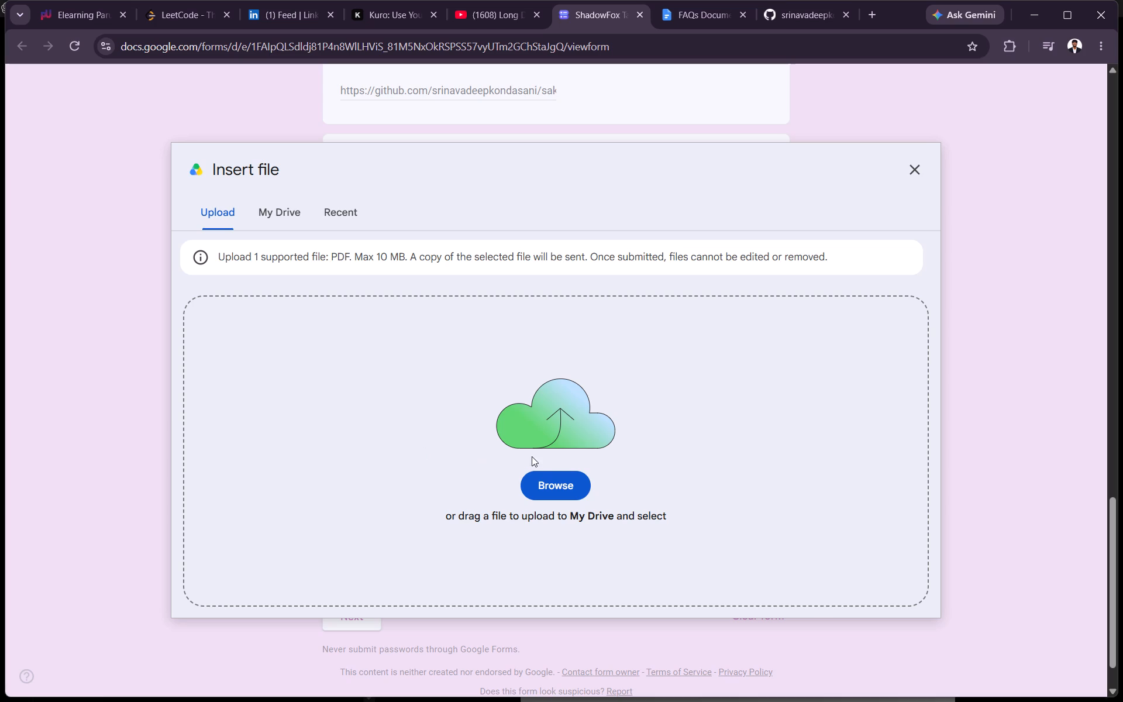
click(542, 471)
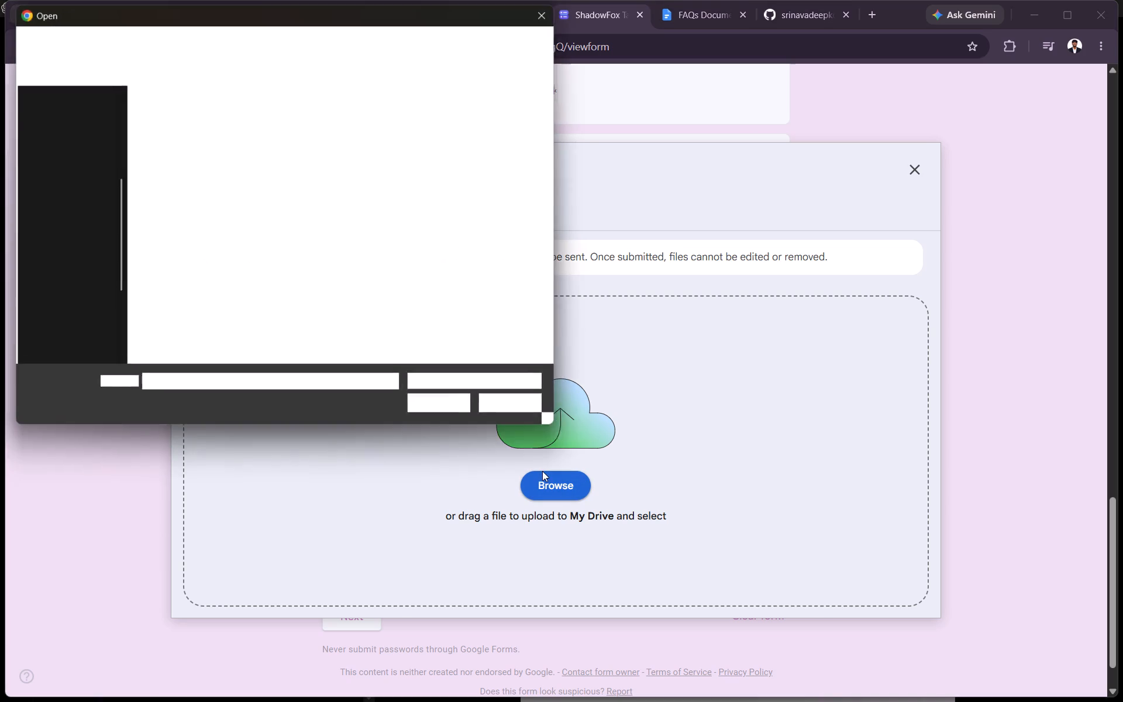
click(64, 193)
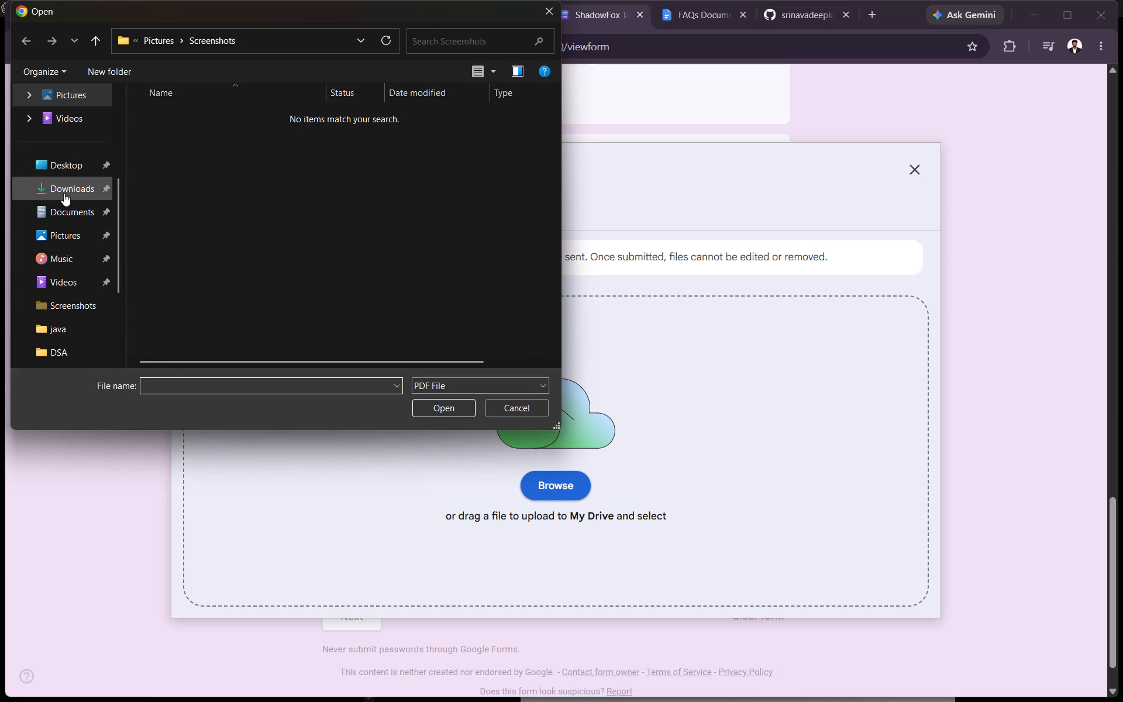
click(186, 130)
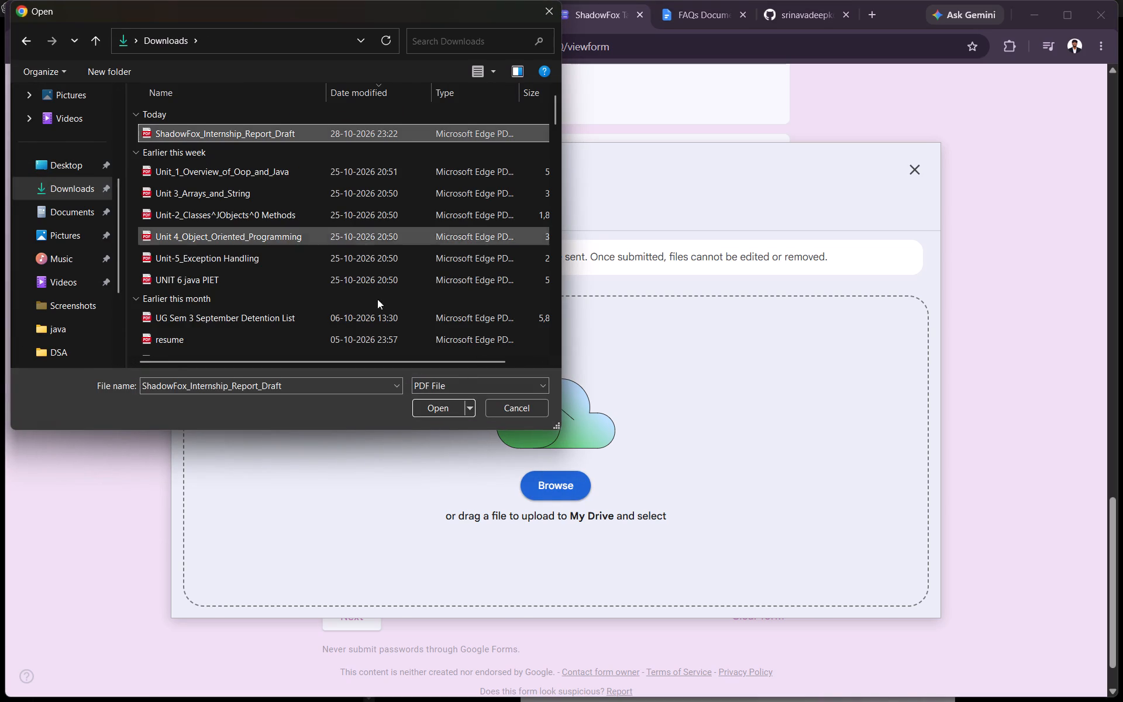
click(439, 412)
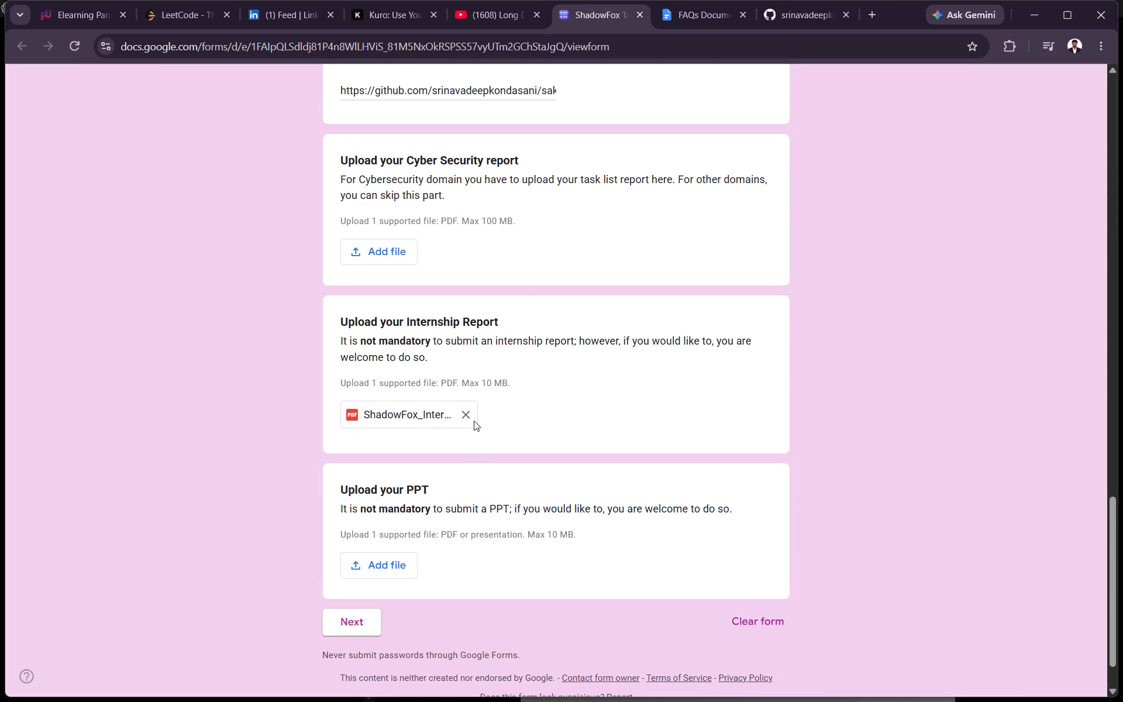
Go back through the form to check the SFPID question and the GitHub Repository Link answer.
scroll(572, 205, up, 2)
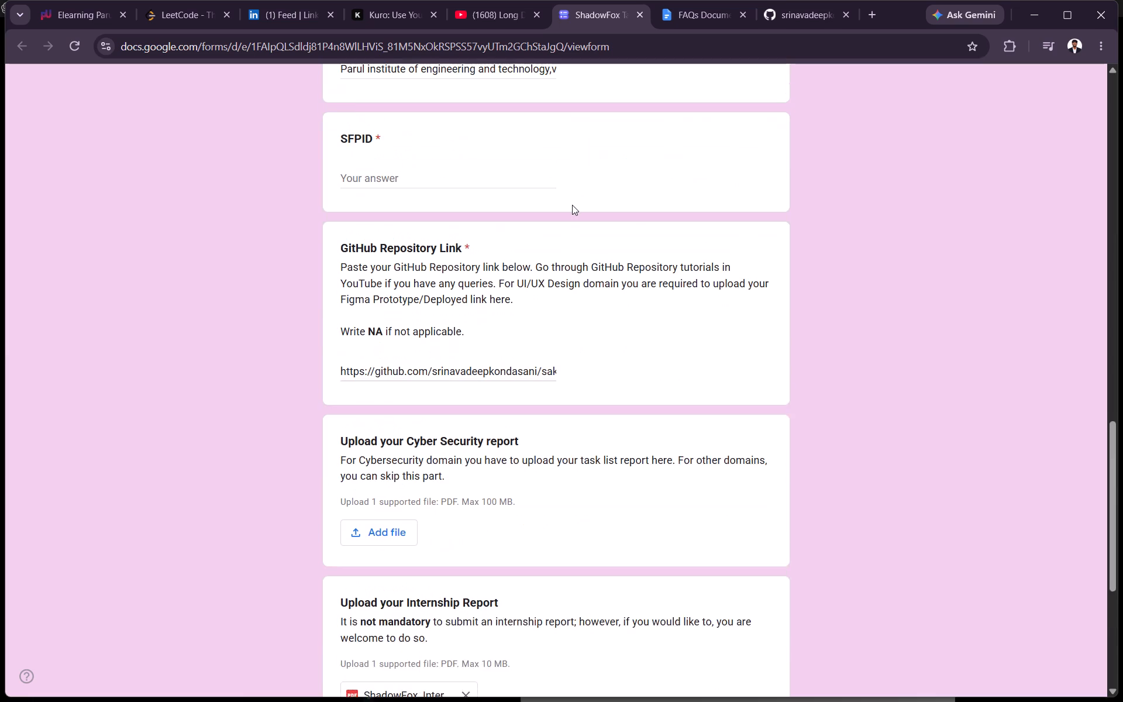
scroll(572, 205, up, 2)
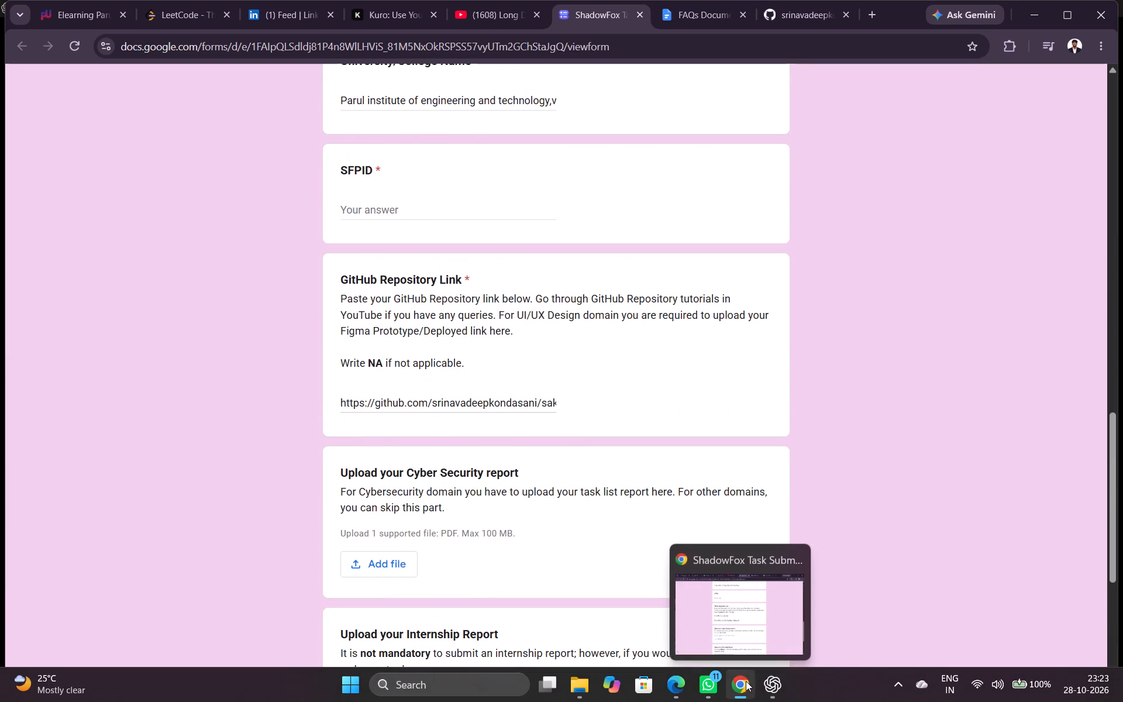
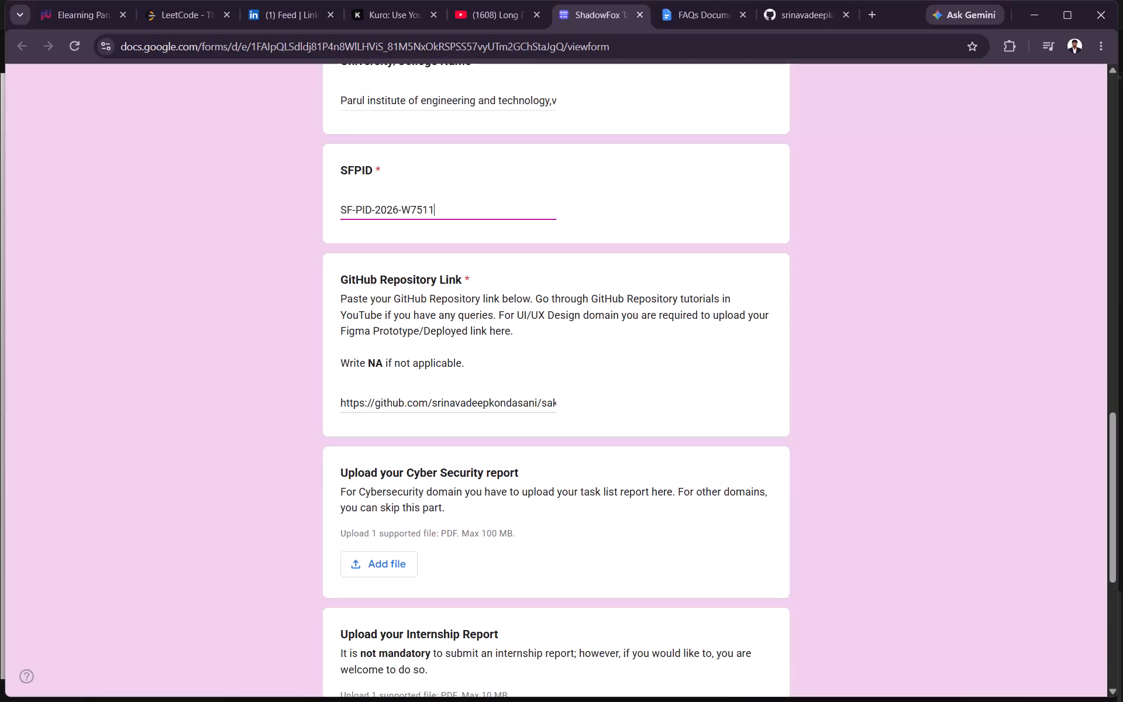
Reselect Advanced Level as the completed level, review the other answers, and continue to the form's Payment & Address Details section.
scroll(466, 214, up, 1)
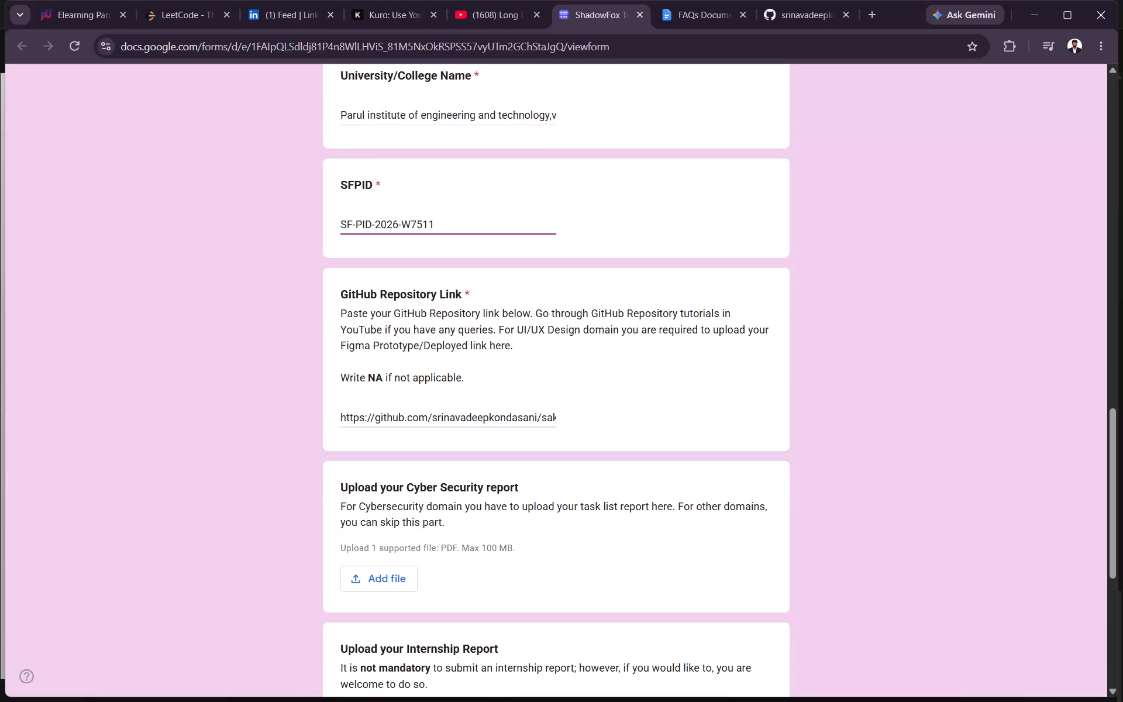
scroll(466, 214, up, 4)
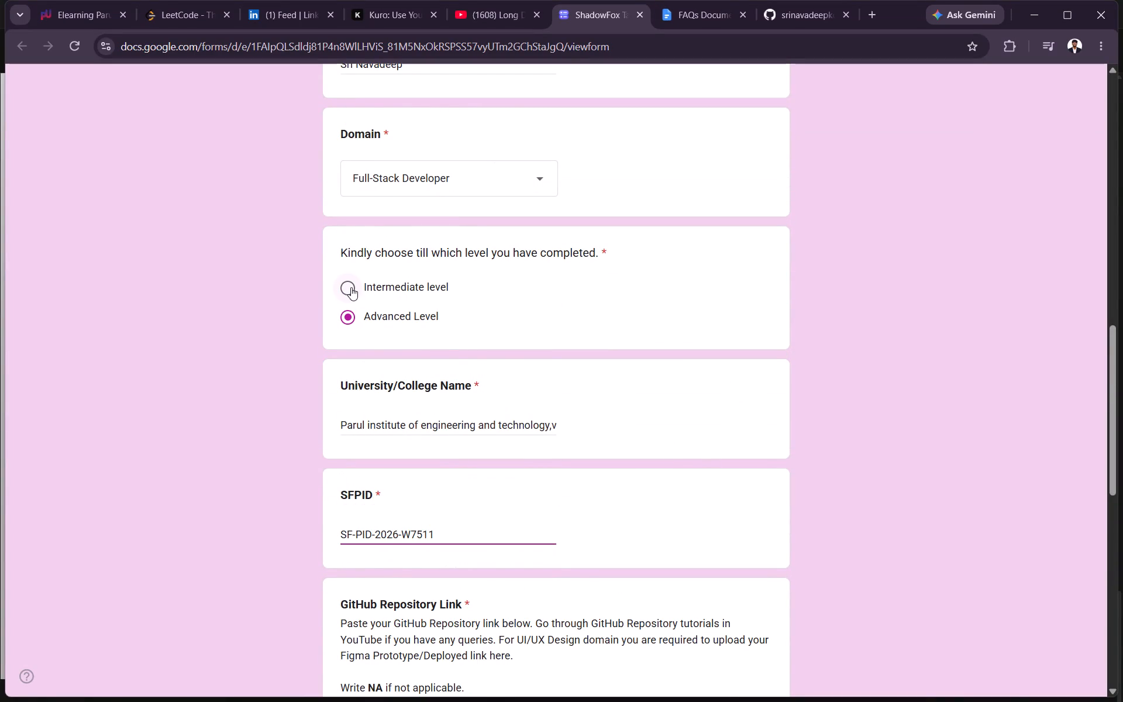
click(351, 287)
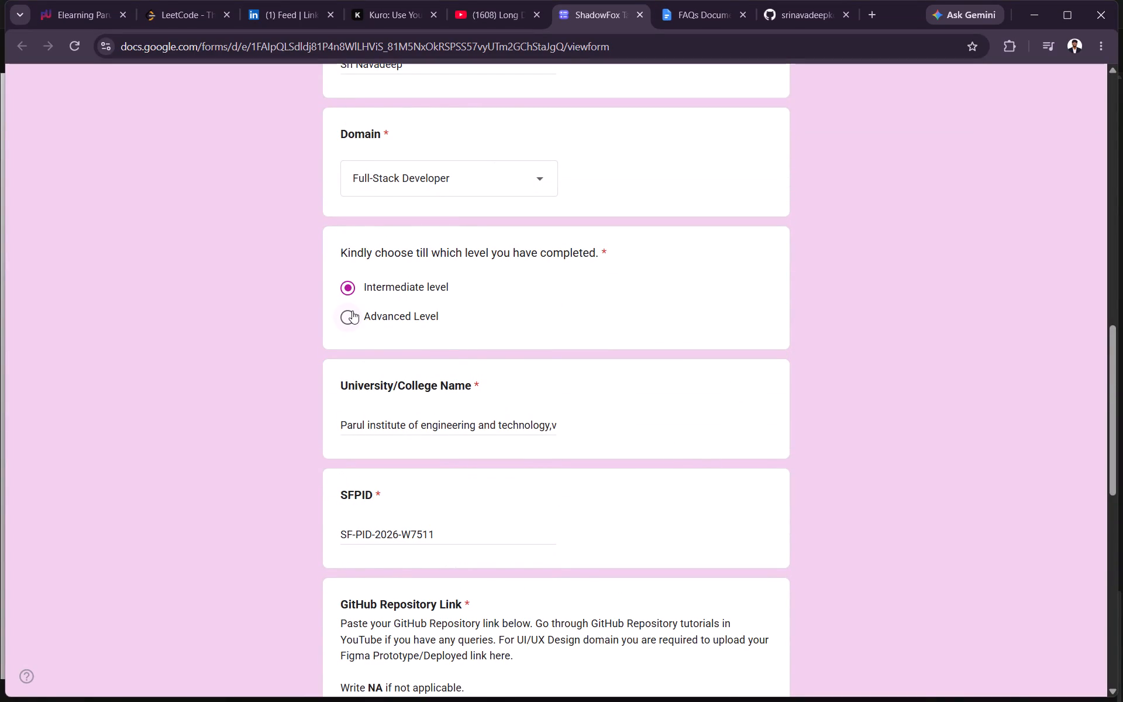
click(352, 311)
scroll(398, 229, up, 4)
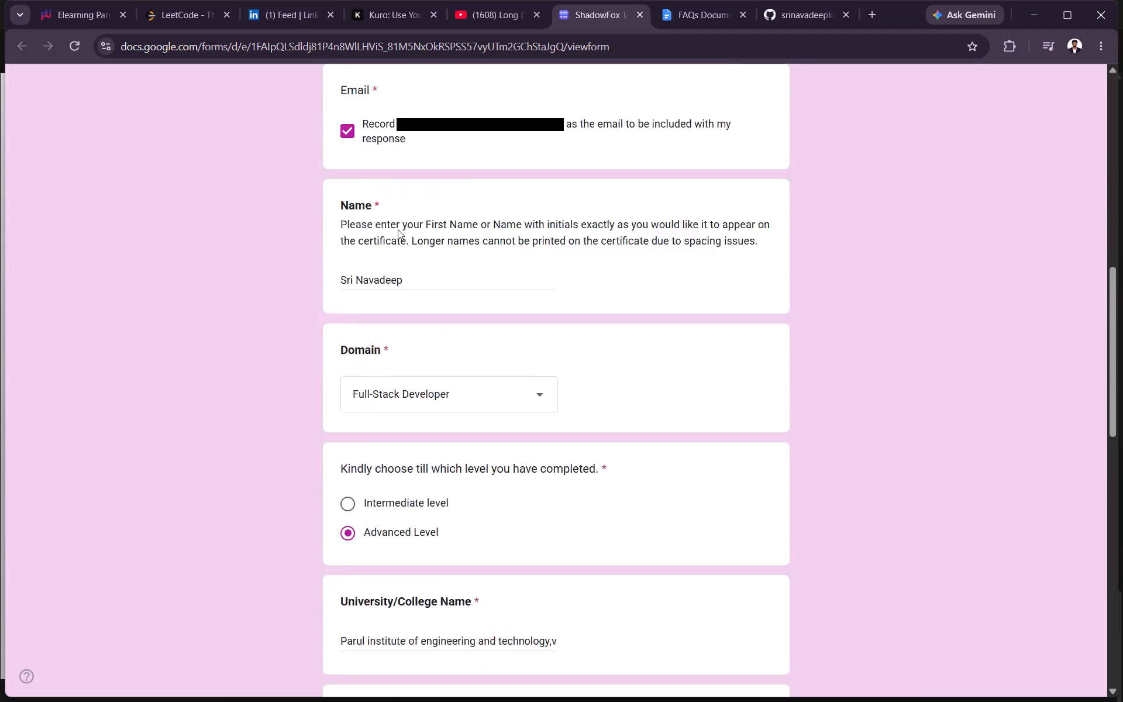
scroll(398, 229, up, 2)
scroll(398, 229, right, 1)
scroll(398, 229, down, 1)
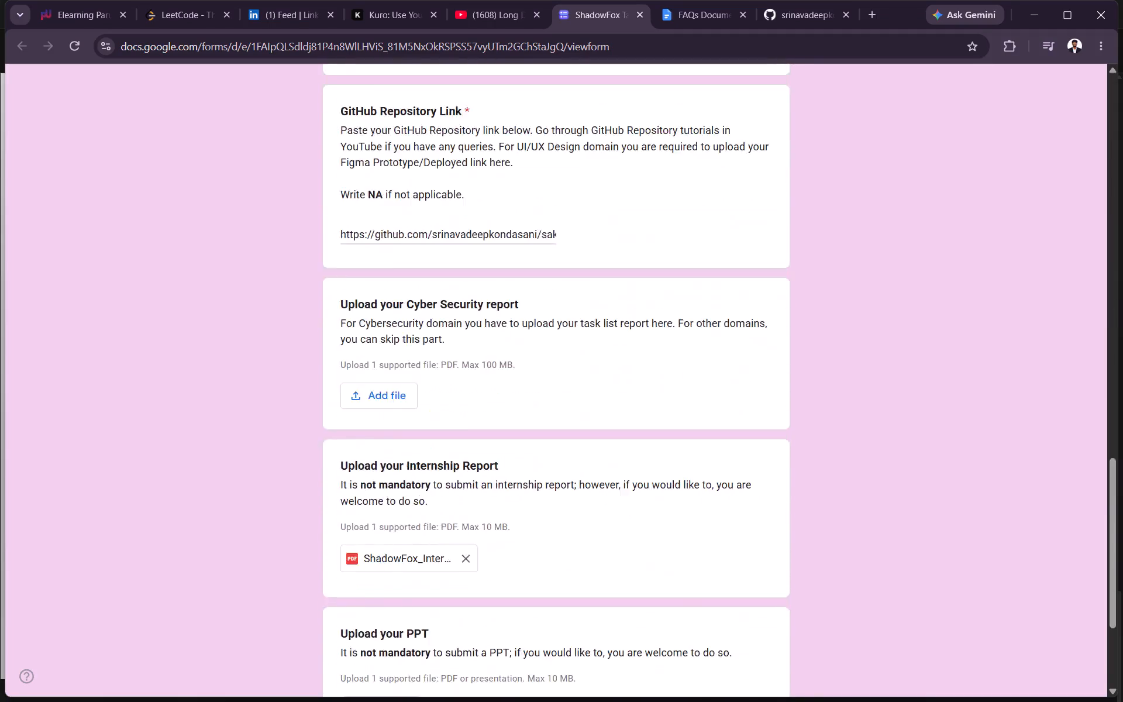
scroll(398, 229, down, 2)
click(370, 569)
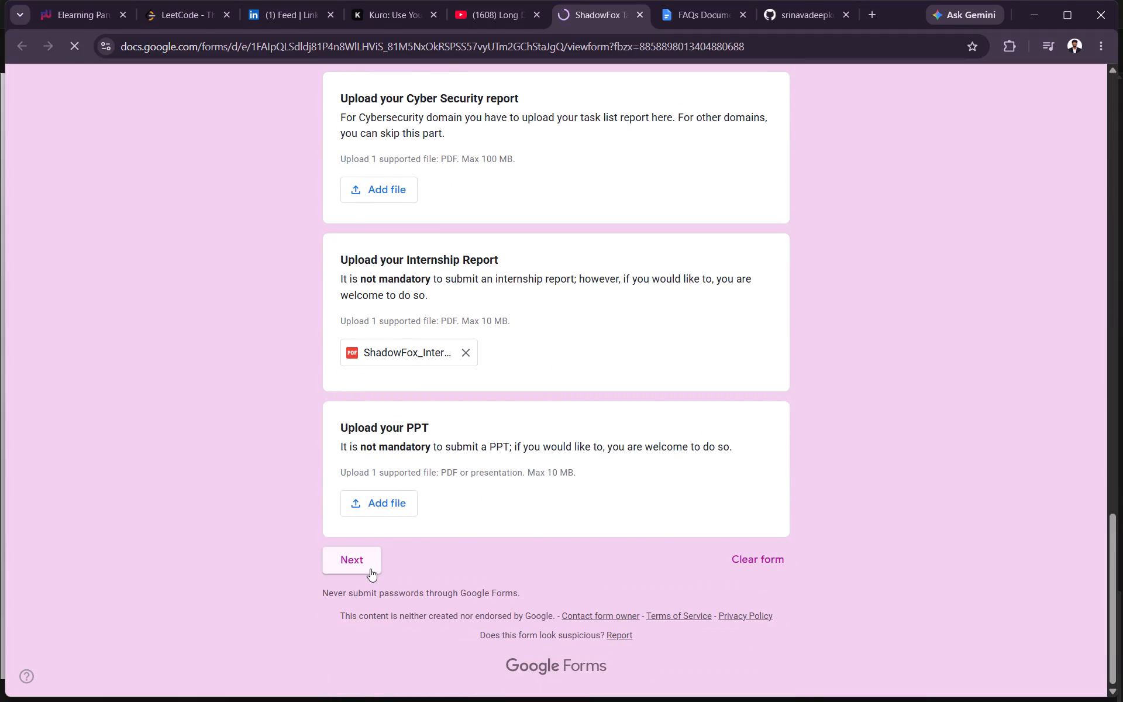
Tick the confirmation that the swags have been checked as deliverable to the location.
scroll(414, 488, down, 3)
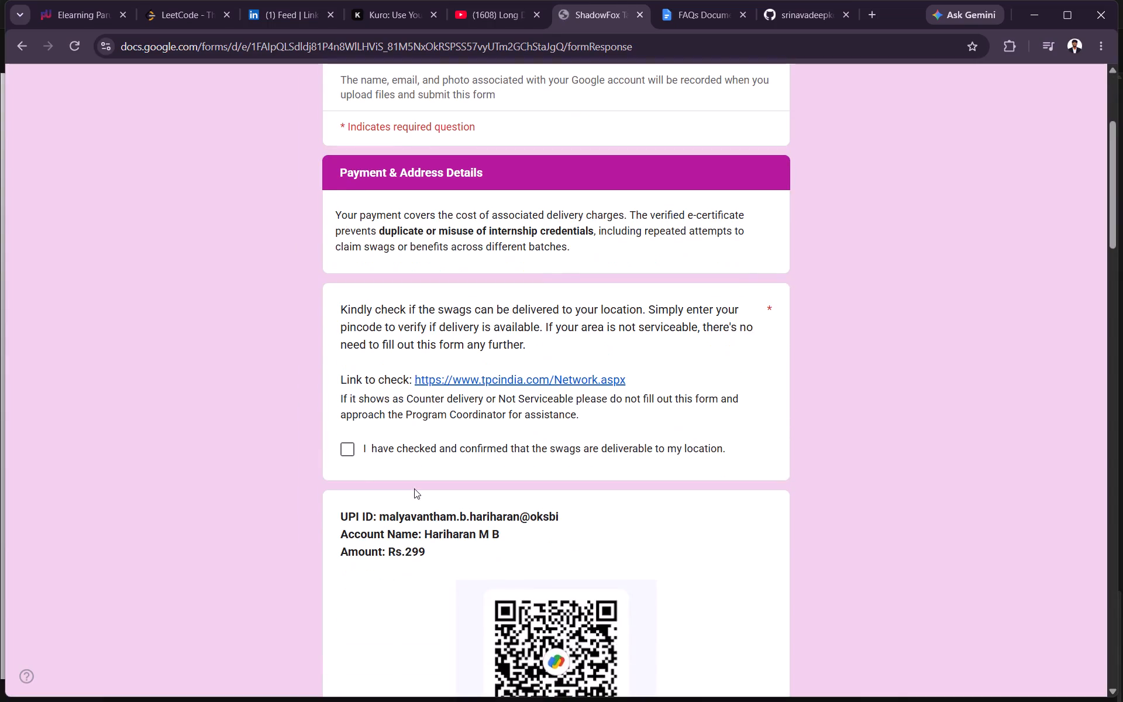
click(353, 455)
scroll(353, 455, down, 1)
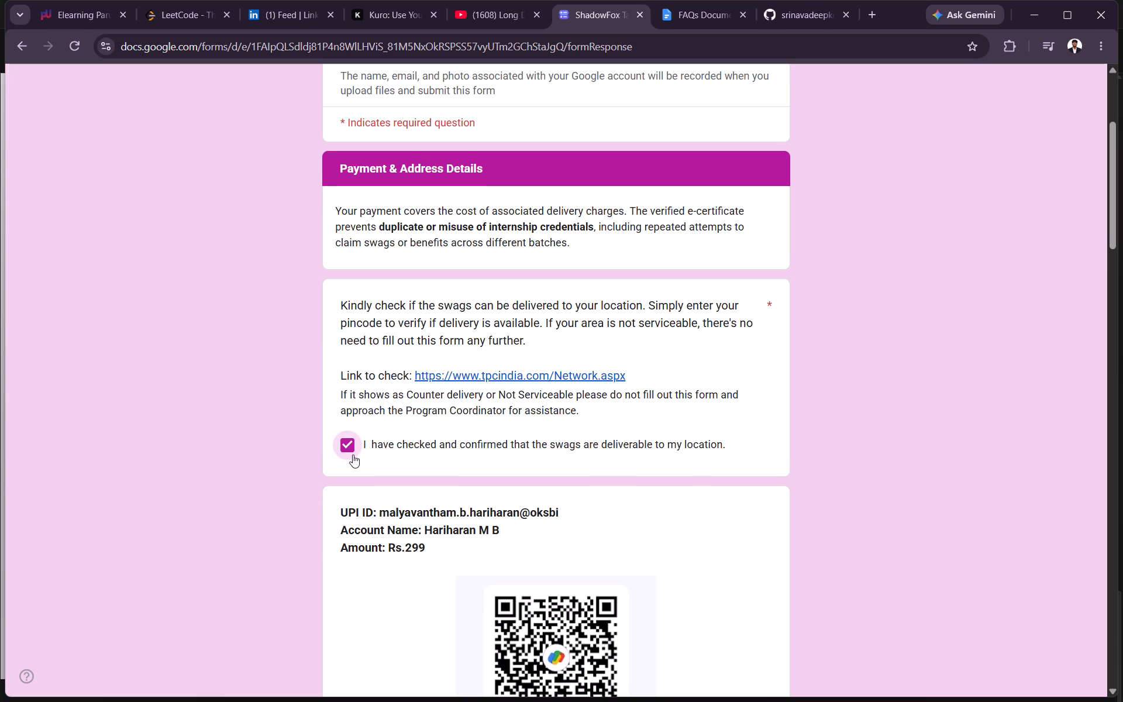
Open the linked Professional Couriers network page and search serviceability for pincode 391760.
scroll(353, 455, down, 1)
click(532, 352)
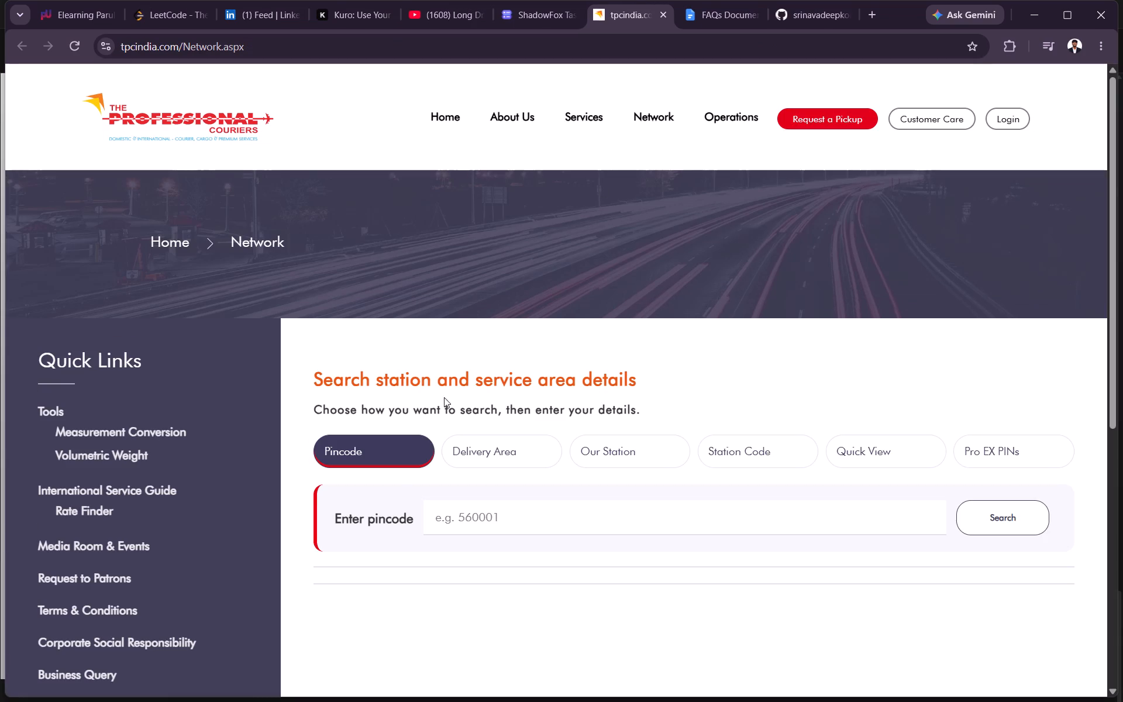
click(469, 515)
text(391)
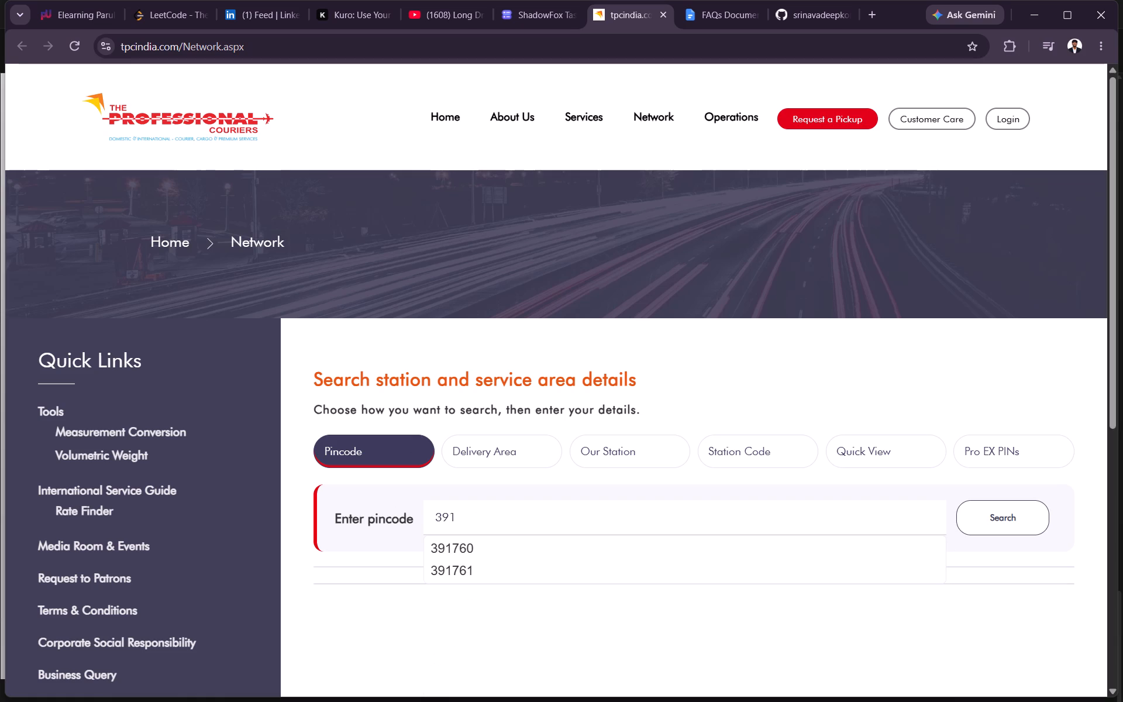
click(481, 549)
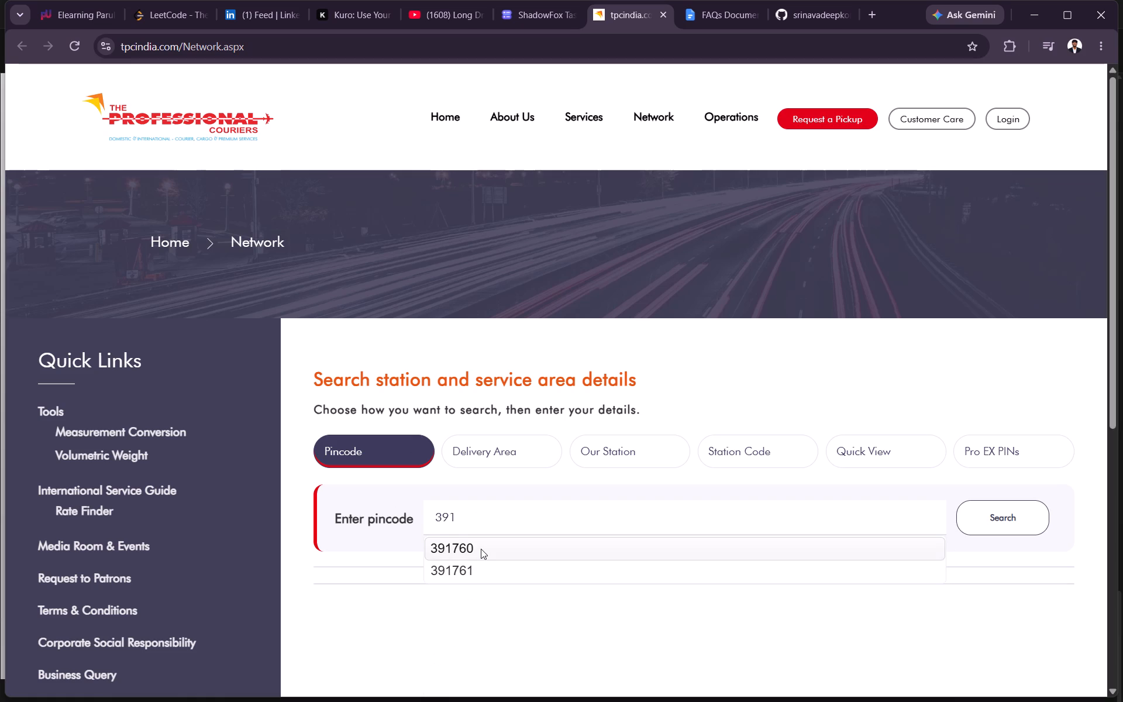
click(997, 531)
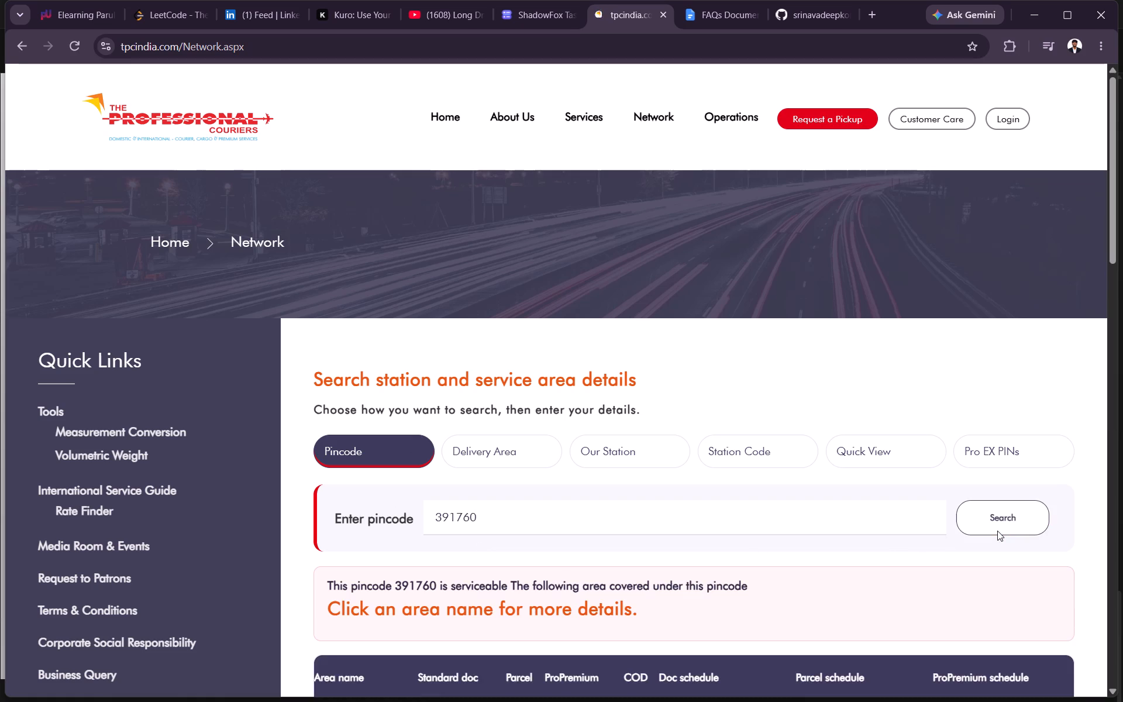
Look through the areas covered by the pincode, open WAGHODIA's details, and examine its branch information and map.
scroll(997, 531, down, 5)
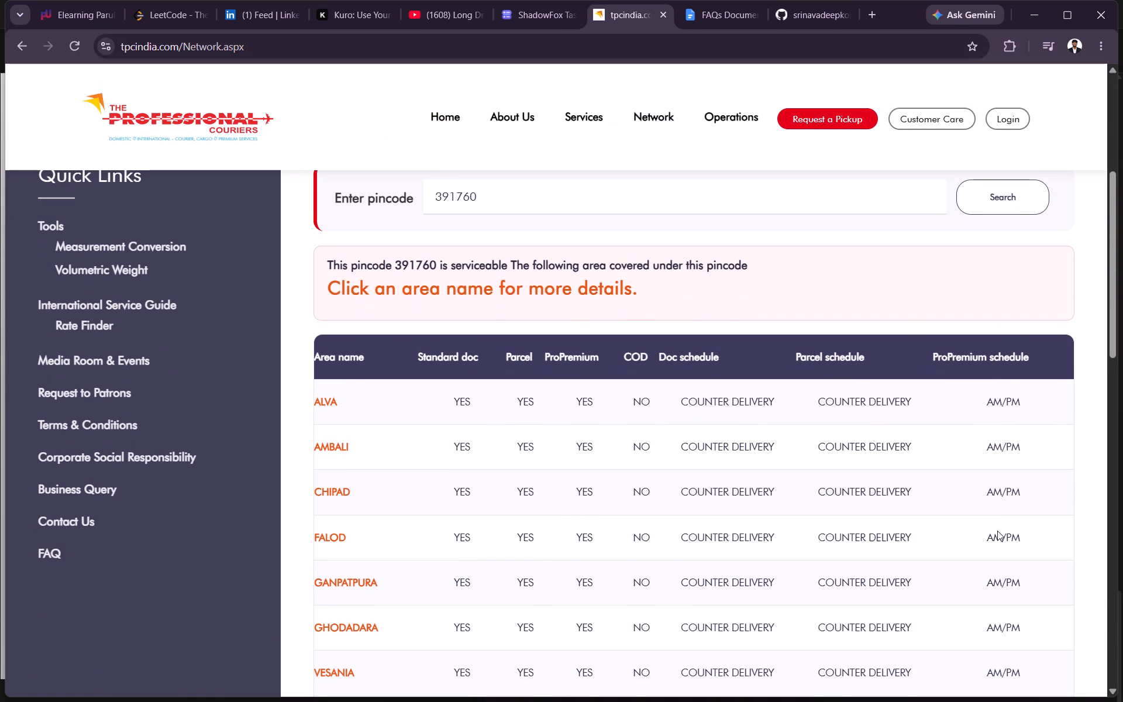
scroll(997, 531, down, 2)
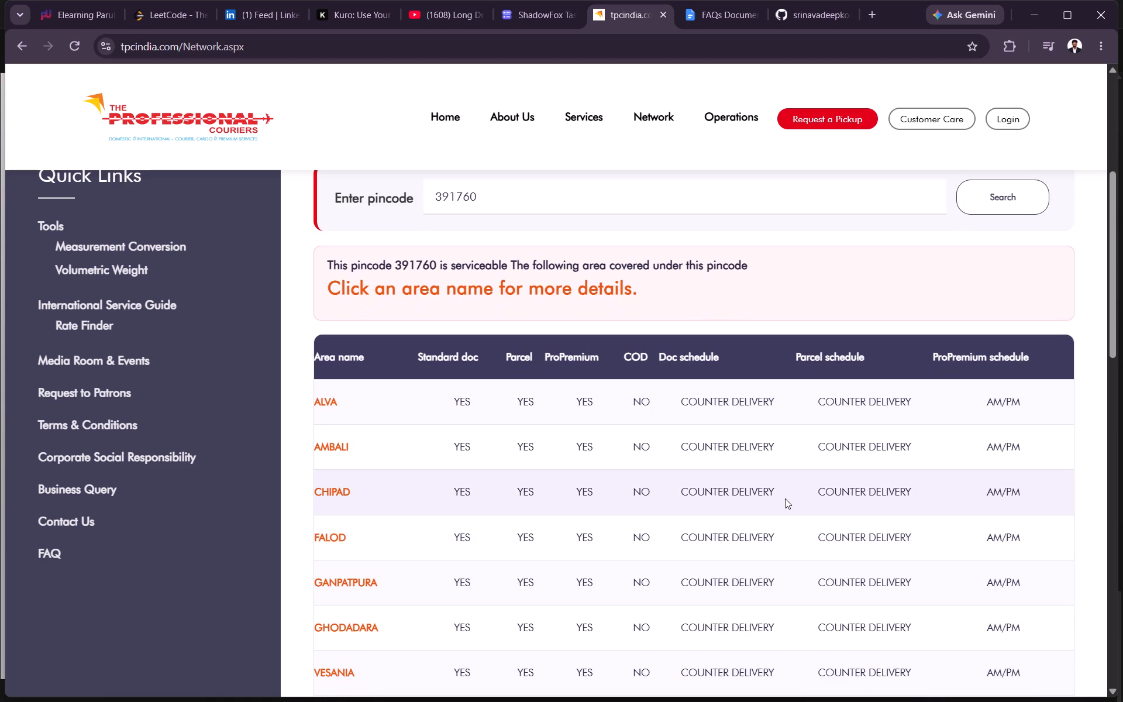
scroll(785, 498, down, 3)
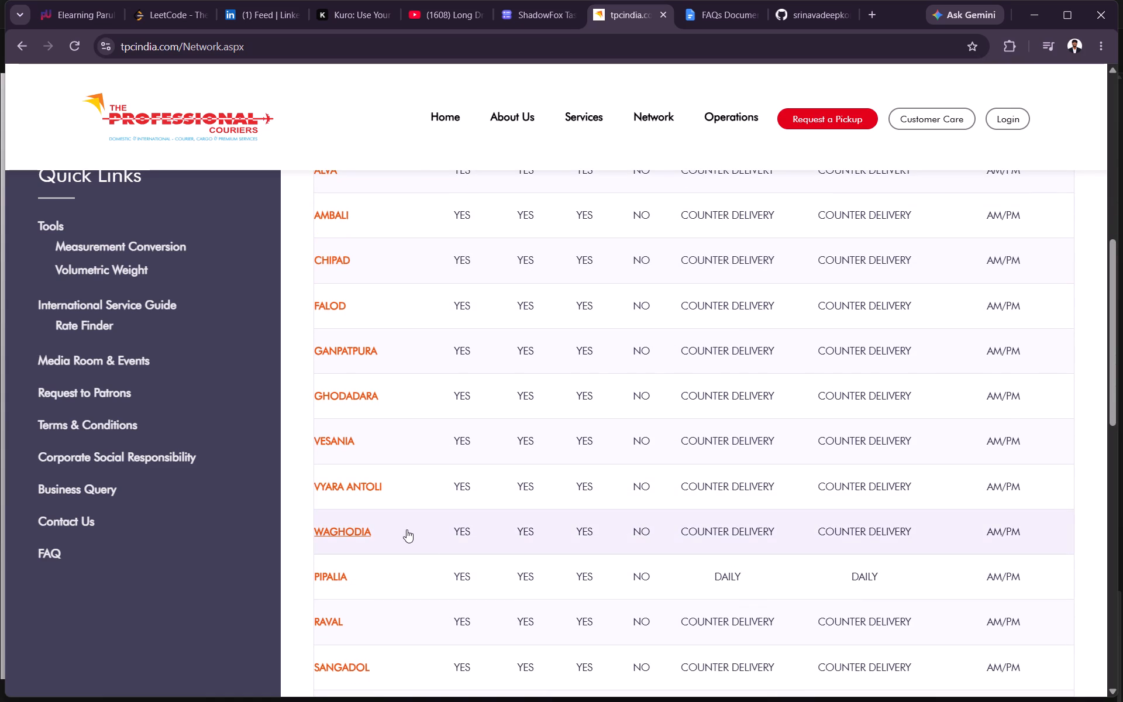
click(369, 538)
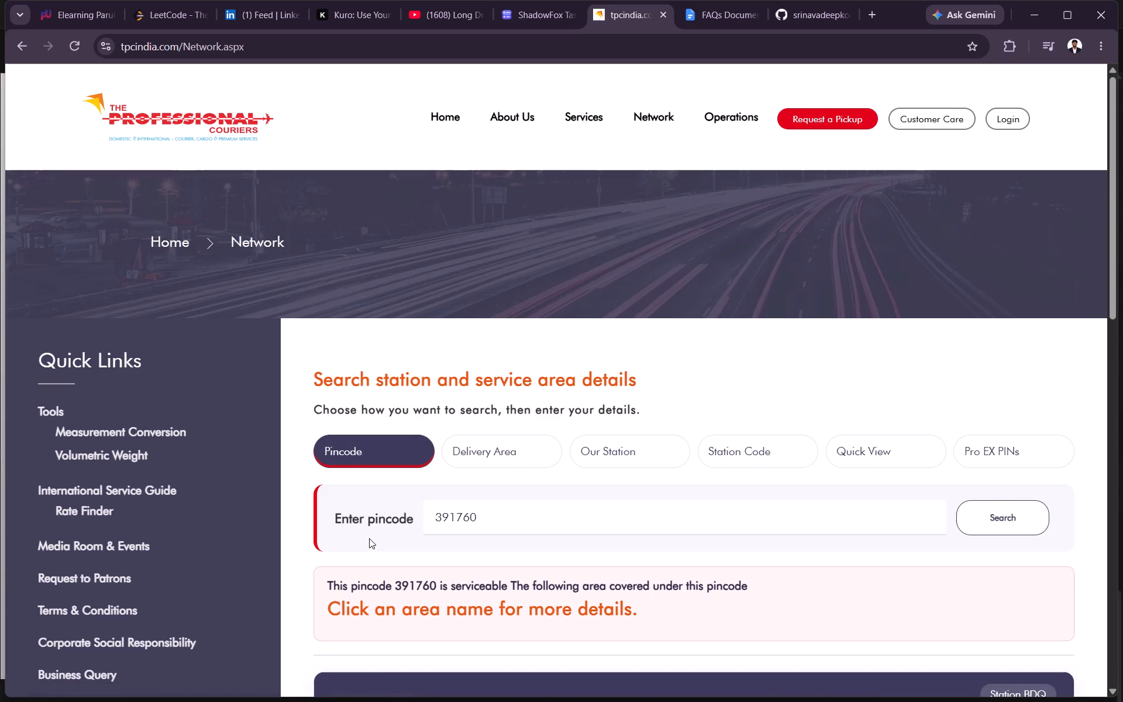
scroll(369, 538, down, 5)
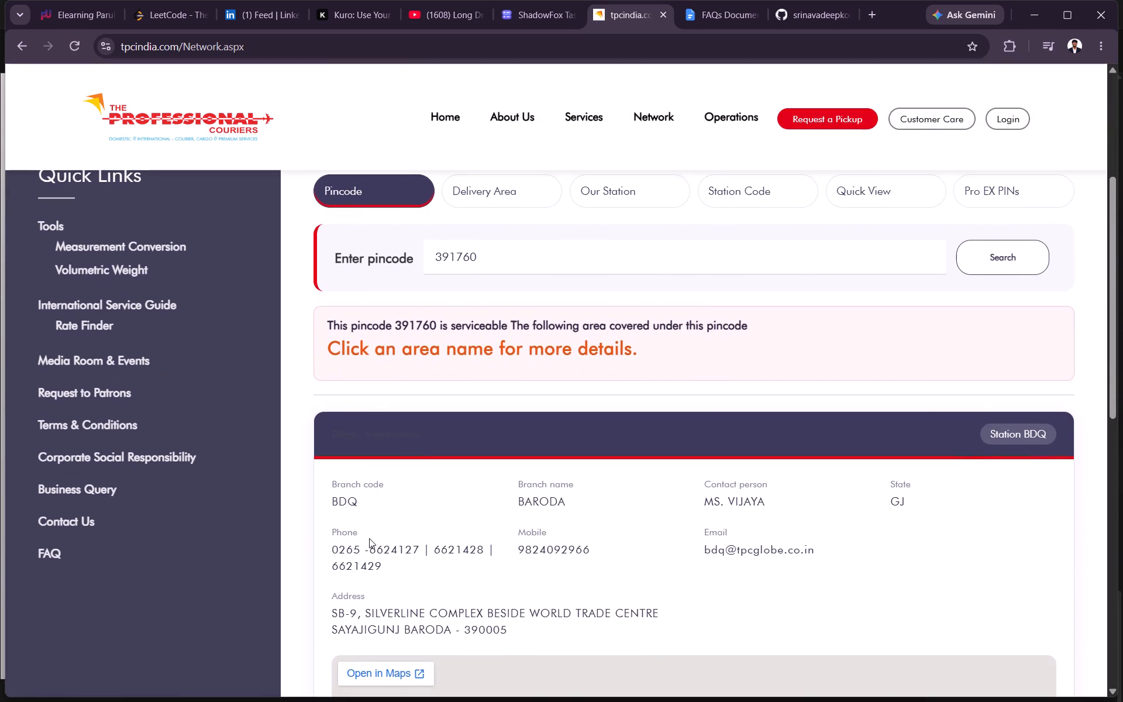
scroll(369, 538, down, 3)
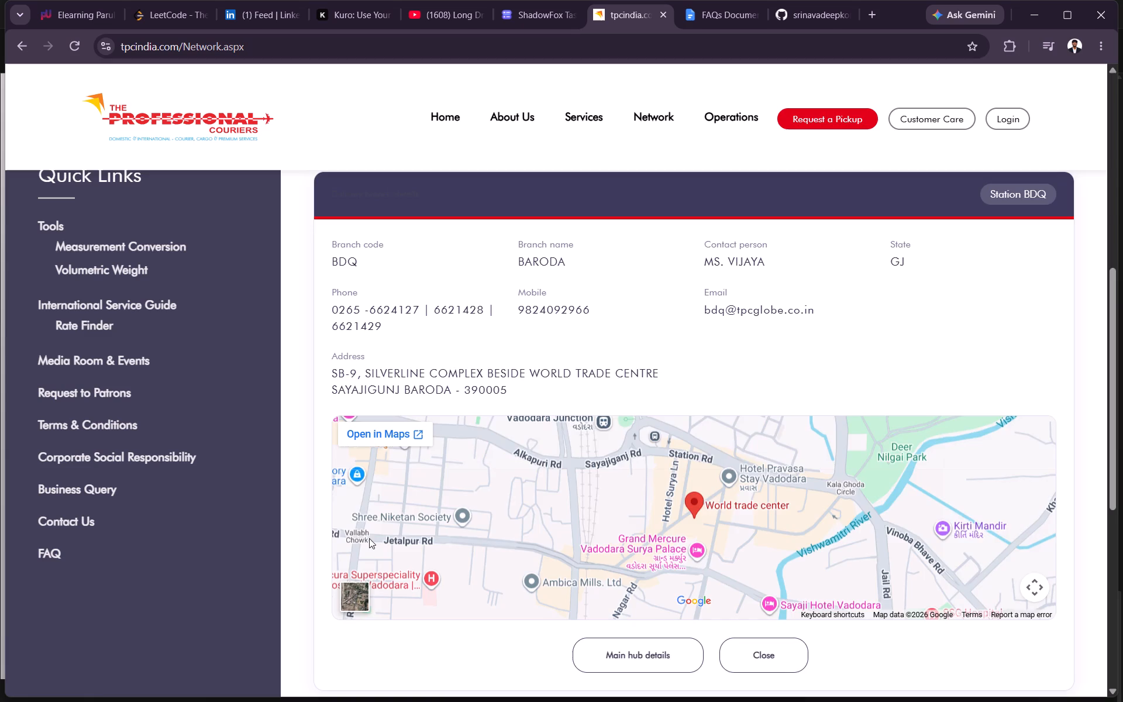
scroll(369, 538, down, 1)
scroll(821, 232, up, 9)
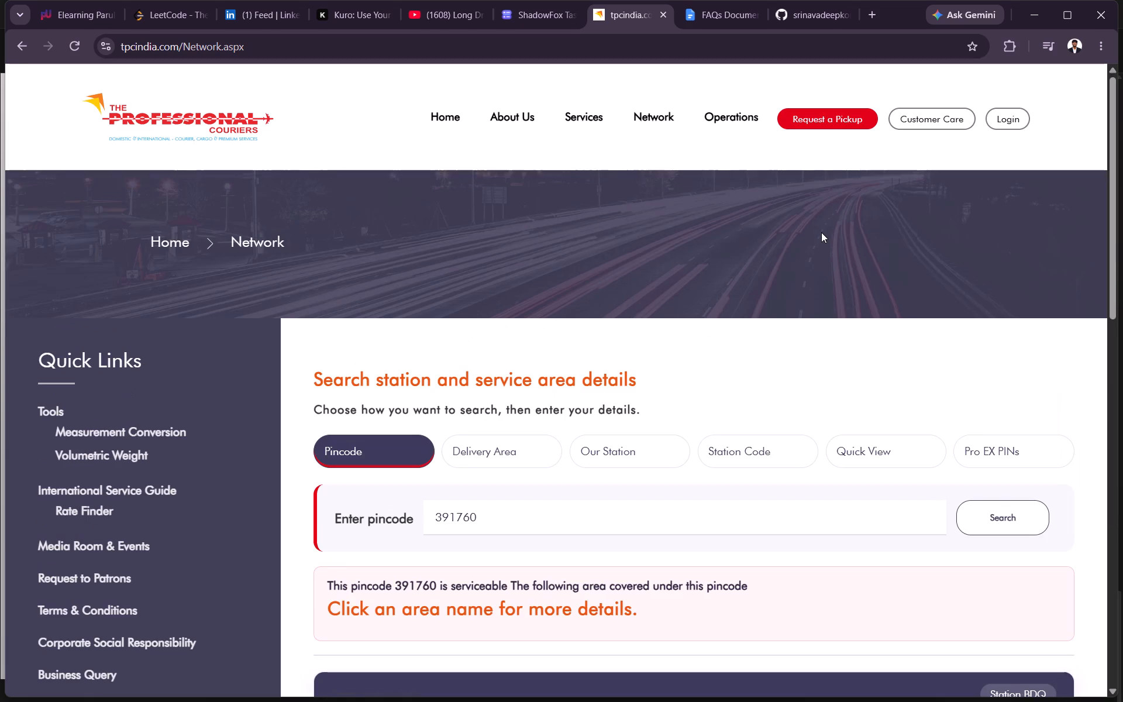
scroll(821, 232, down, 2)
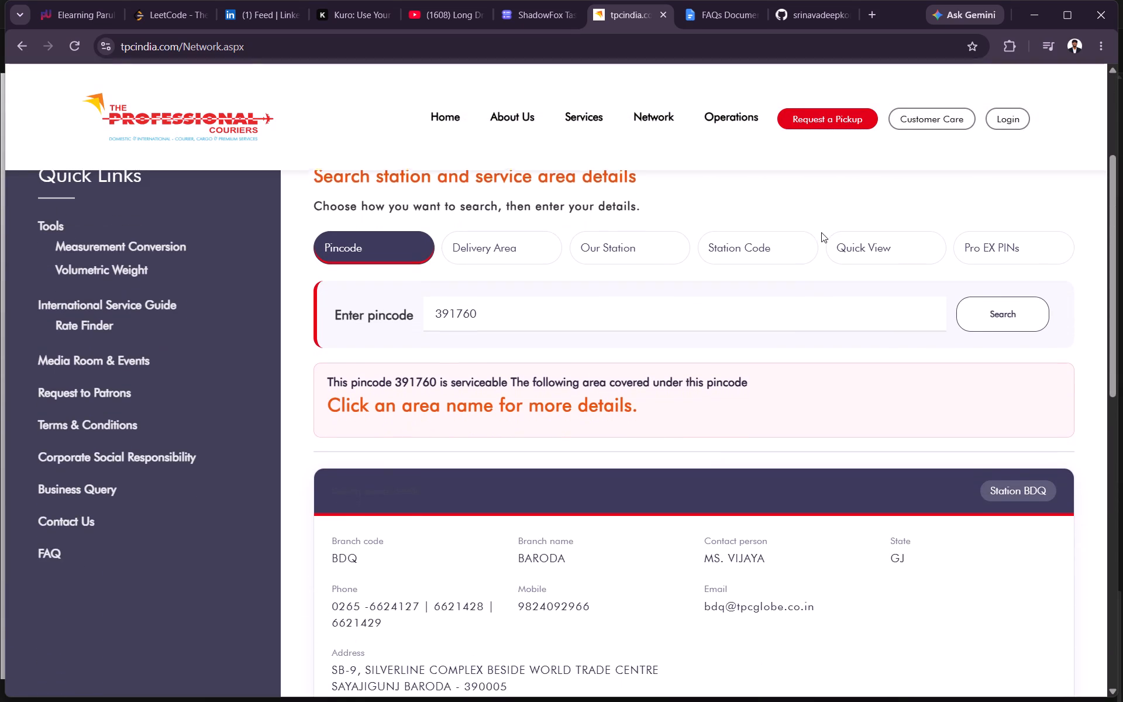
scroll(821, 232, down, 5)
scroll(821, 232, up, 1)
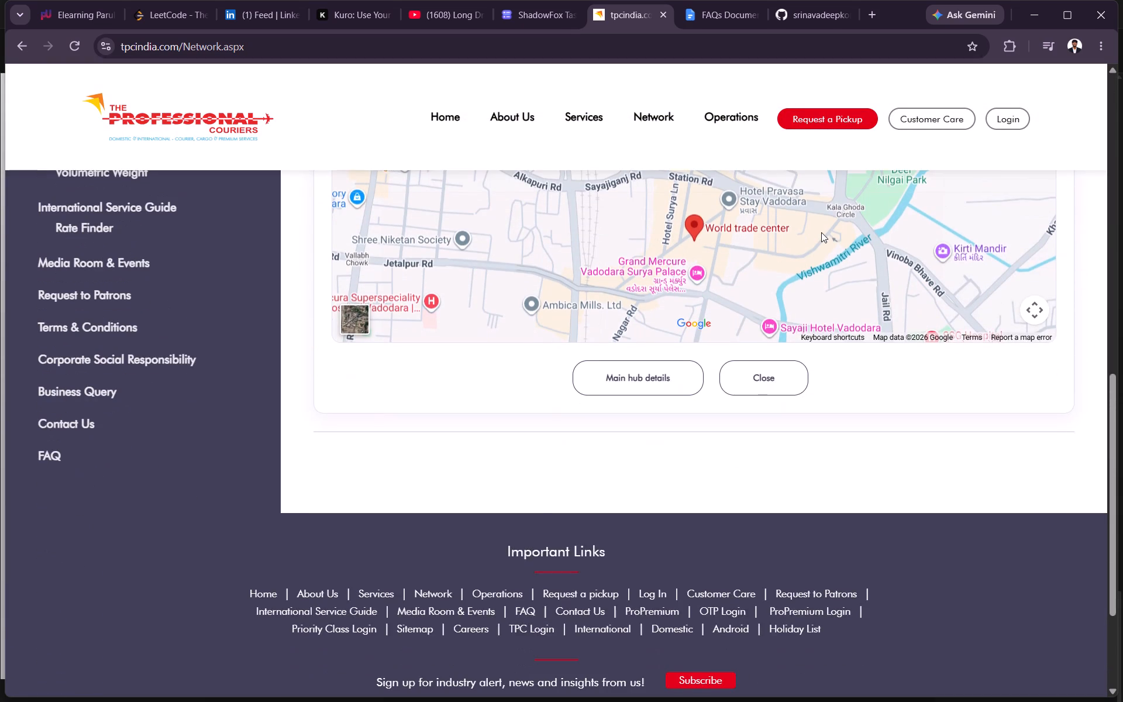
scroll(821, 232, up, 1)
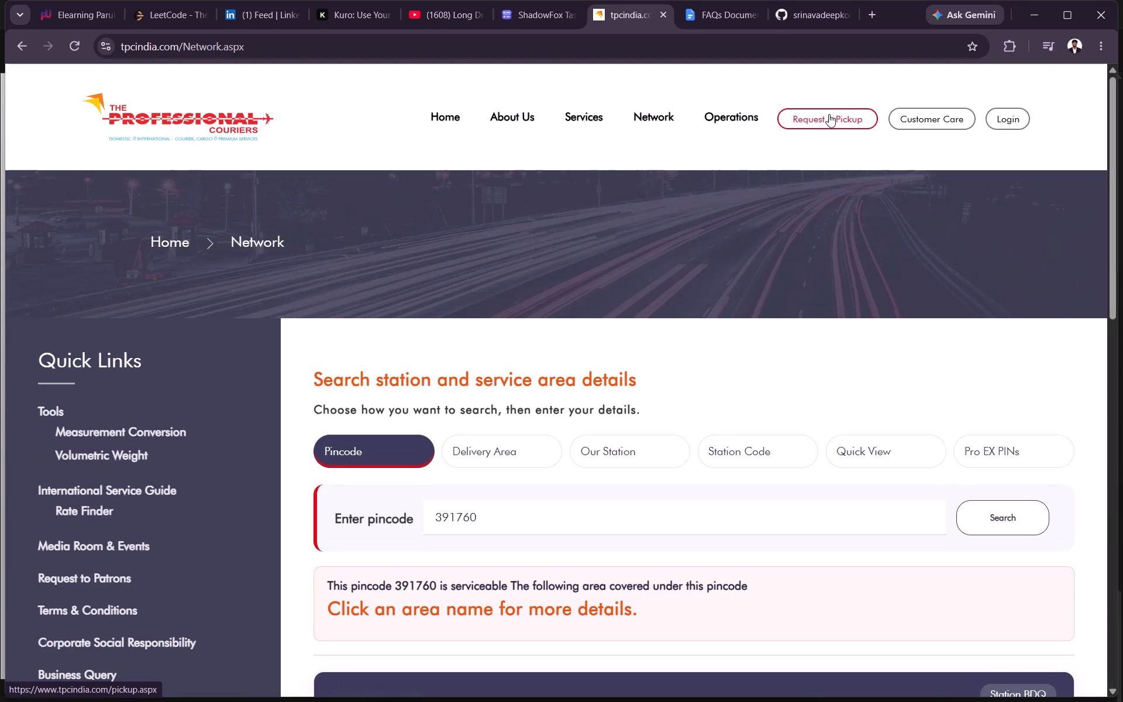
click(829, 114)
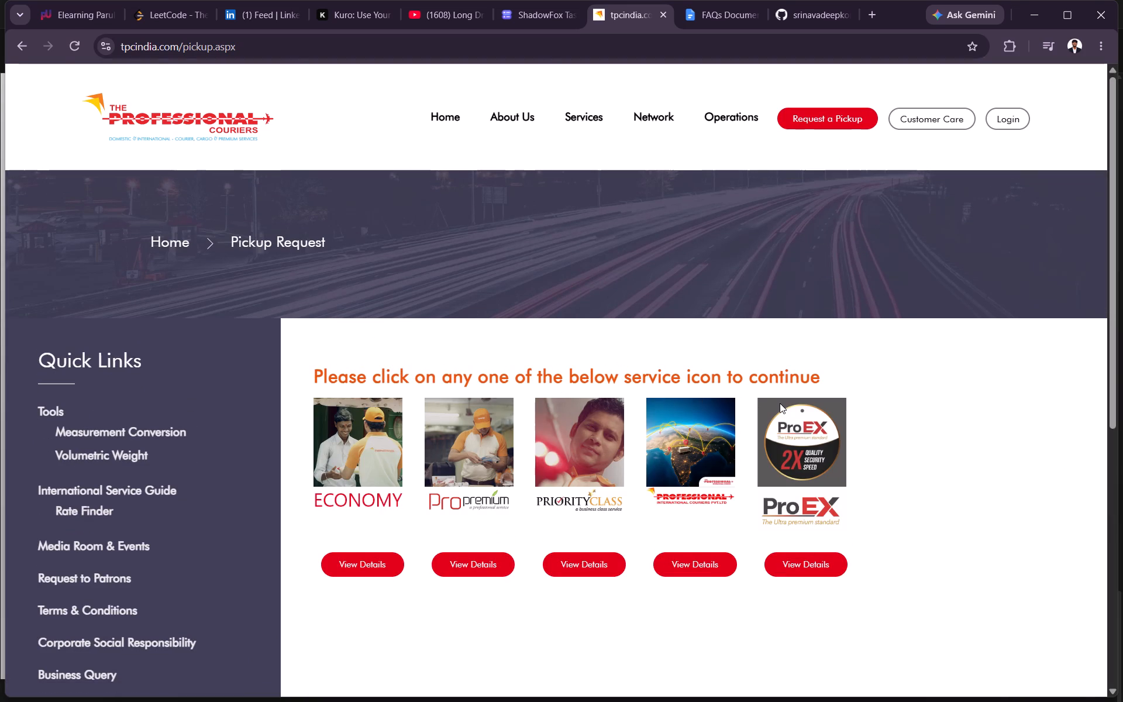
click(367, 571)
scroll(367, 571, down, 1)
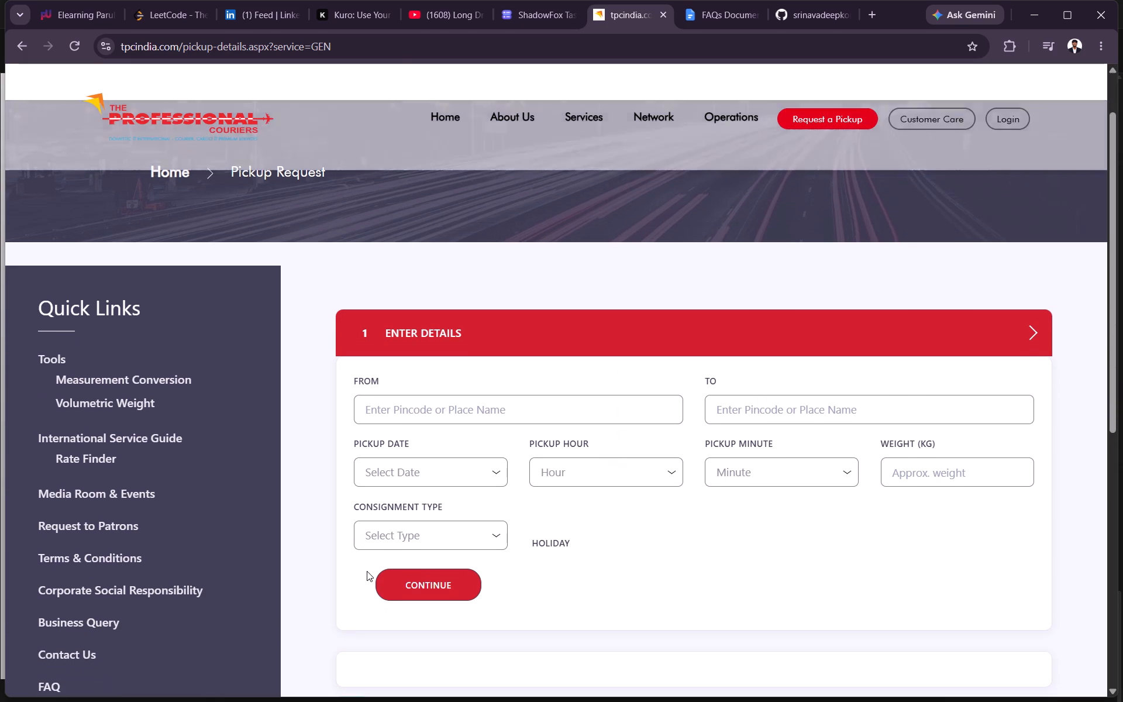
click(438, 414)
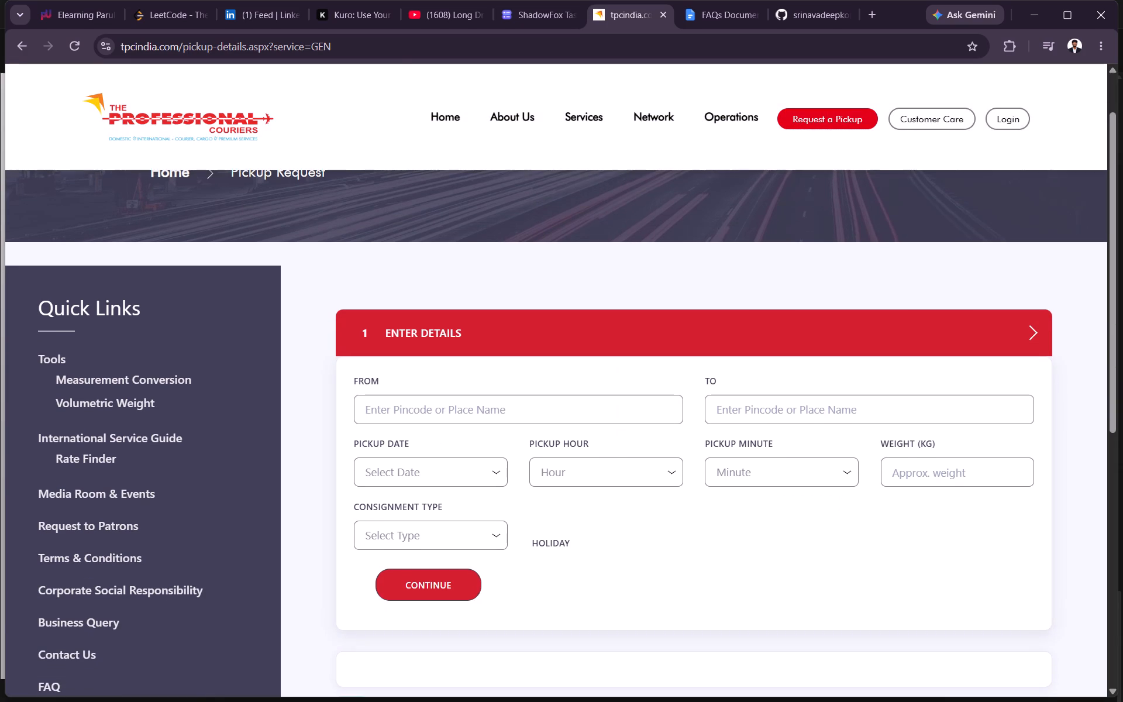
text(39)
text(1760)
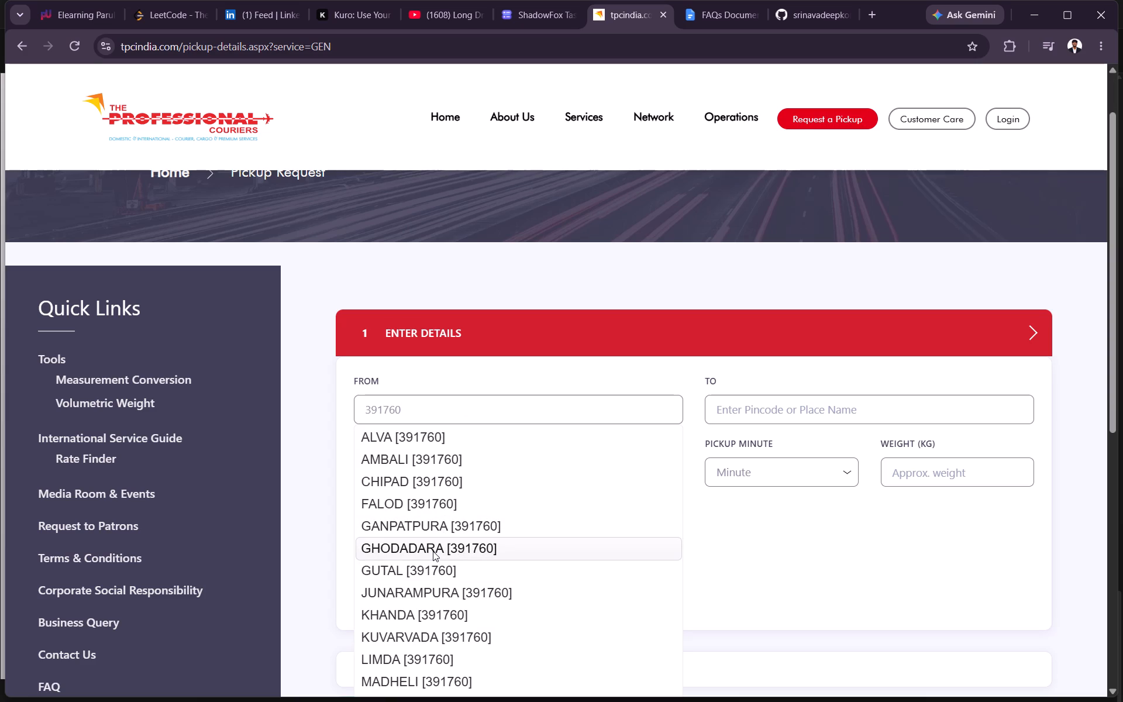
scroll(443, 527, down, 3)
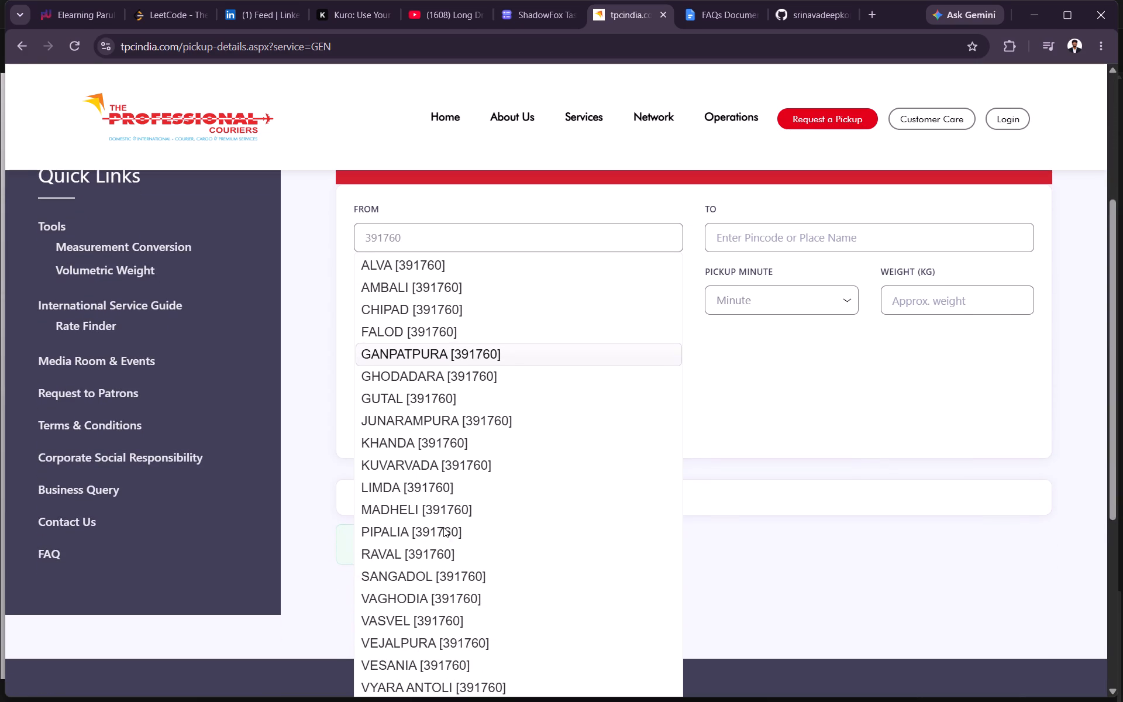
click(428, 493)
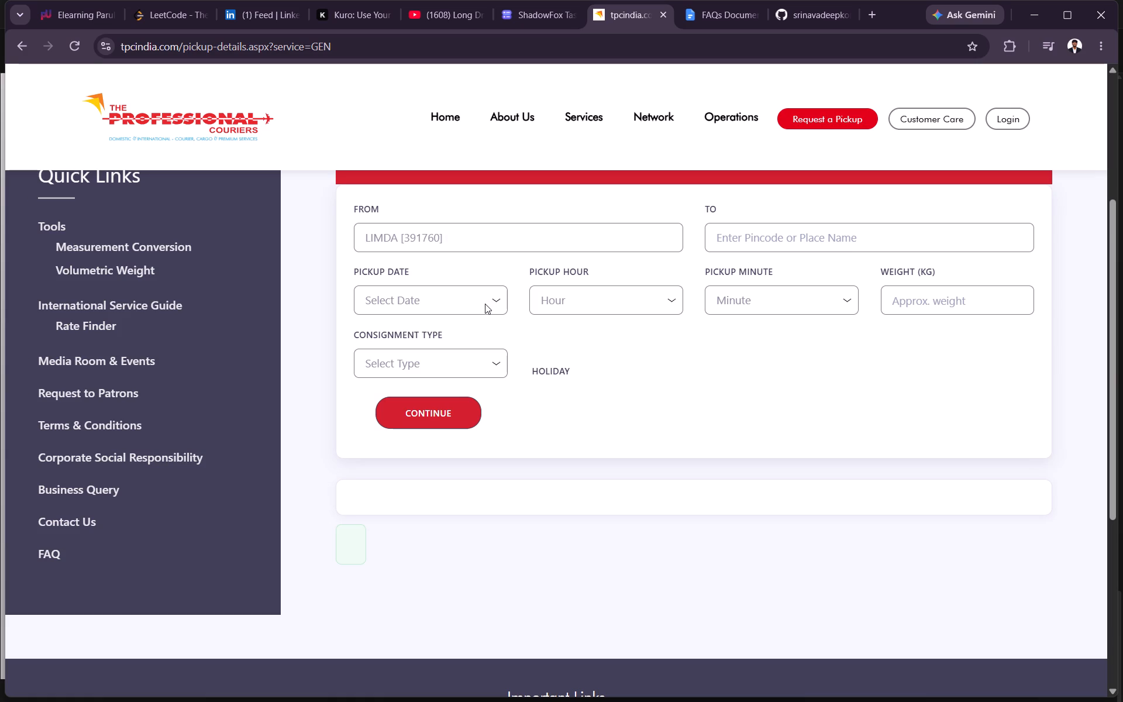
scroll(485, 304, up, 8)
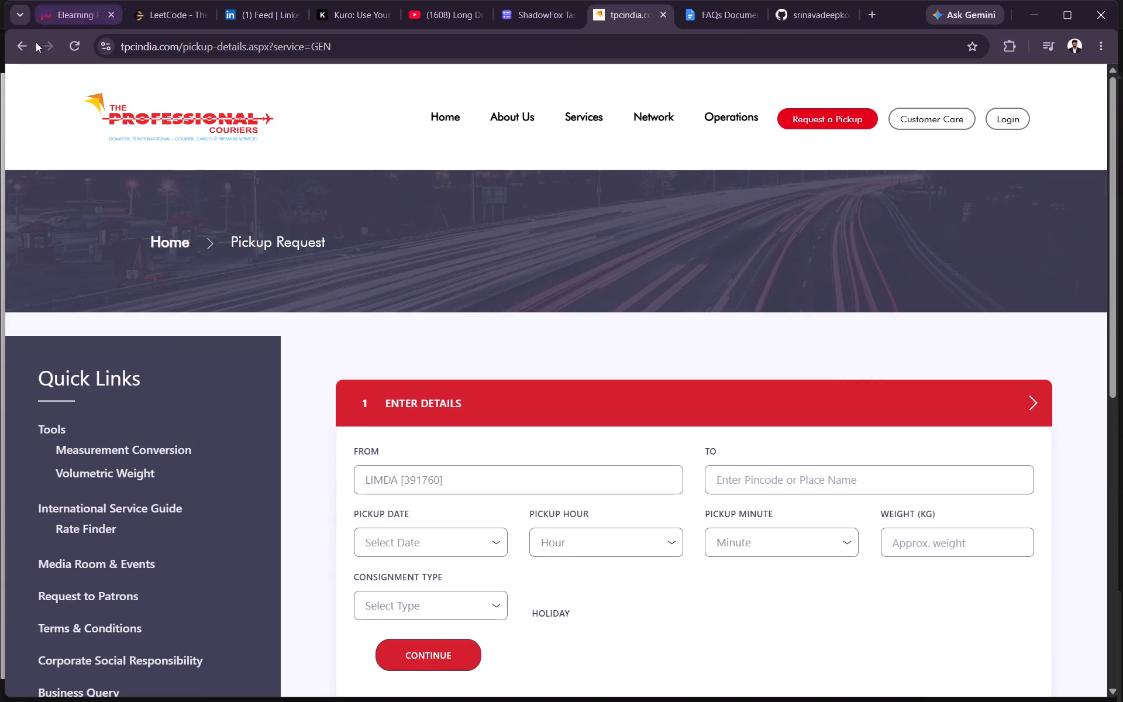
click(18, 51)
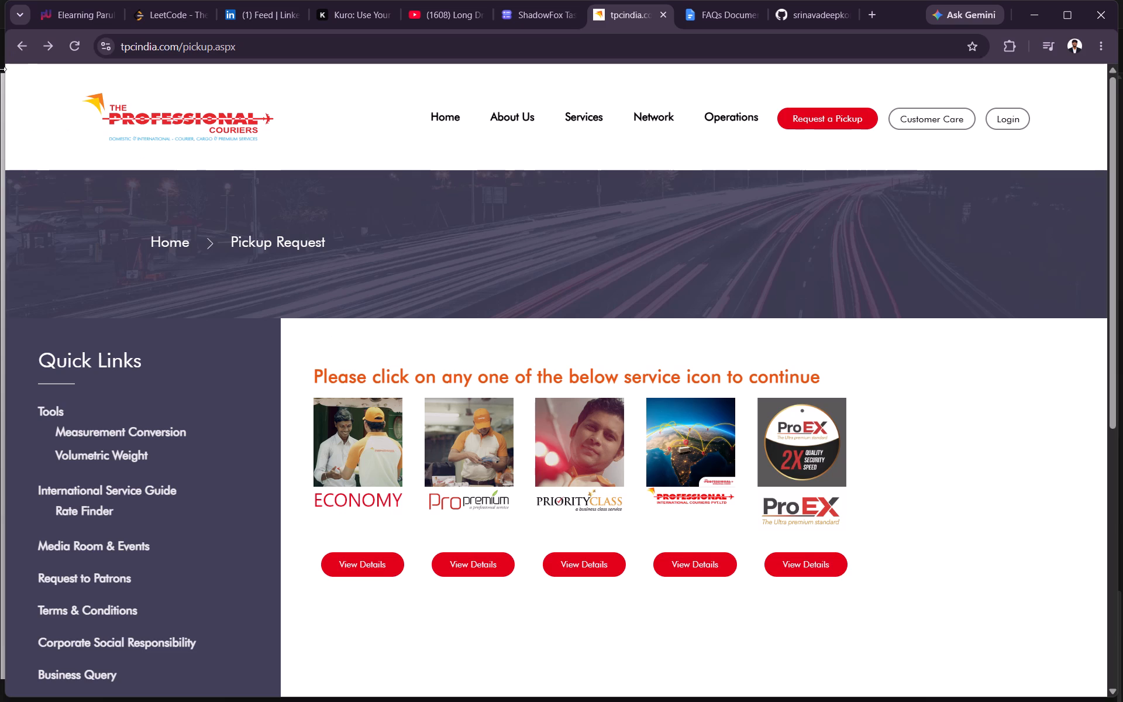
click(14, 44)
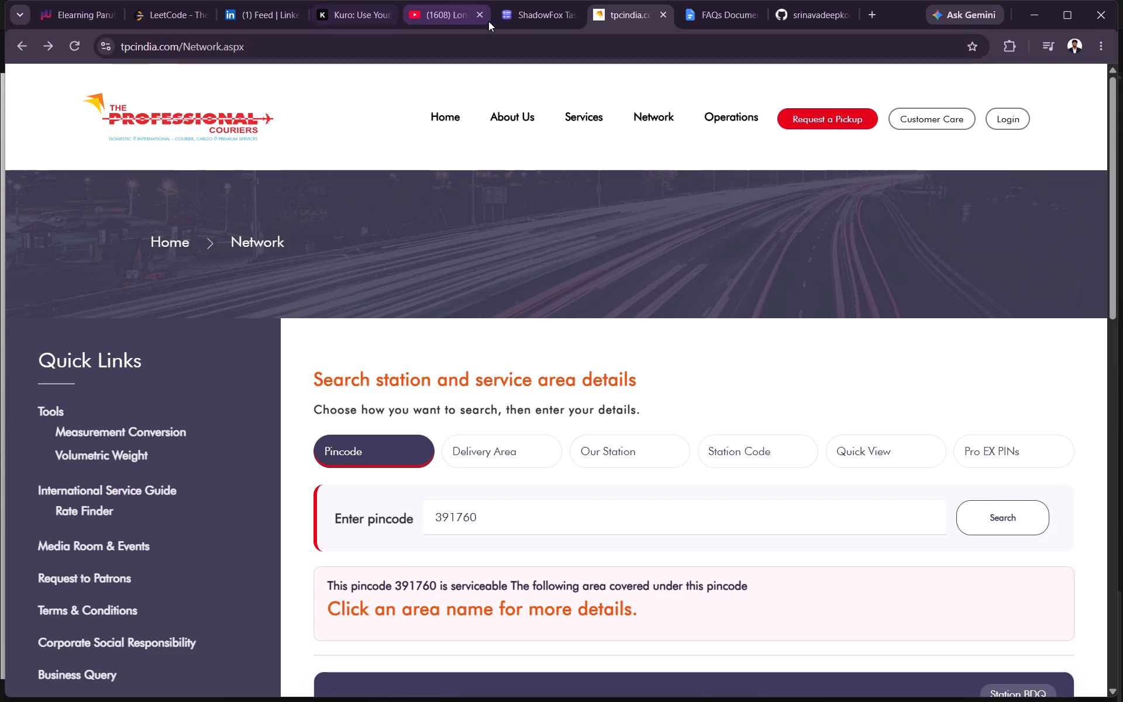
Return to the ShadowFox form and read through the payment, contact, address and agreement questions down to the end.
click(505, 10)
scroll(552, 387, down, 3)
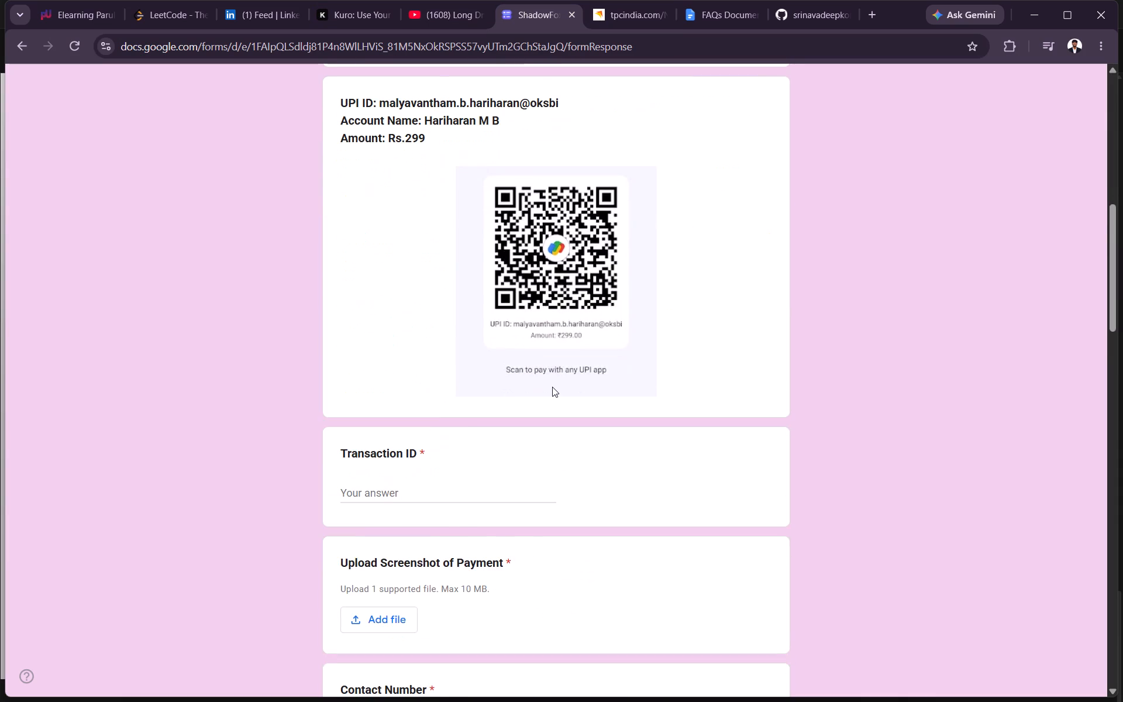
scroll(552, 387, down, 9)
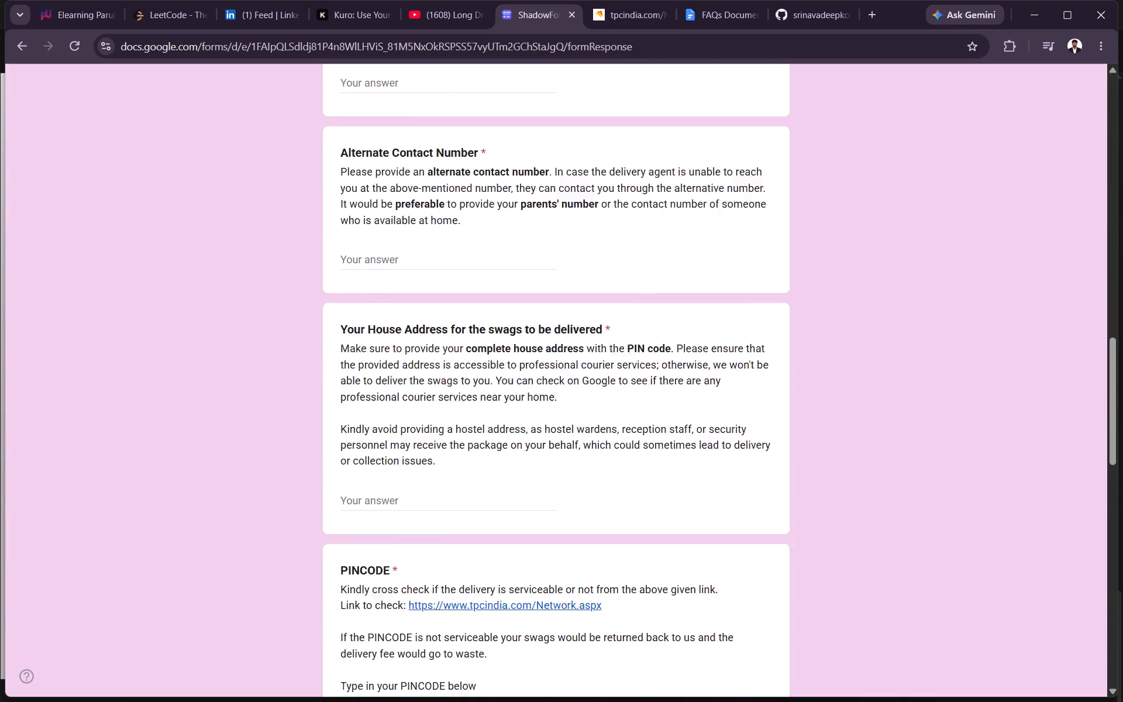
scroll(552, 387, down, 7)
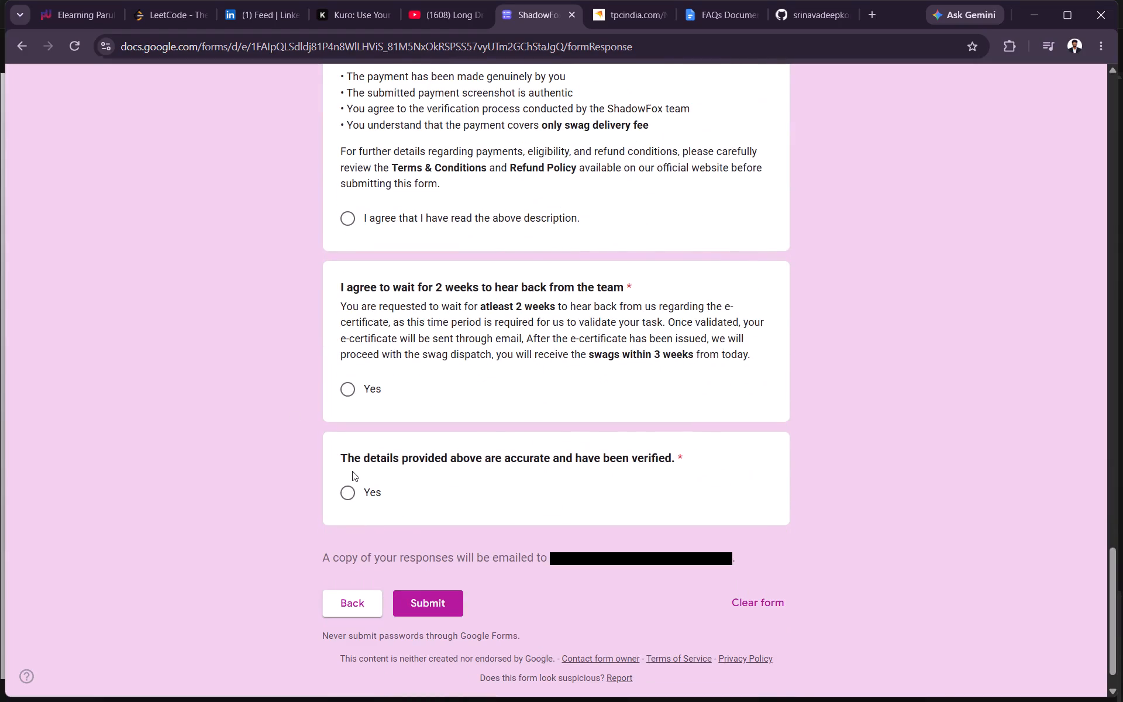
Select the agreement options for accurate details, the two-week wait for the team, and having read the payment description.
click(347, 456)
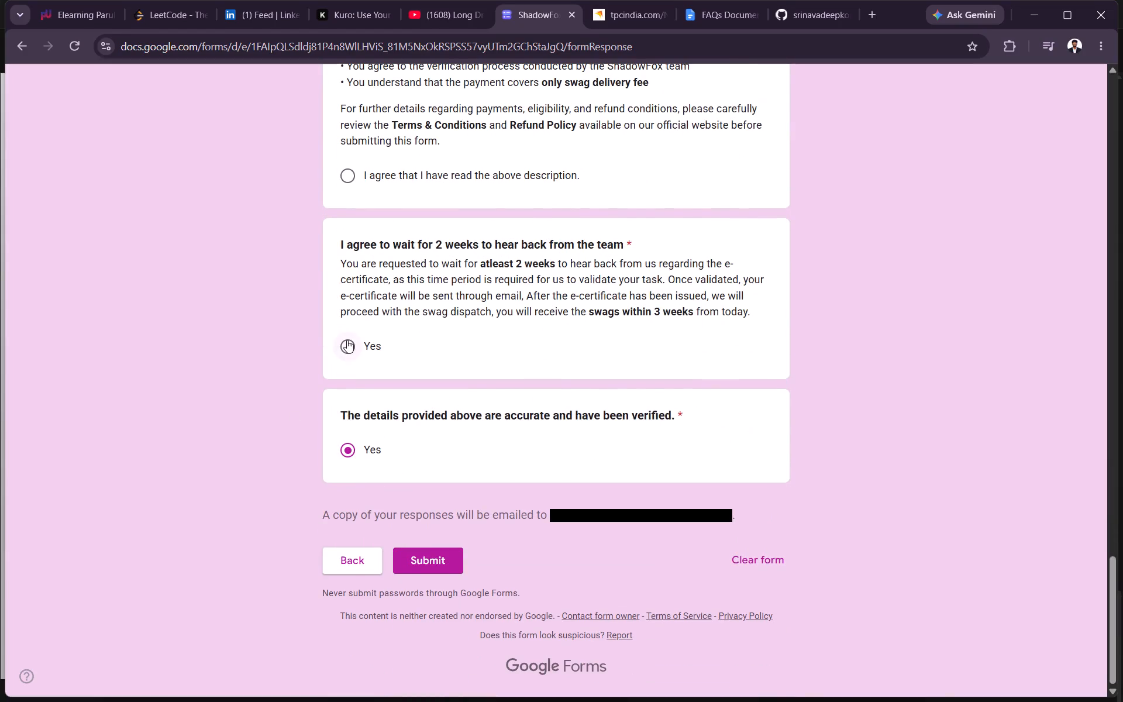
click(347, 340)
scroll(347, 340, up, 2)
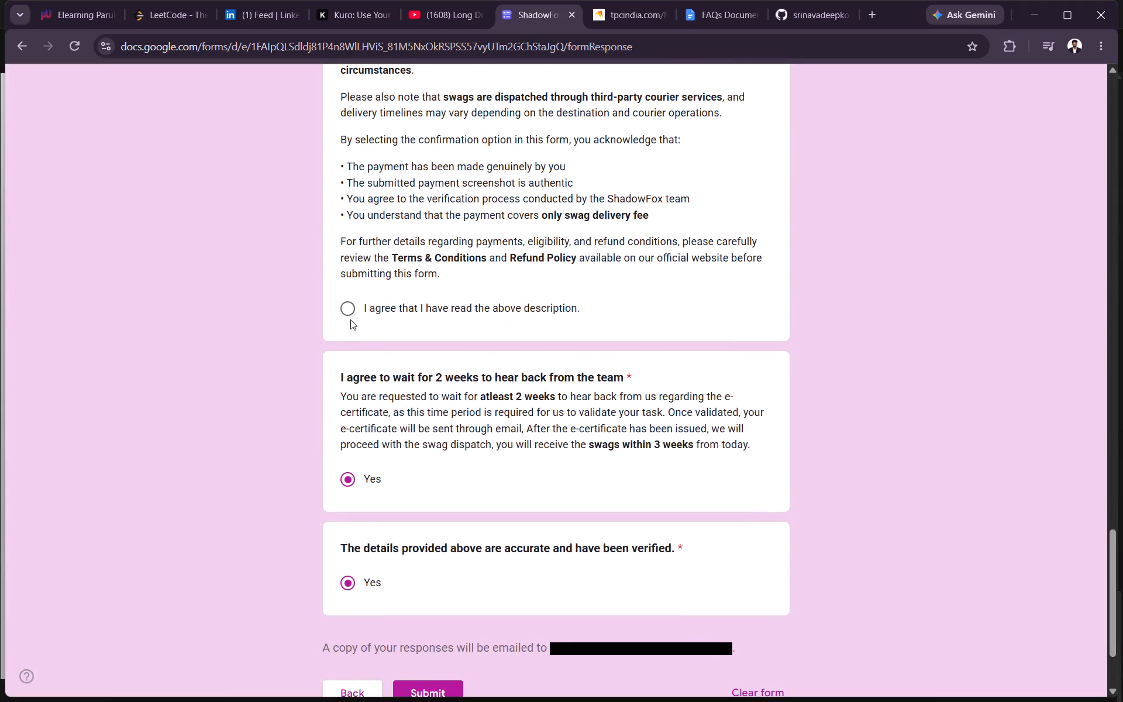
click(350, 319)
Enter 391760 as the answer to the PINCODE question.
scroll(354, 246, up, 4)
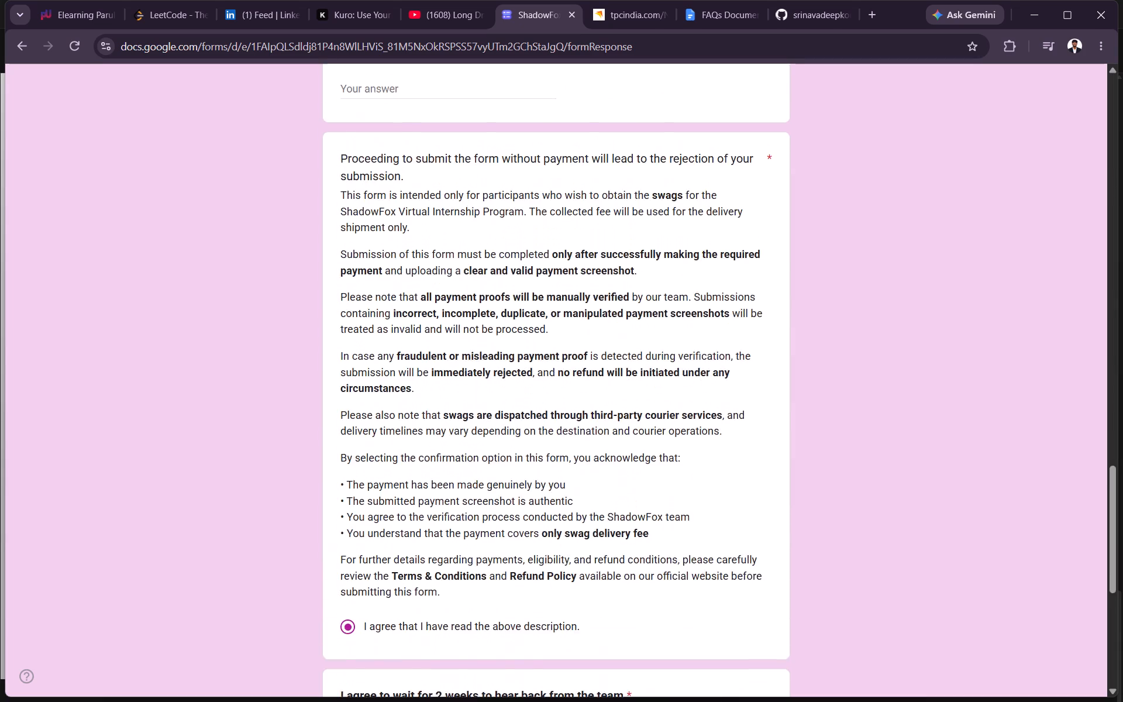
scroll(354, 246, up, 3)
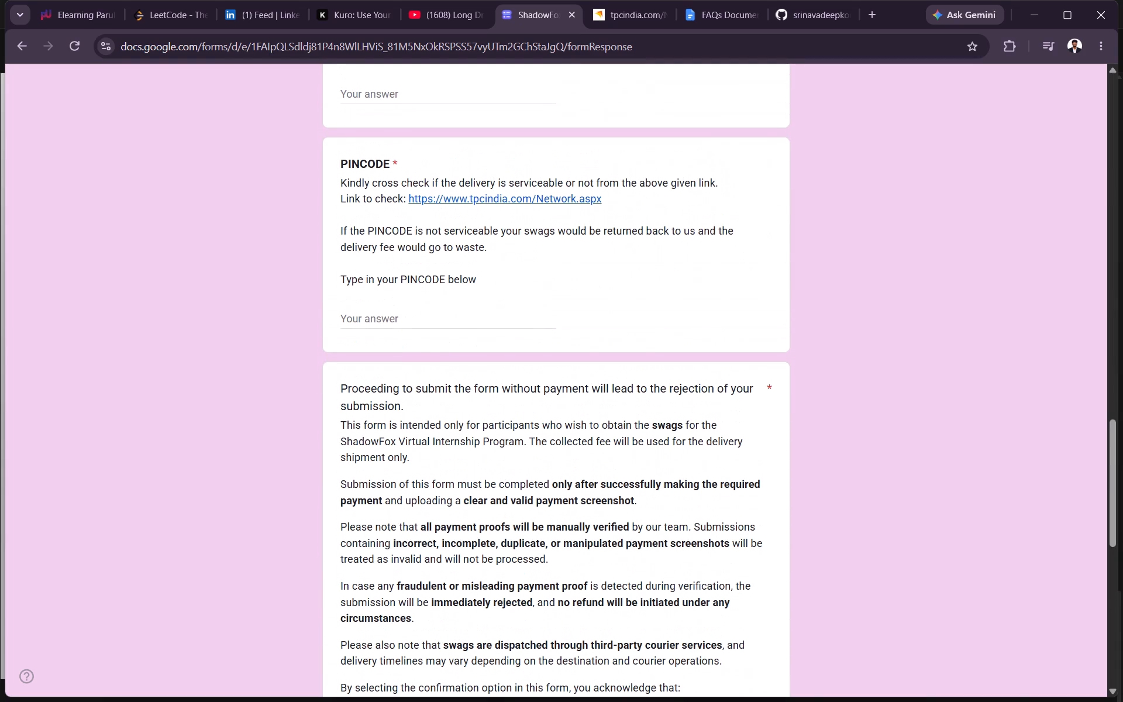
click(412, 315)
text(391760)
Fill in the house address for the swag delivery with the complete postal address, ending with the pincode.
scroll(412, 315, up, 3)
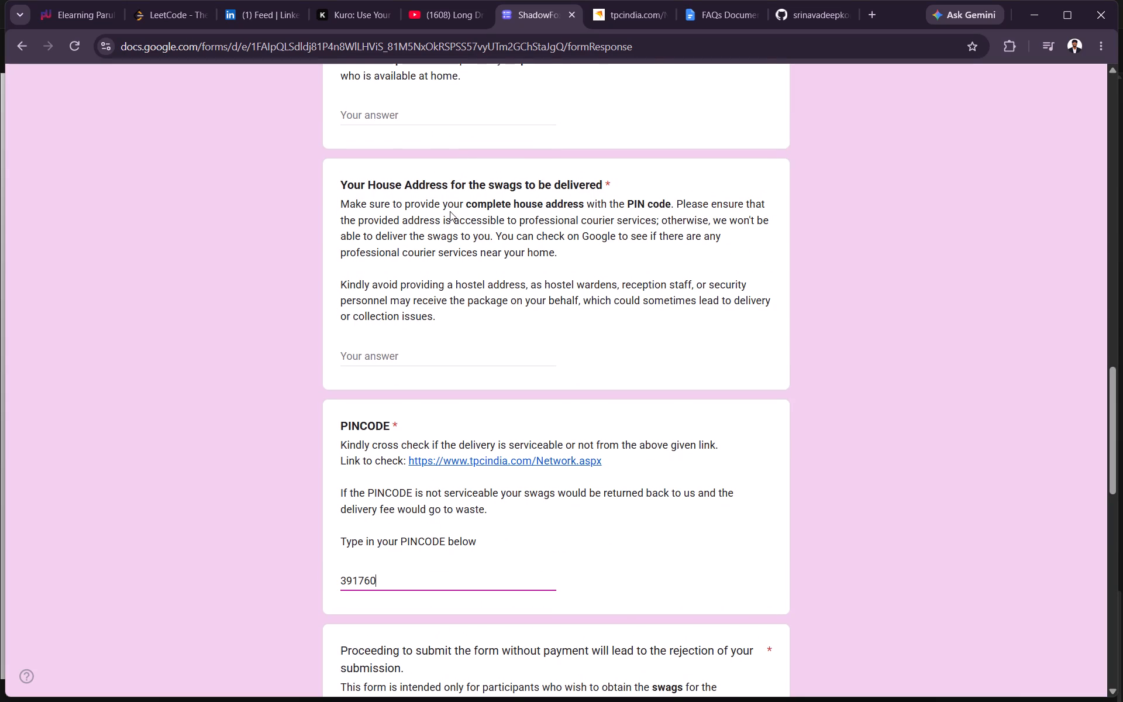
scroll(450, 211, up, 1)
click(408, 429)
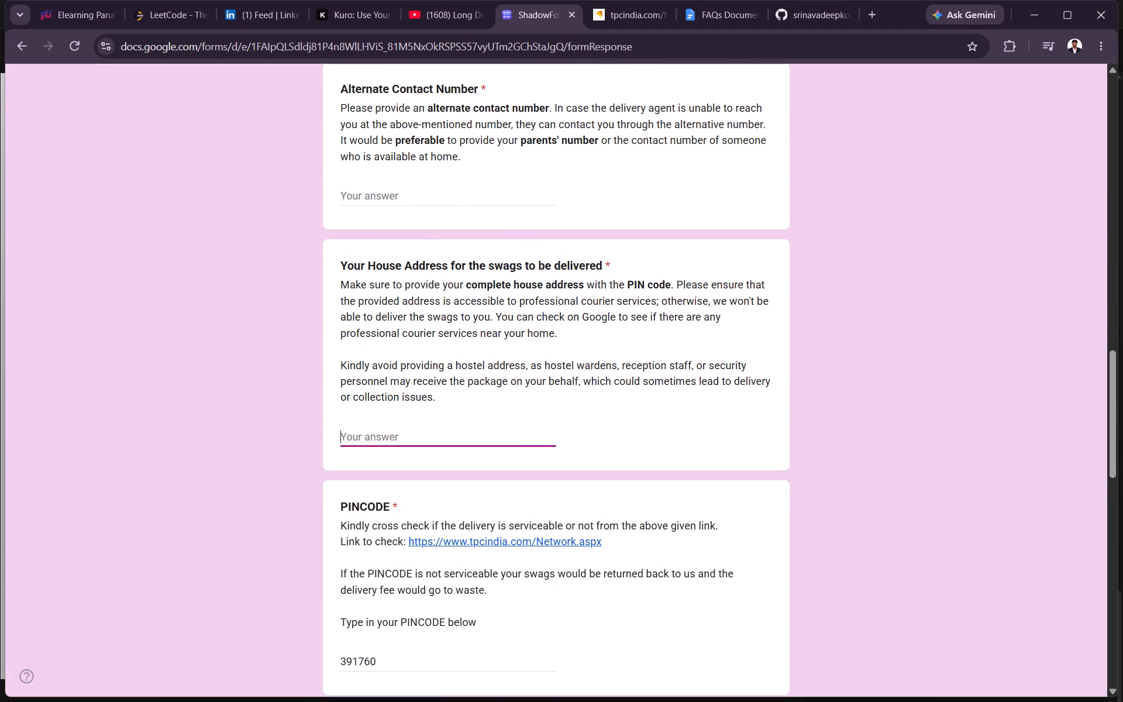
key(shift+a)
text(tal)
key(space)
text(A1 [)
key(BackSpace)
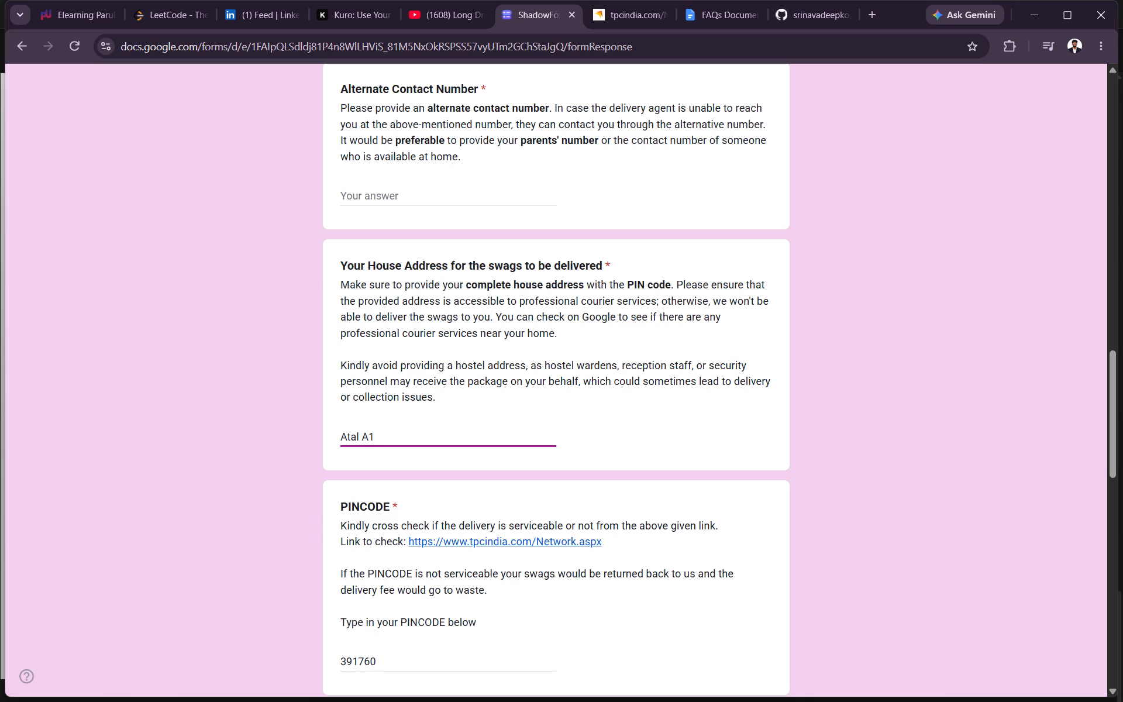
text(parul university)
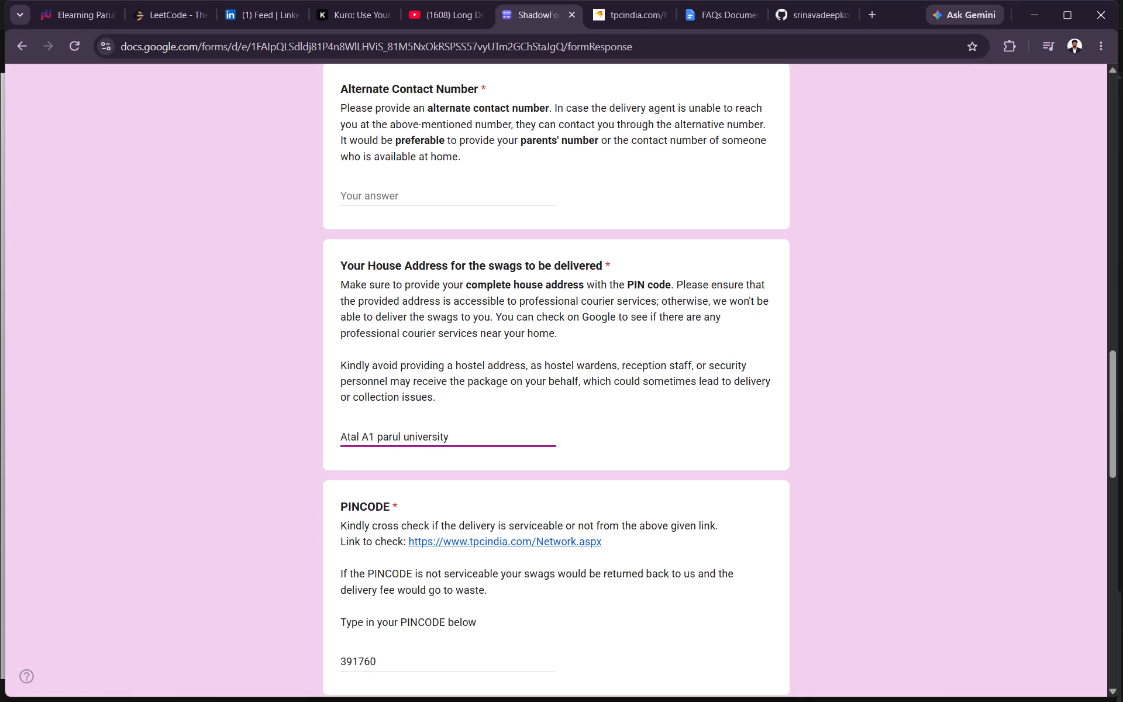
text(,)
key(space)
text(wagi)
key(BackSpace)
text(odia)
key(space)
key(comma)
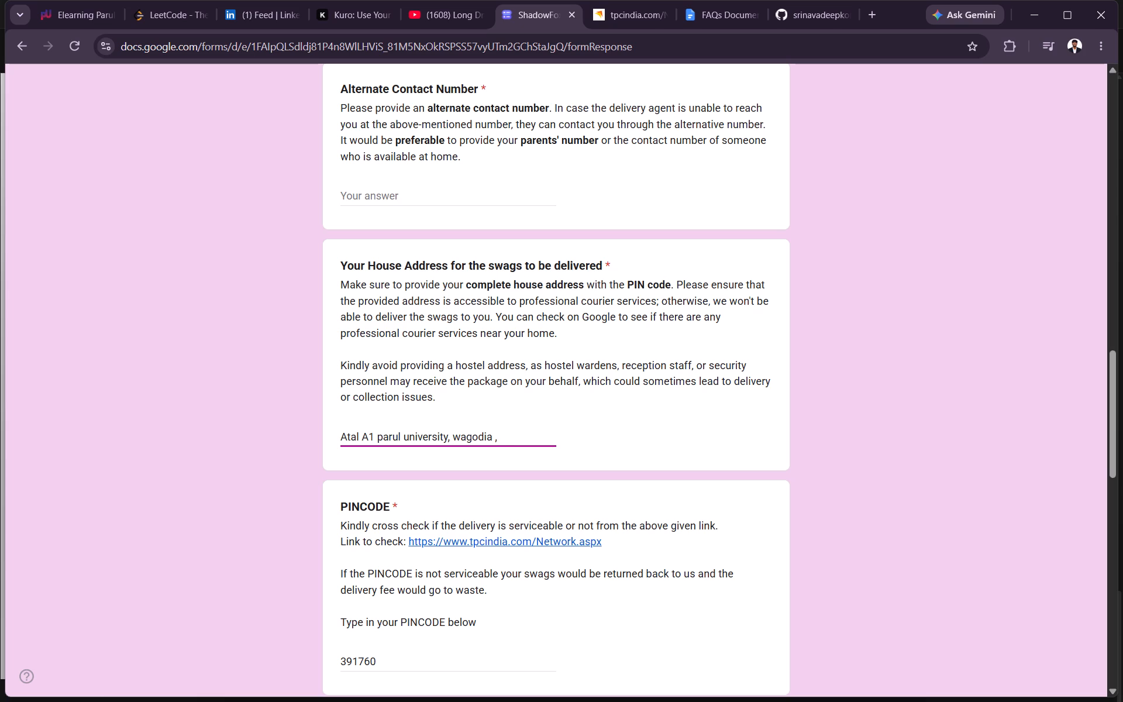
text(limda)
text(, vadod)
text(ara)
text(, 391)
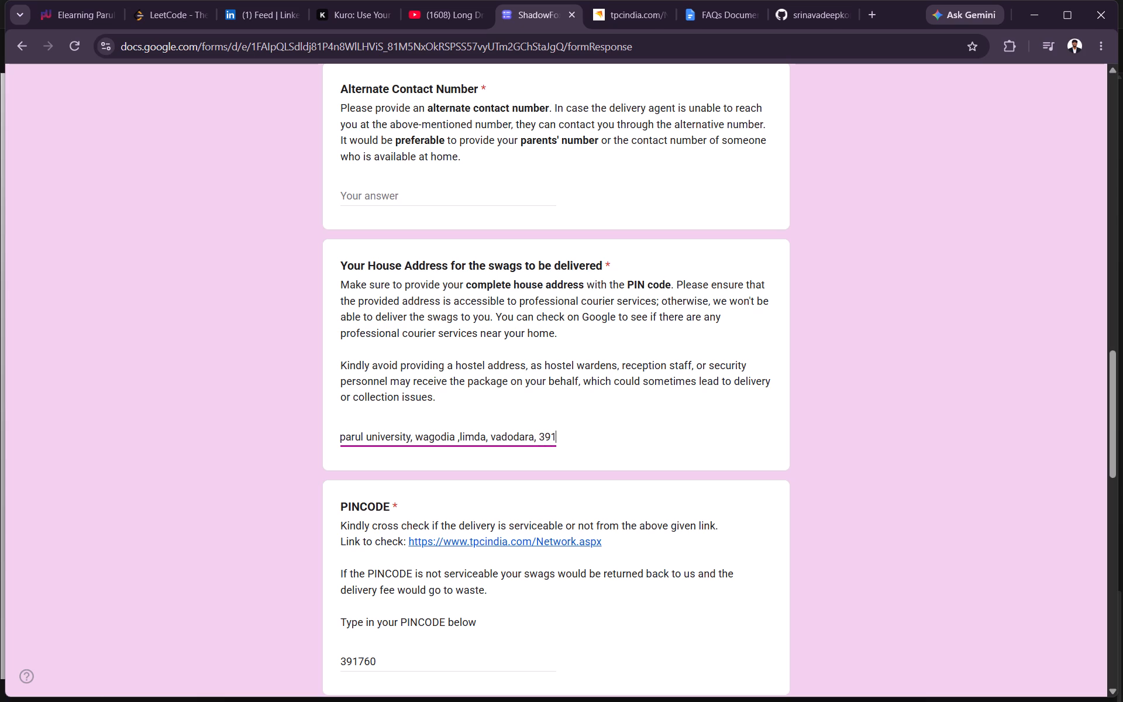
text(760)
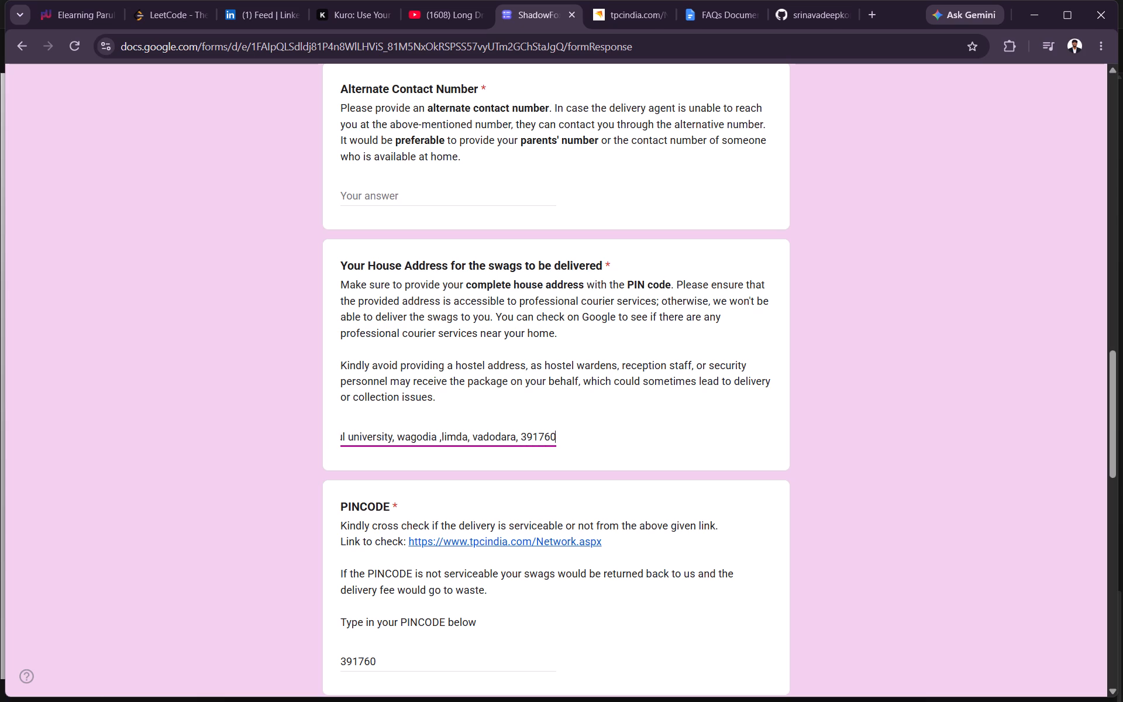
scroll(518, 269, up, 4)
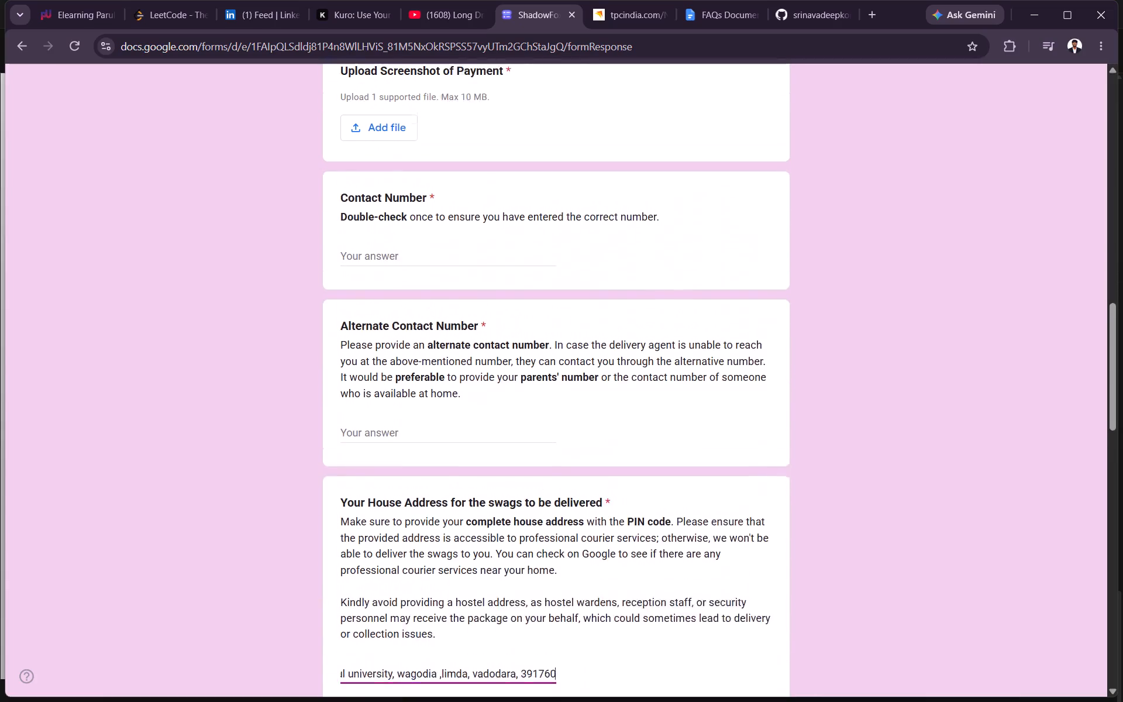
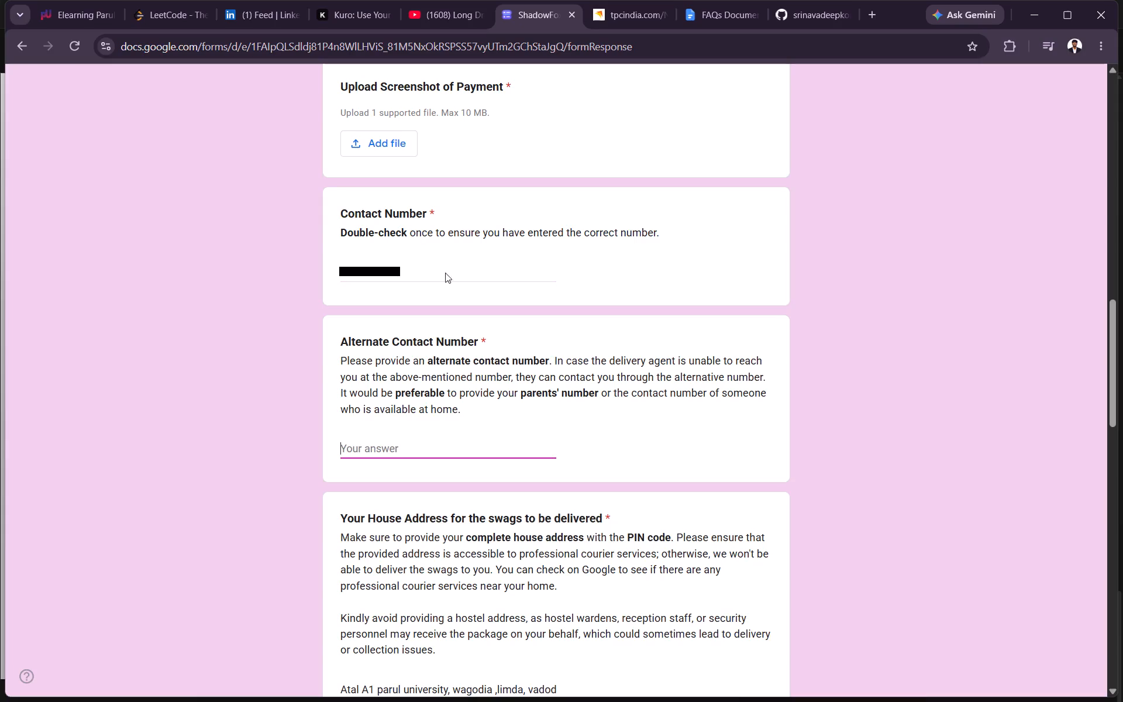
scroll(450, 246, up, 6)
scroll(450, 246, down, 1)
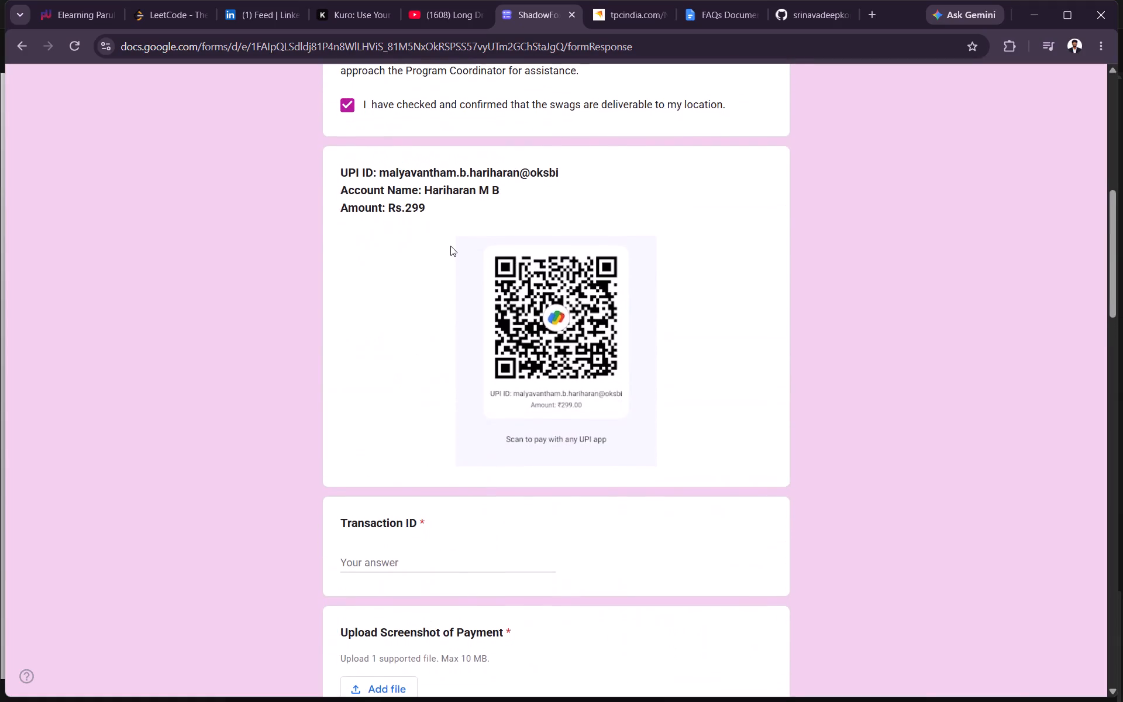
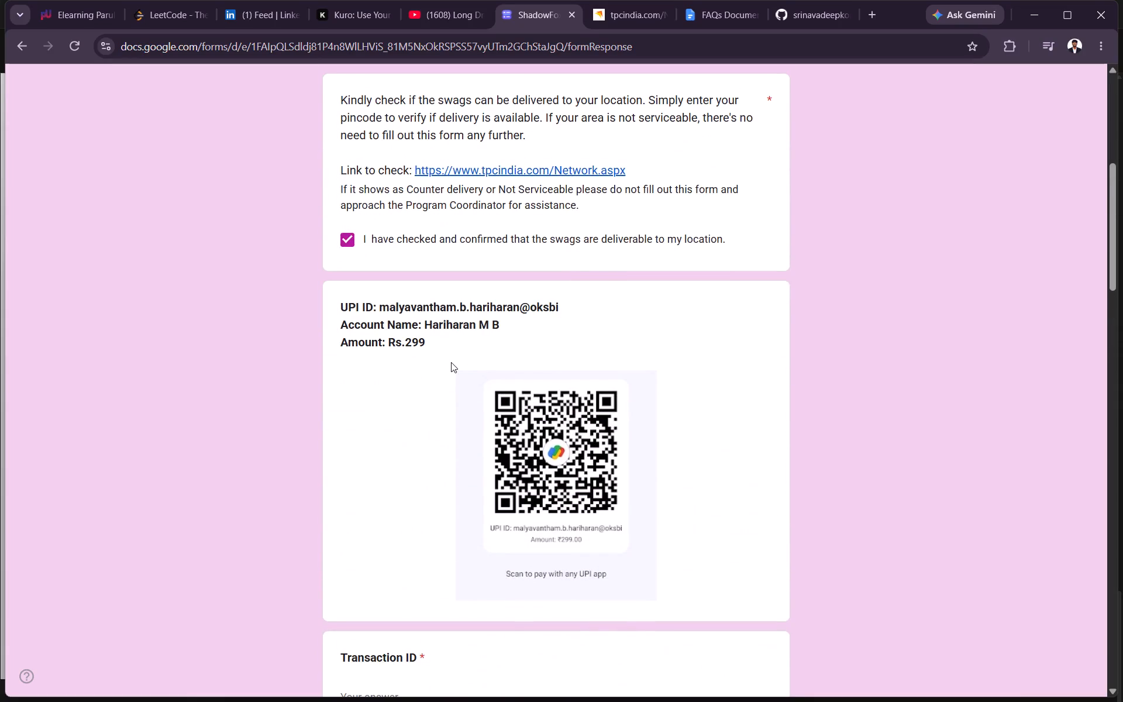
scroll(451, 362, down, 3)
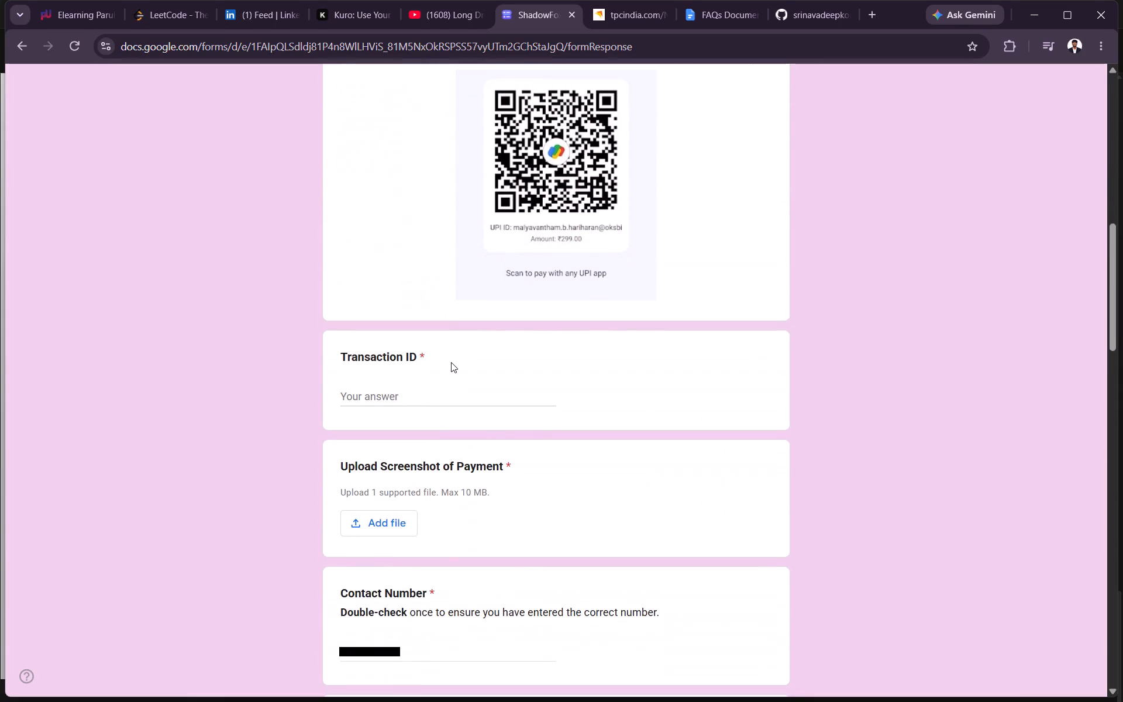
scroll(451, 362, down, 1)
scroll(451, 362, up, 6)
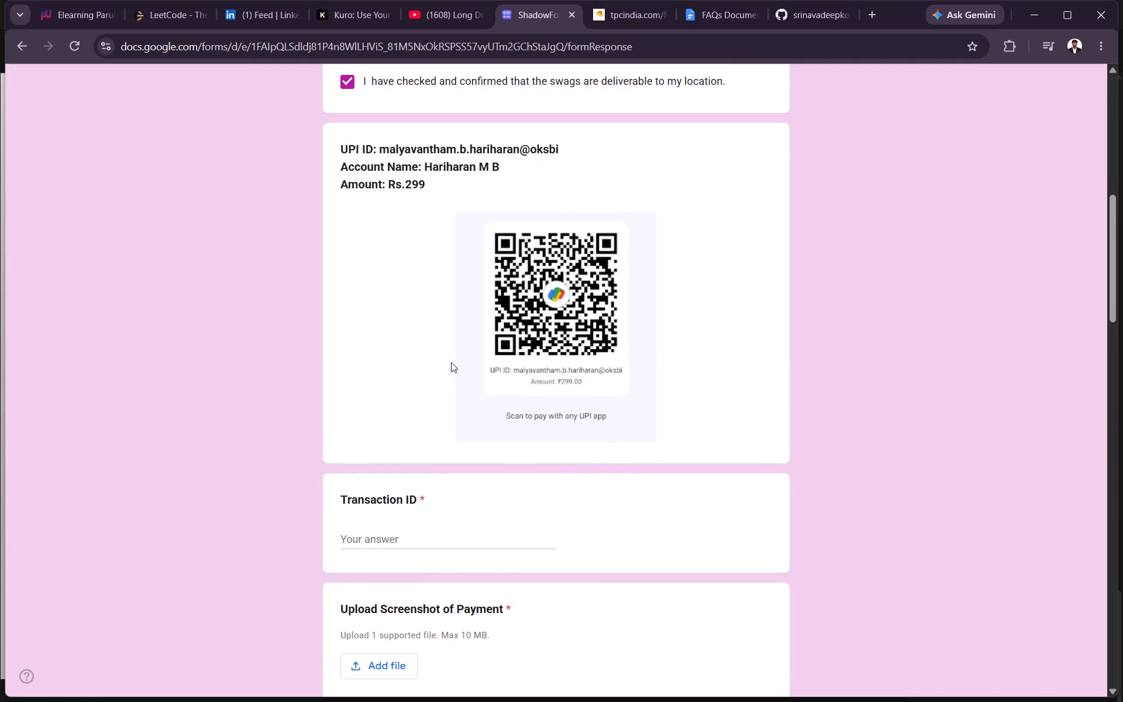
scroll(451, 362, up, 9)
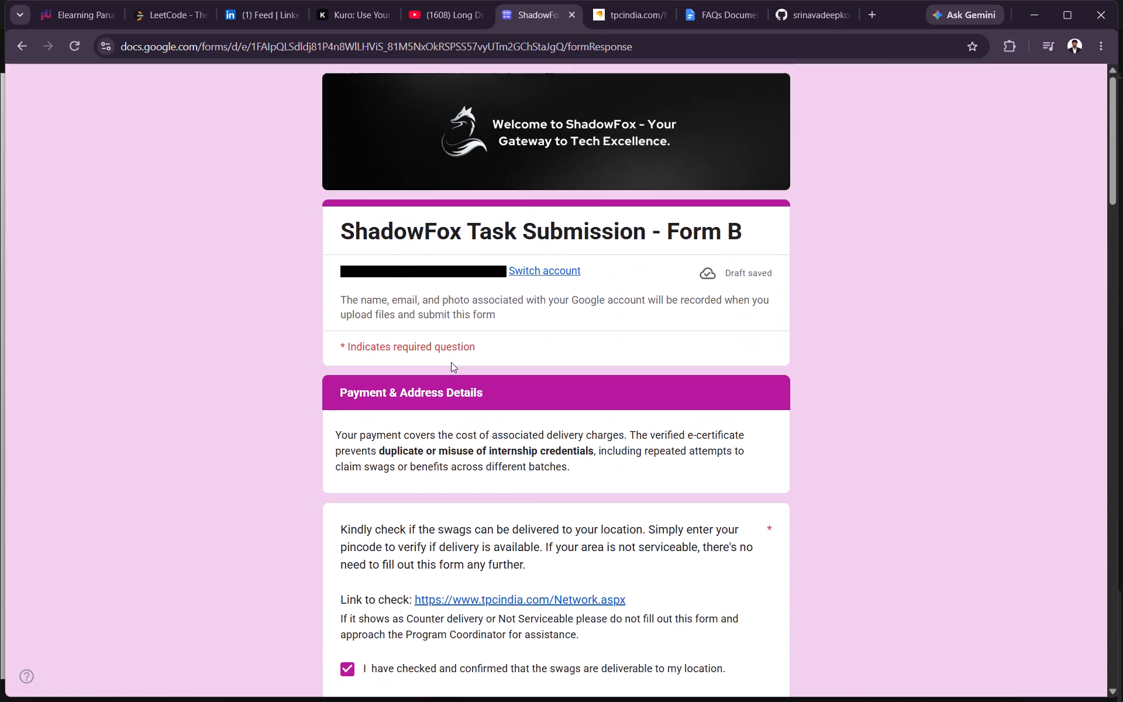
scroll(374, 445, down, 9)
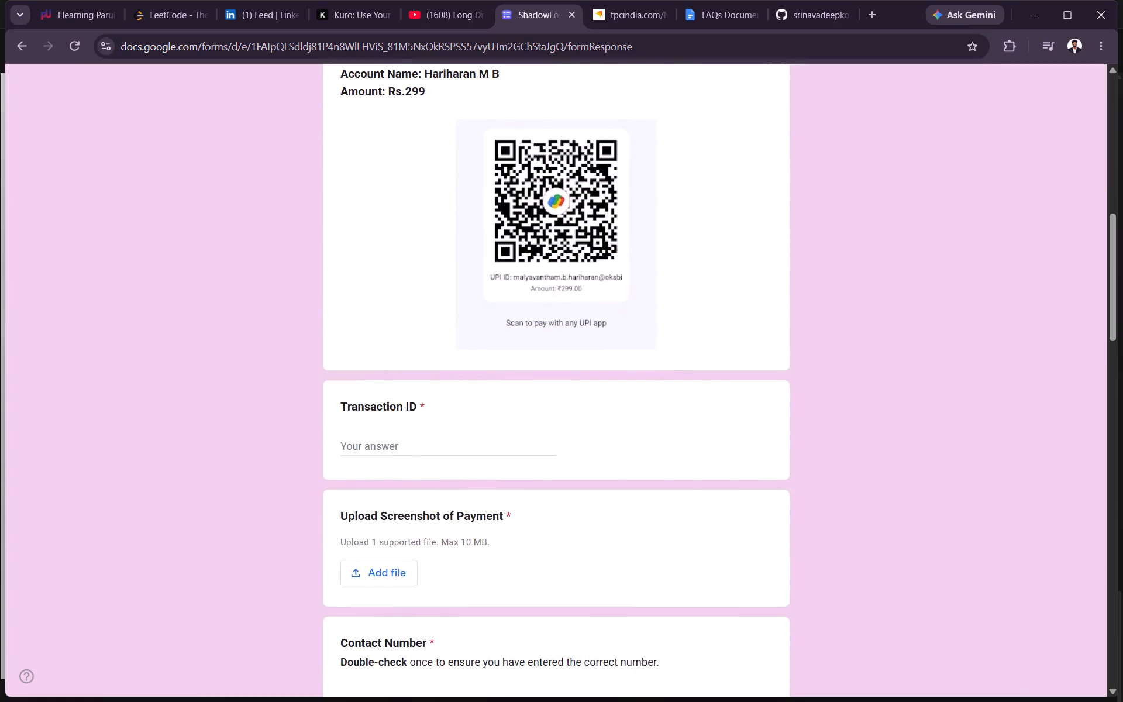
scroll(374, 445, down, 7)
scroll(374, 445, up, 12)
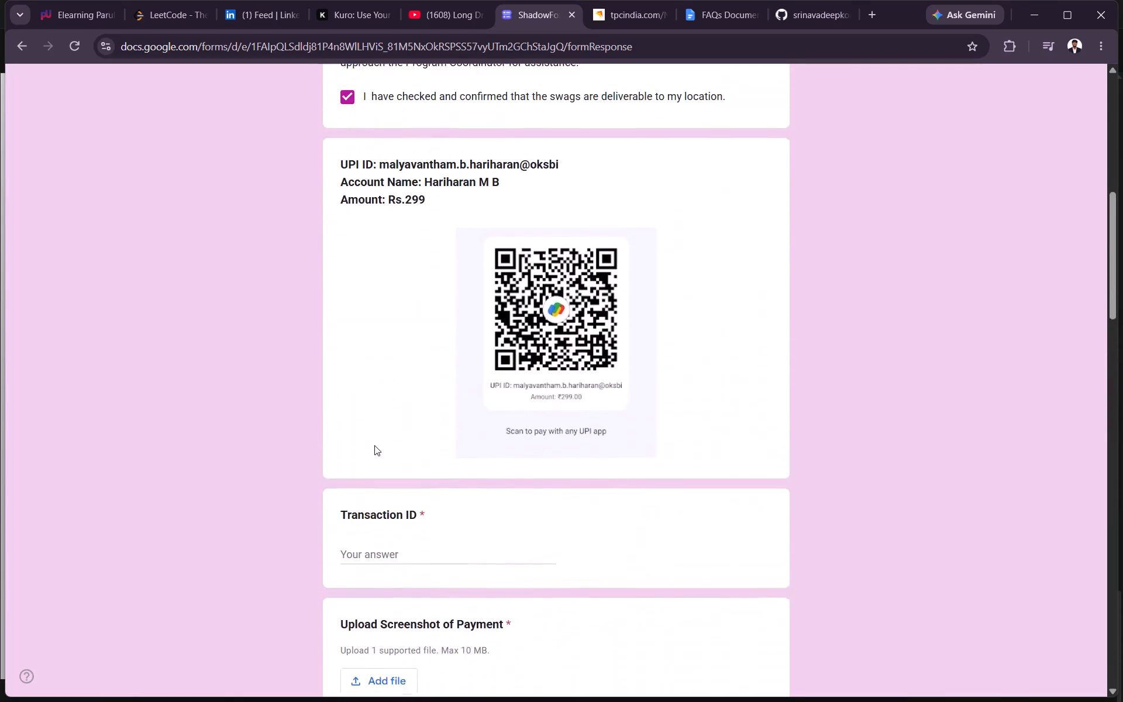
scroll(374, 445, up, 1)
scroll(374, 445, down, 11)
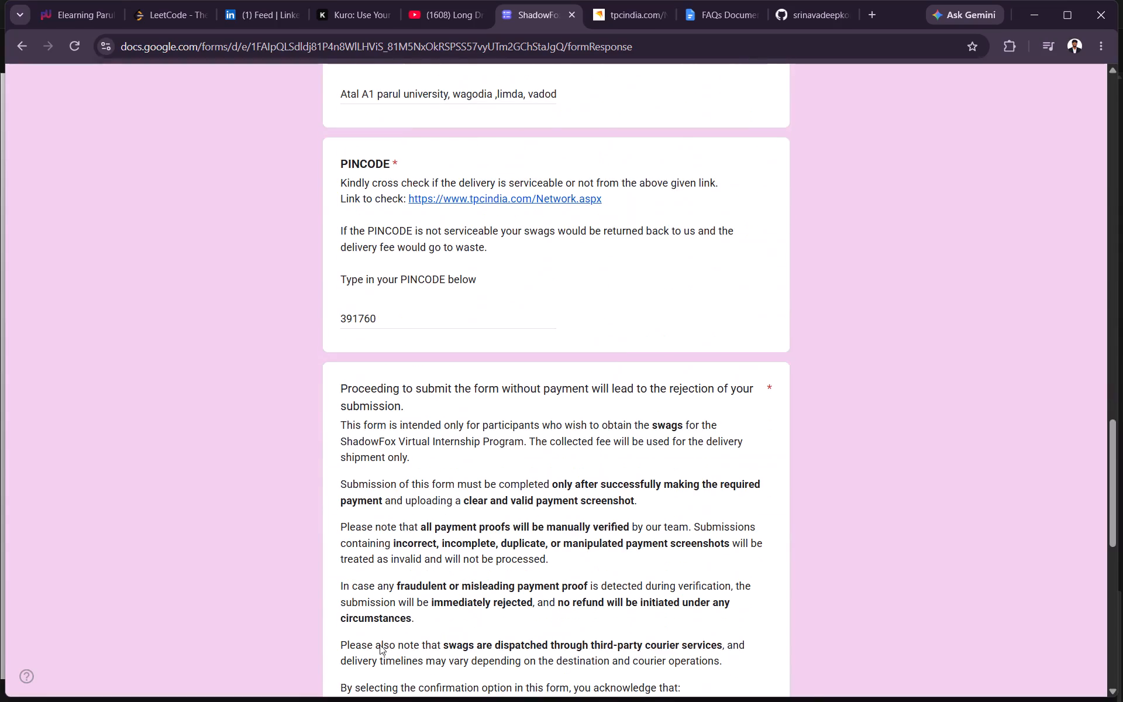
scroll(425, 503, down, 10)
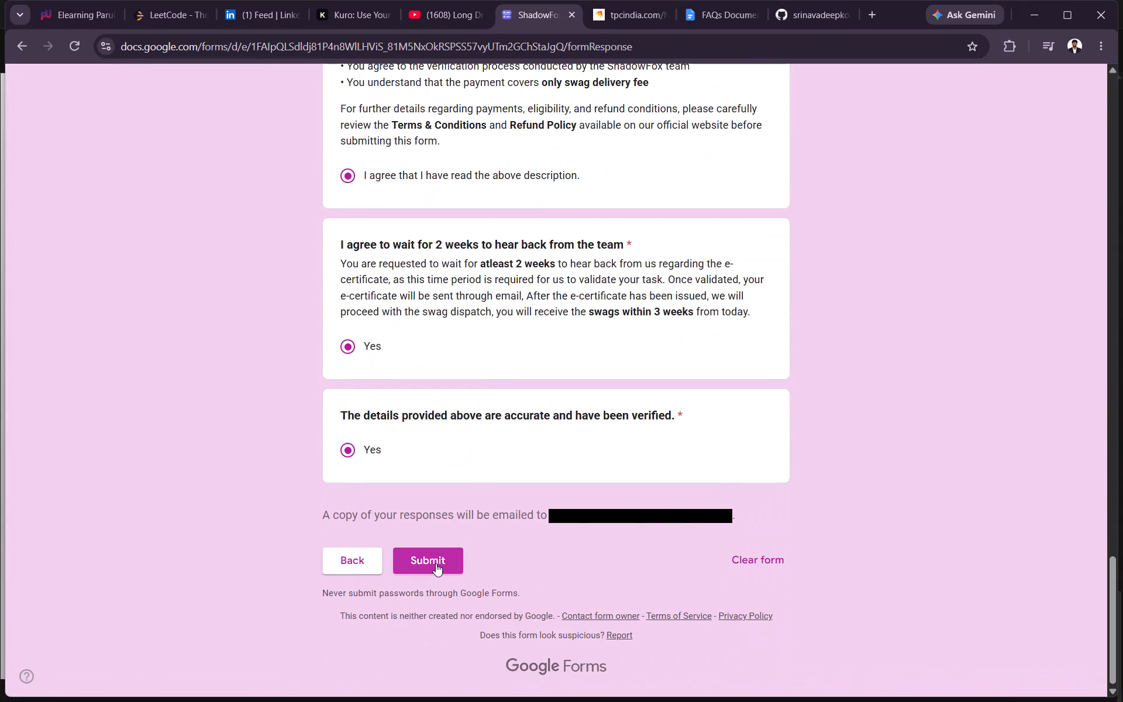
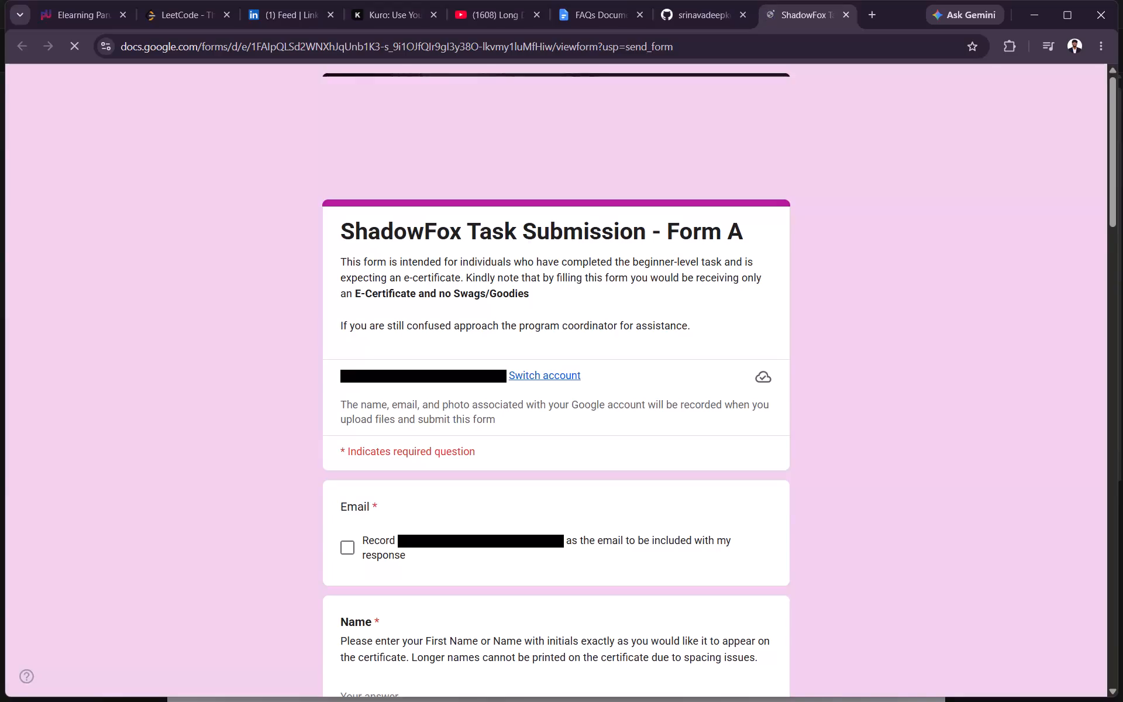
Choose to record the account's email with the response in ShadowFox Task Submission - Form A.
scroll(629, 409, down, 2)
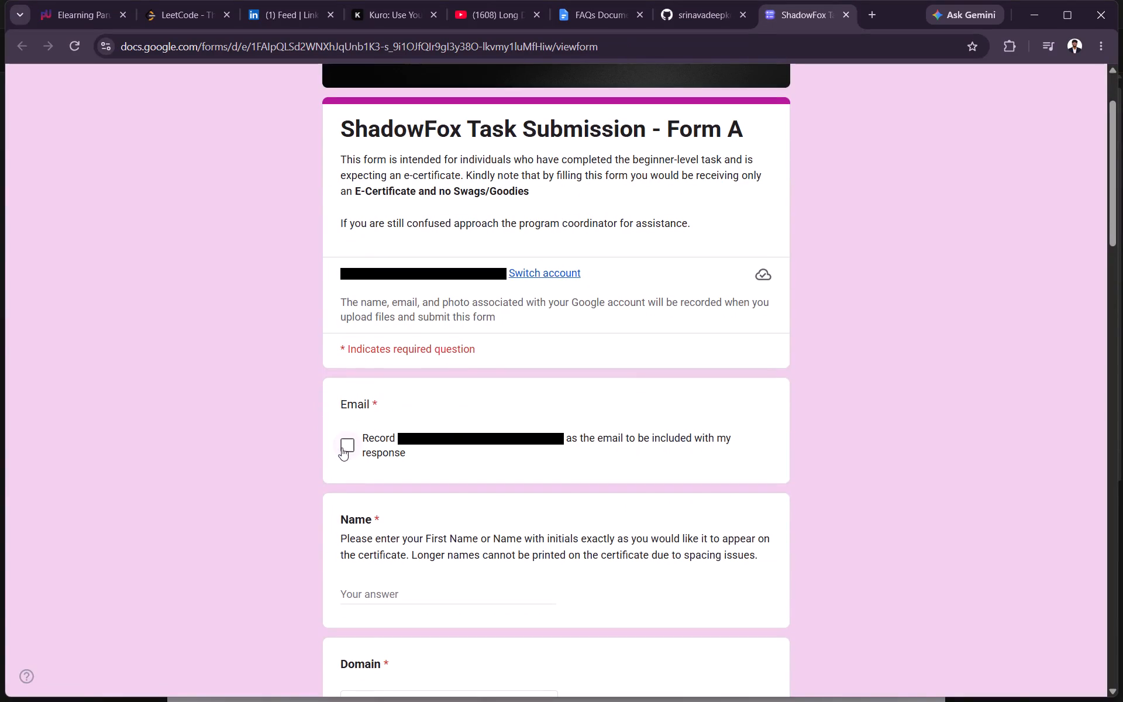
click(342, 448)
Answer the Name question with the participant's name as it should appear on the certificate.
scroll(342, 448, down, 2)
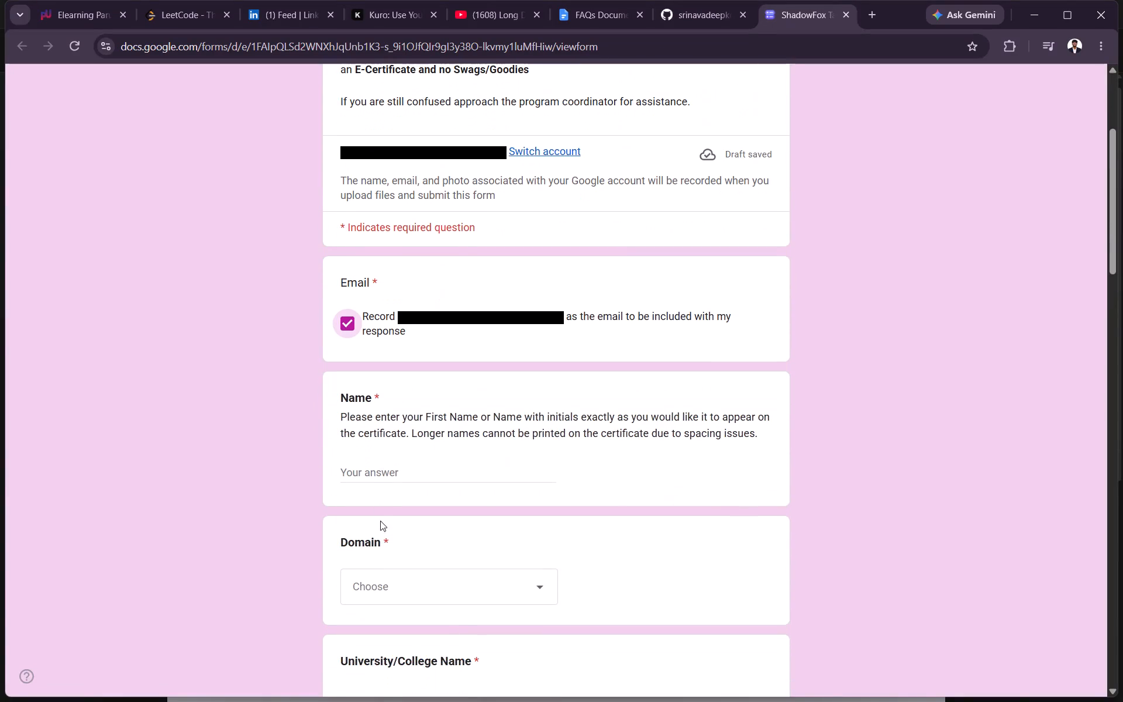
click(394, 470)
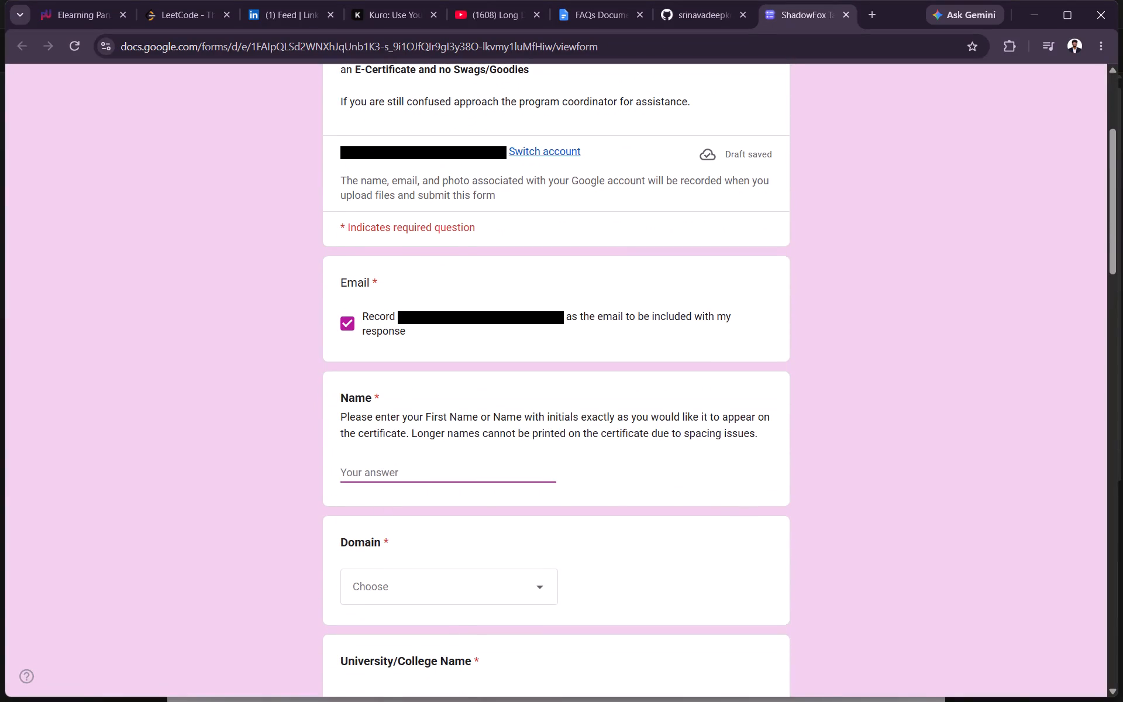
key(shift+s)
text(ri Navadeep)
Open the choices for the Domain question.
click(546, 580)
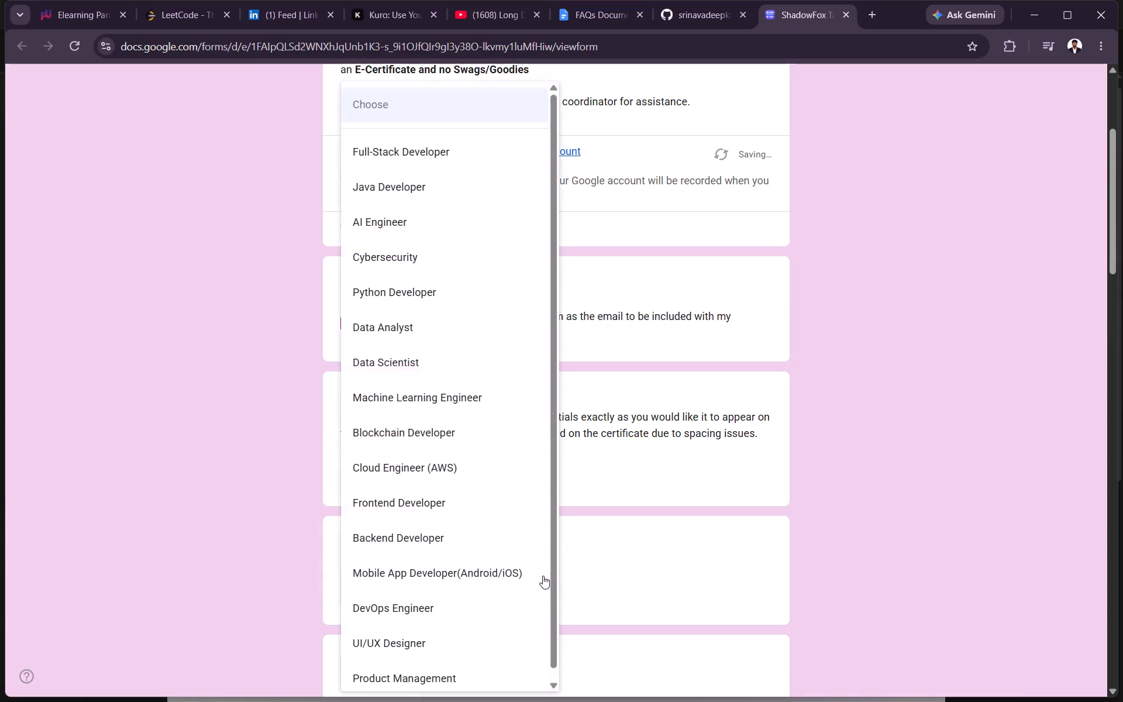
Choose Full-Stack Developer as the internship domain.
click(519, 167)
Fill in the University/College Name as "Parul institute of engineering and technology, vadodara".
scroll(584, 367, down, 1)
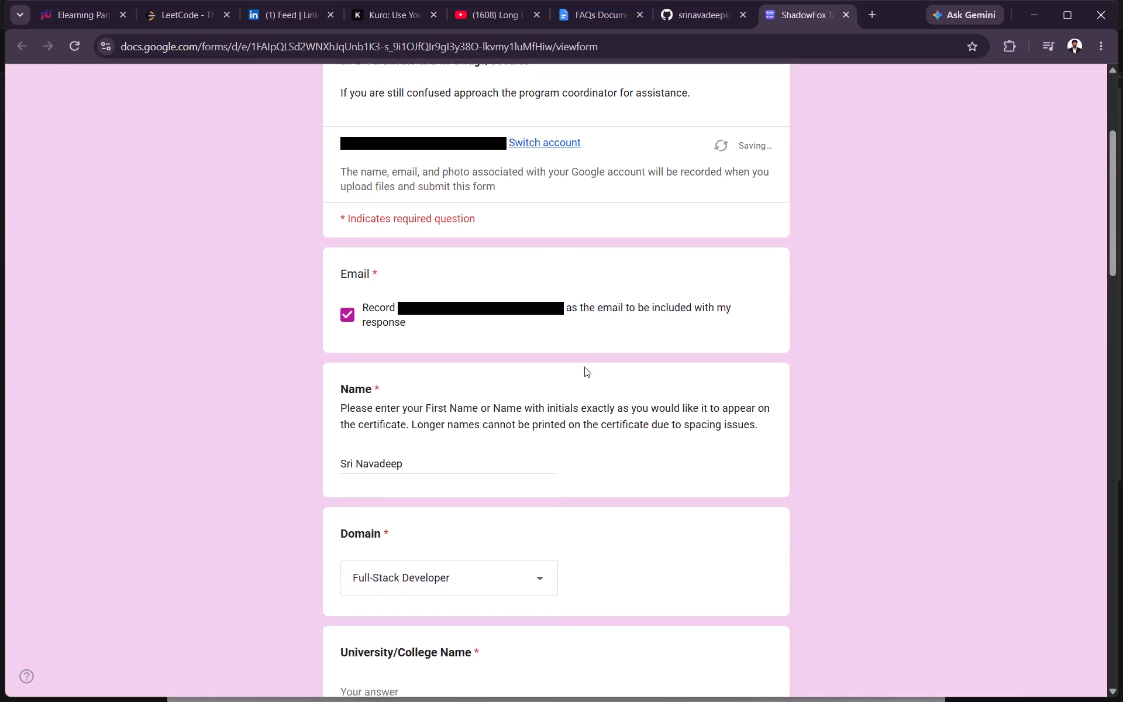
scroll(584, 367, down, 2)
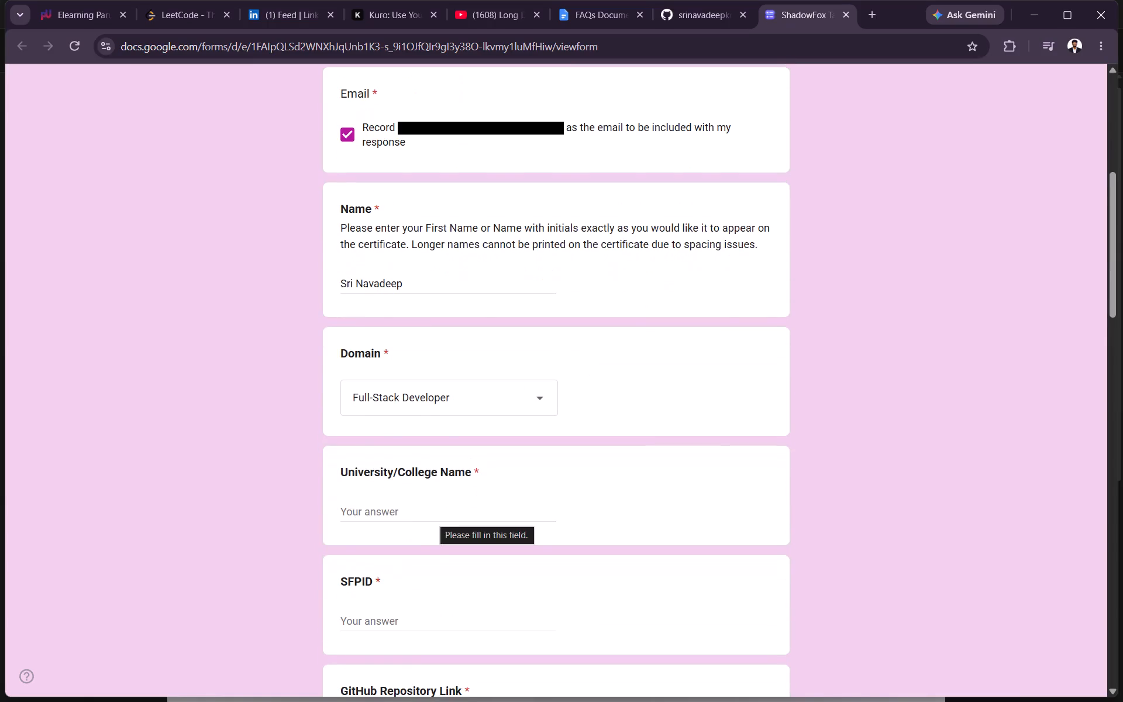
click(433, 515)
text(Parul ins)
text(tit)
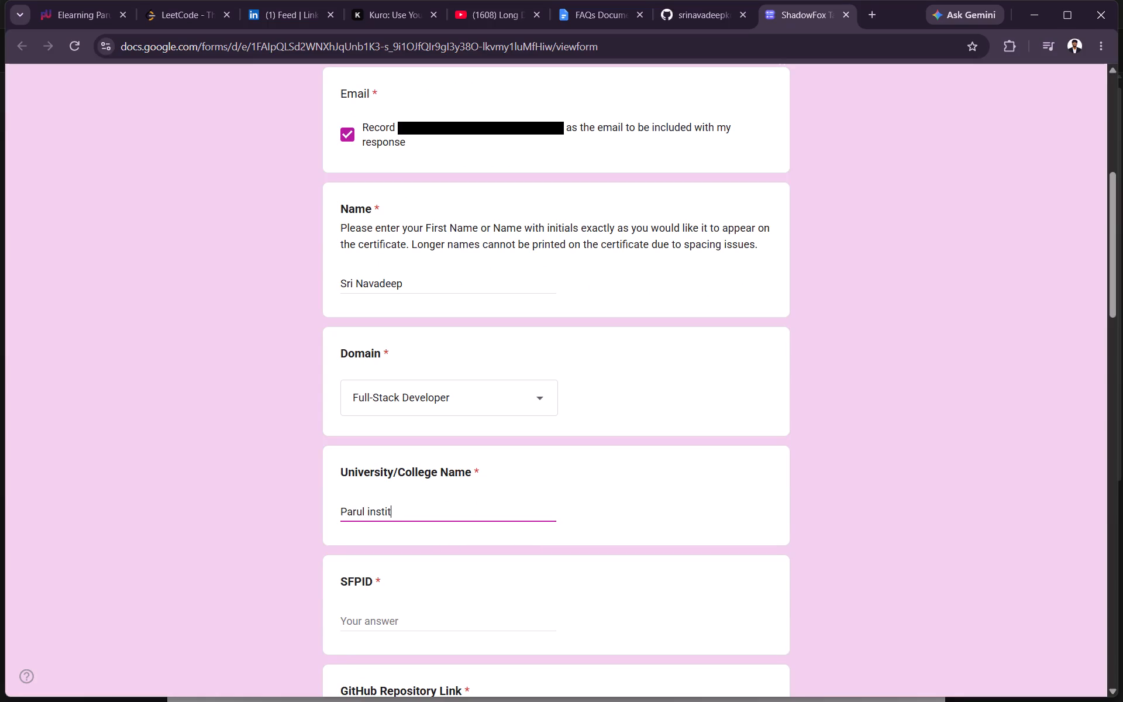
text(ute of en)
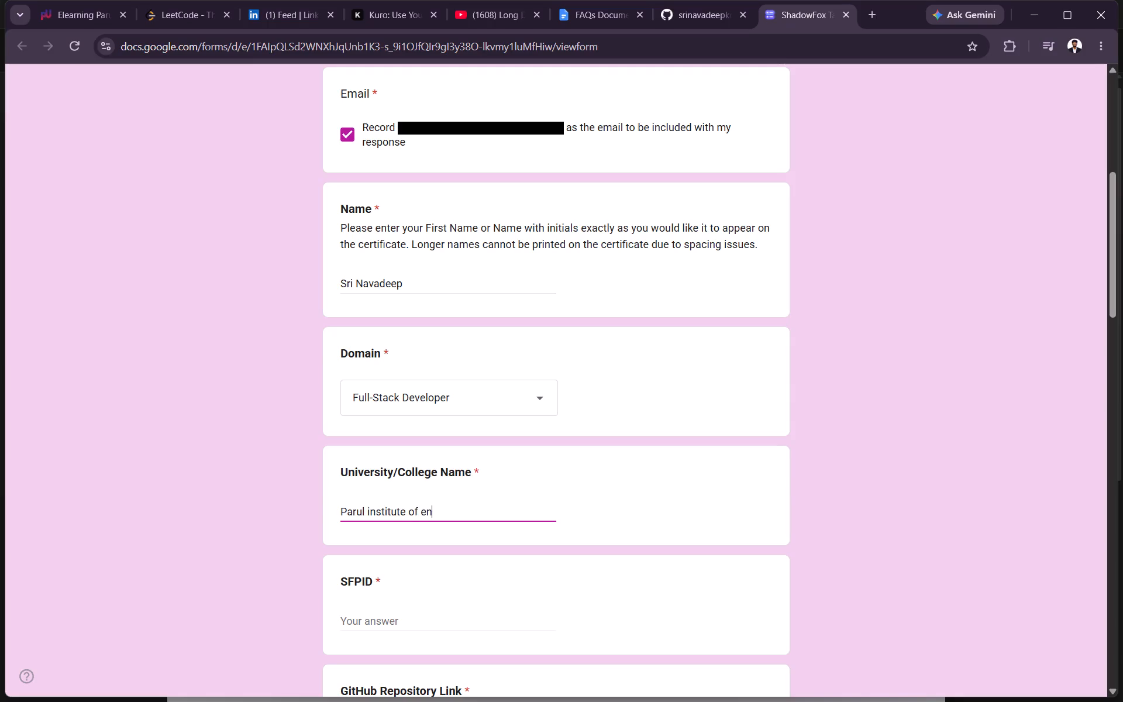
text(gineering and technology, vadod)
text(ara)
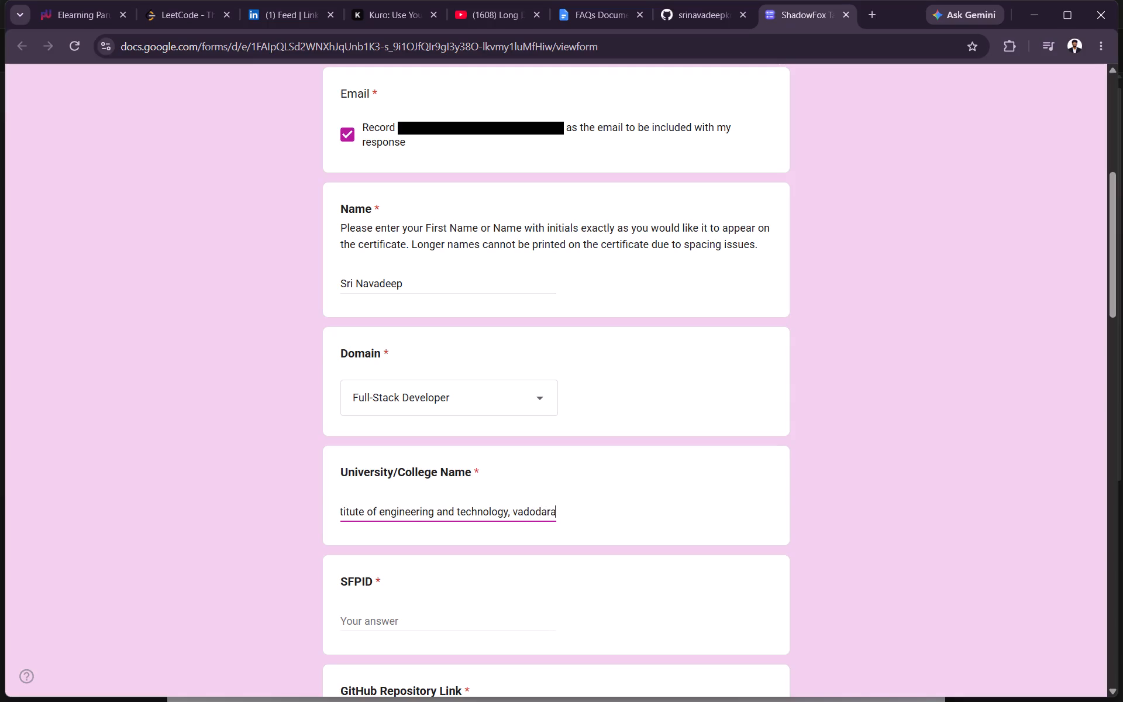
Switch to Microsoft Edge and look through the ShadowFox internship report draft PDF for the SFPID the form asks for.
scroll(433, 515, down, 2)
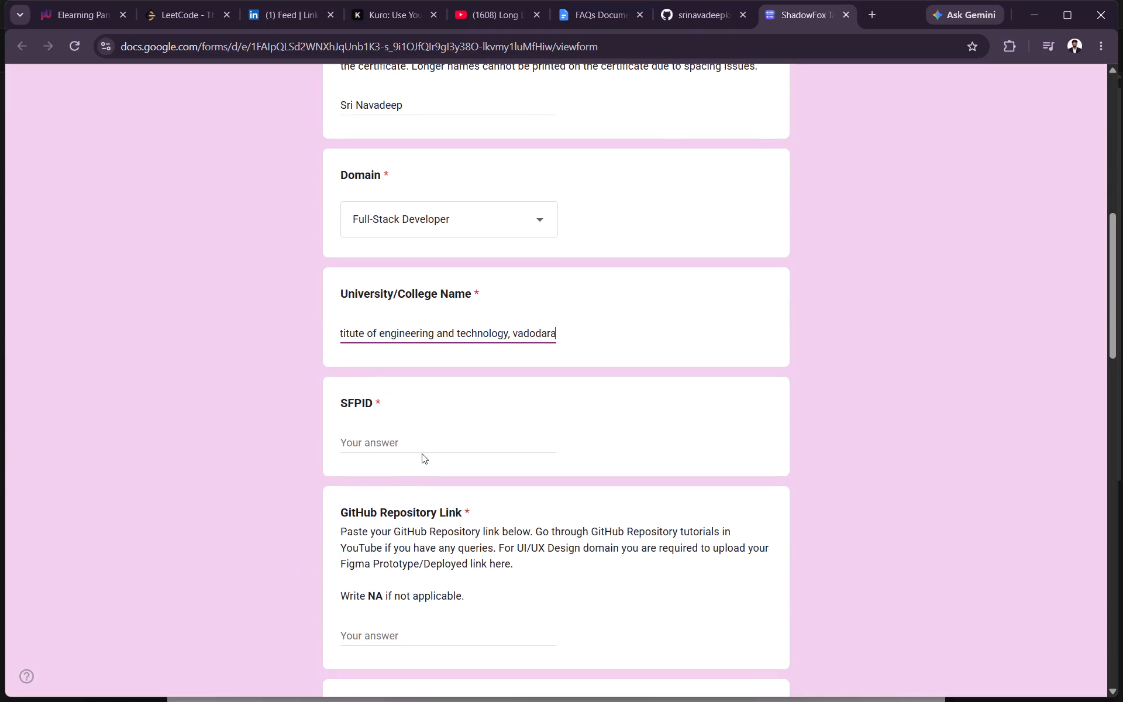
click(444, 433)
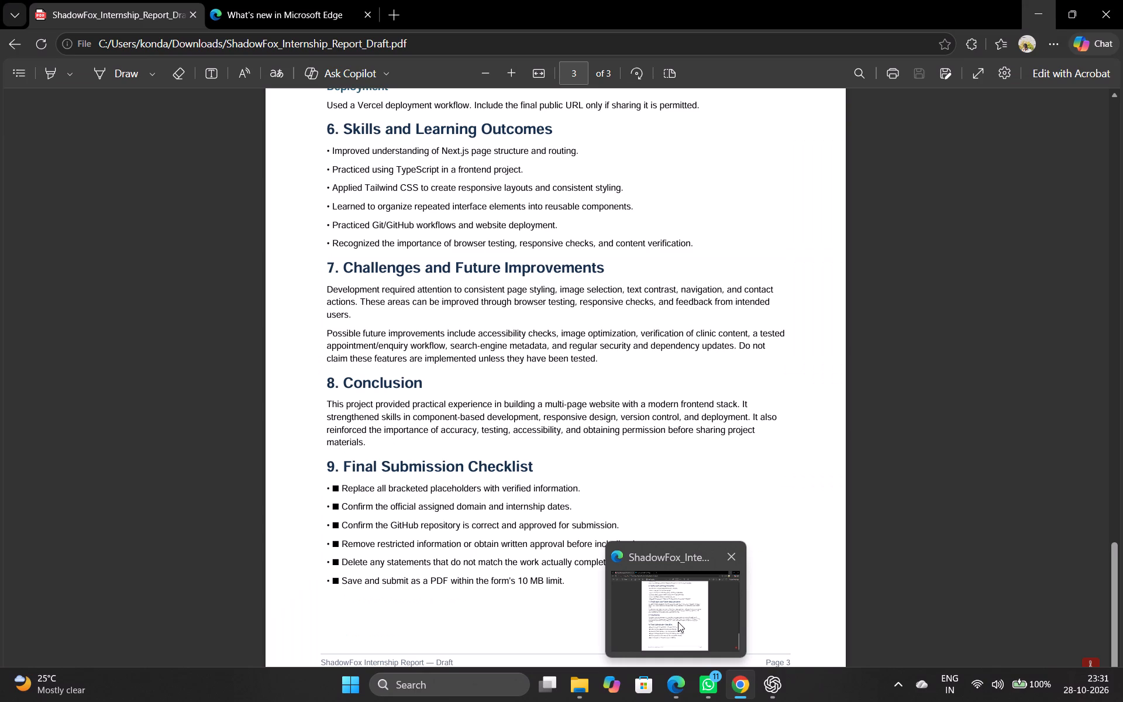
click(656, 632)
scroll(559, 562, down, 5)
scroll(559, 562, up, 4)
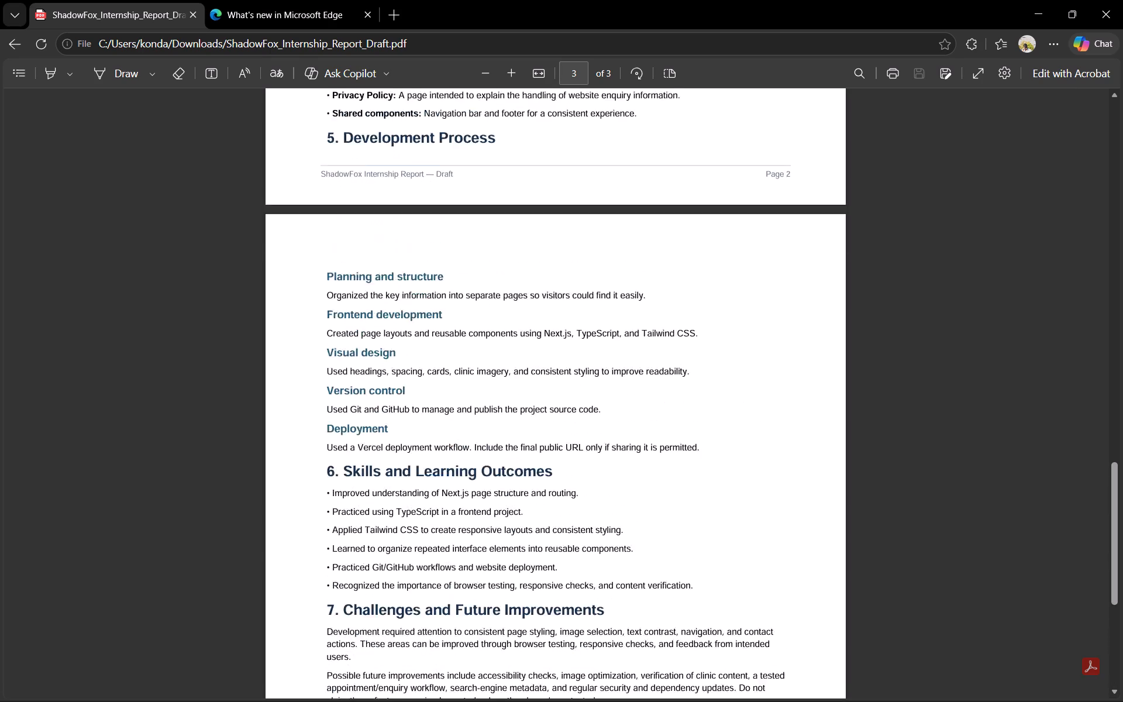
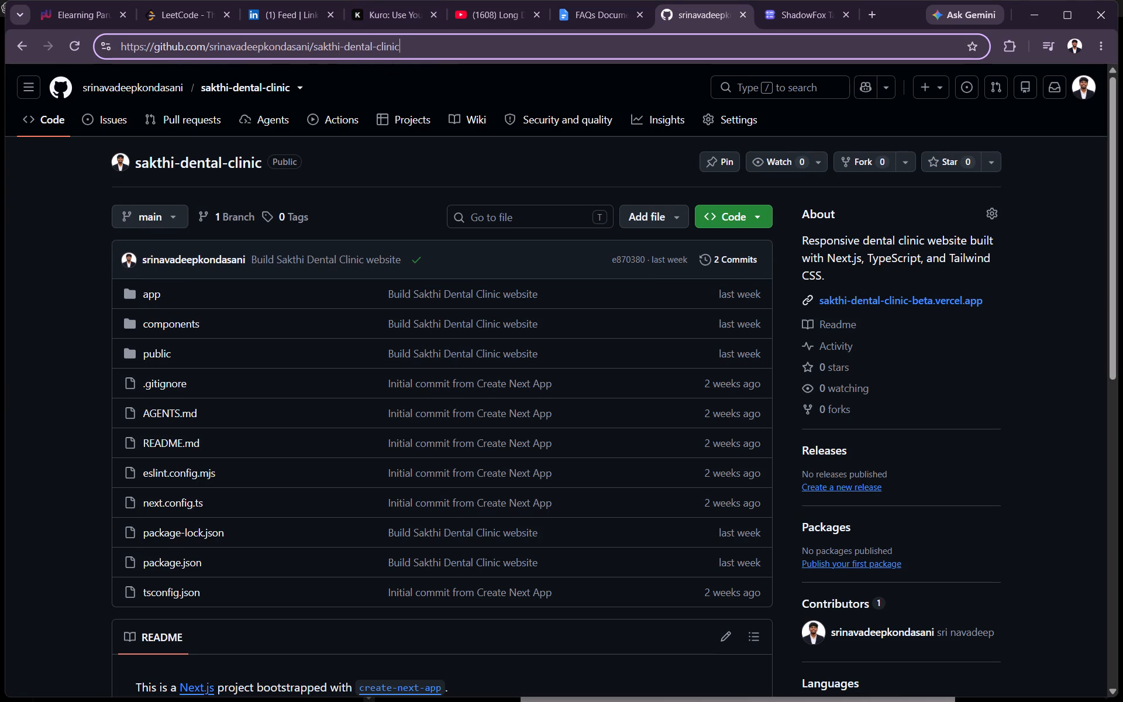
key(ctrl+a)
key(ctrl+c)
key(ctrl+c)
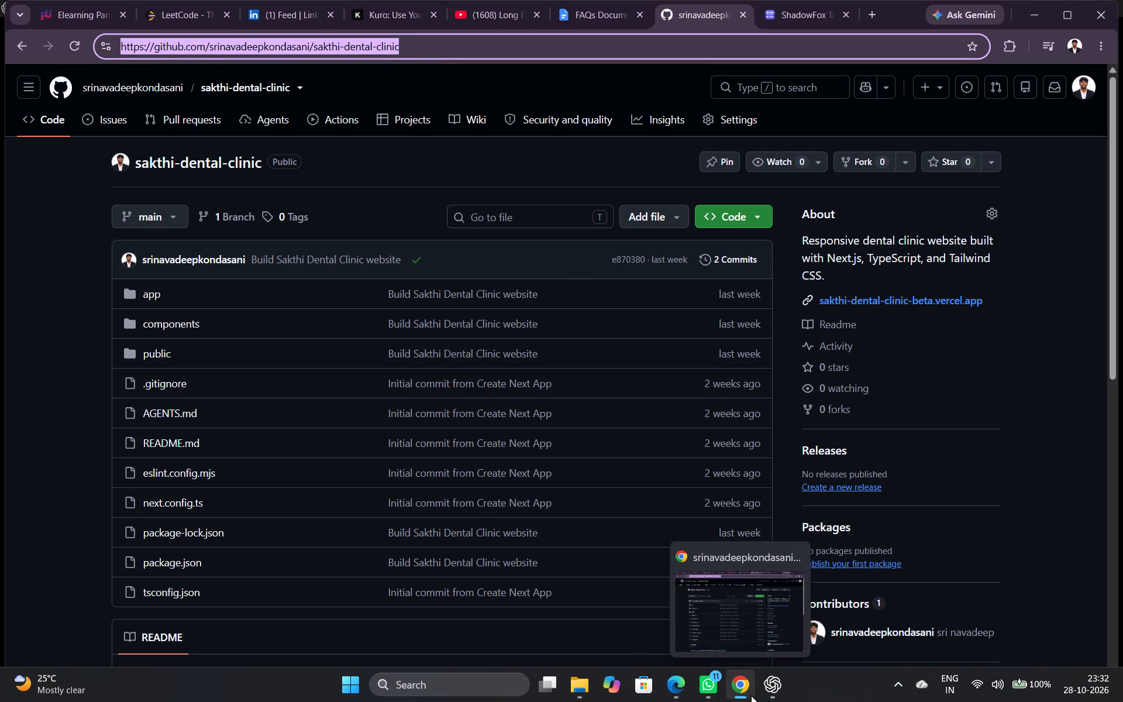
click(795, 20)
key(ctrl+v)
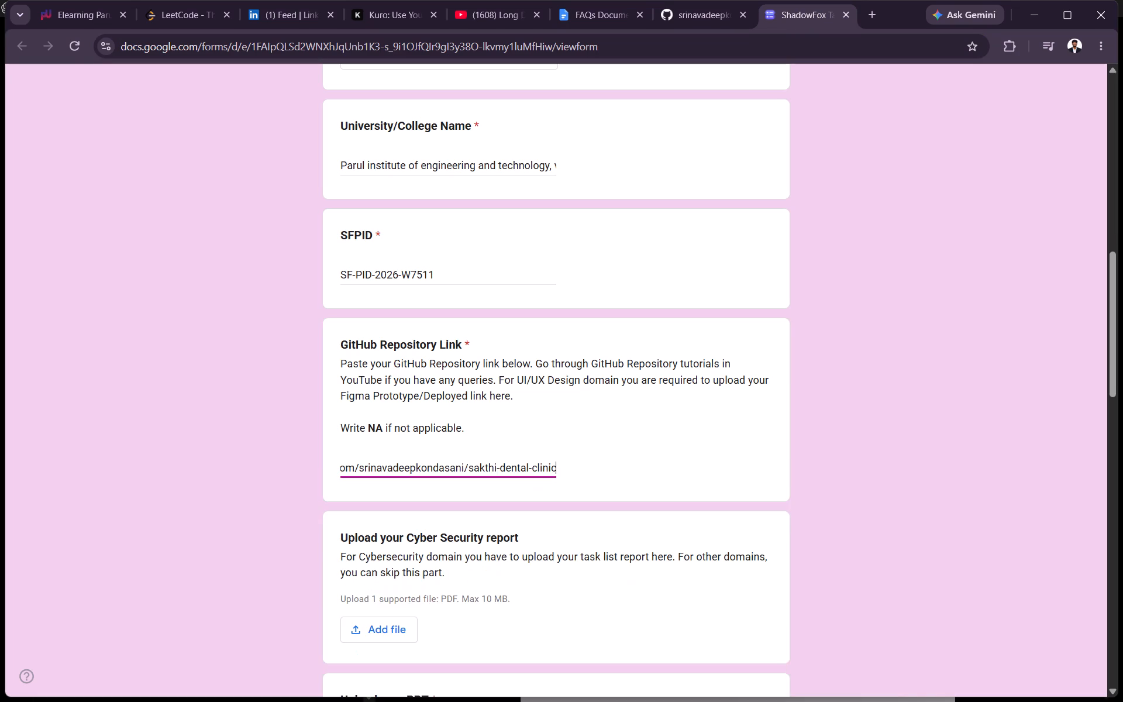
Upload the PDF ShadowFox_Internship_Report_Draft from Downloads as the answer to Upload your Internship Report.
scroll(434, 432, down, 3)
scroll(383, 606, down, 1)
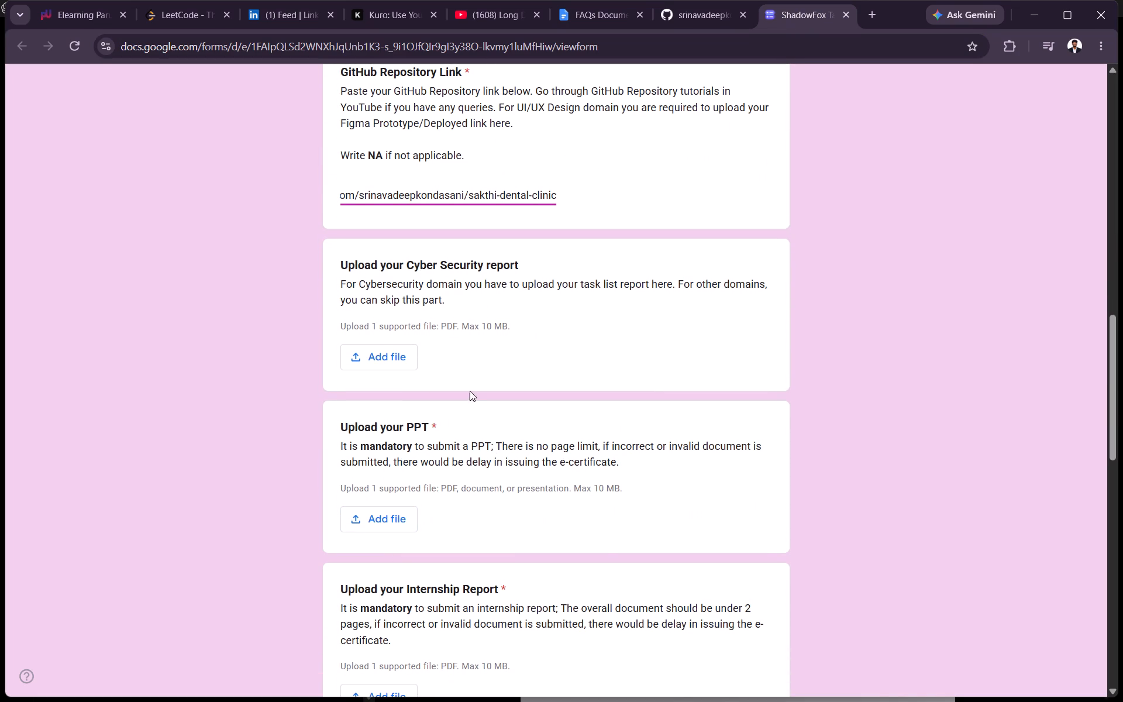
scroll(382, 509, down, 1)
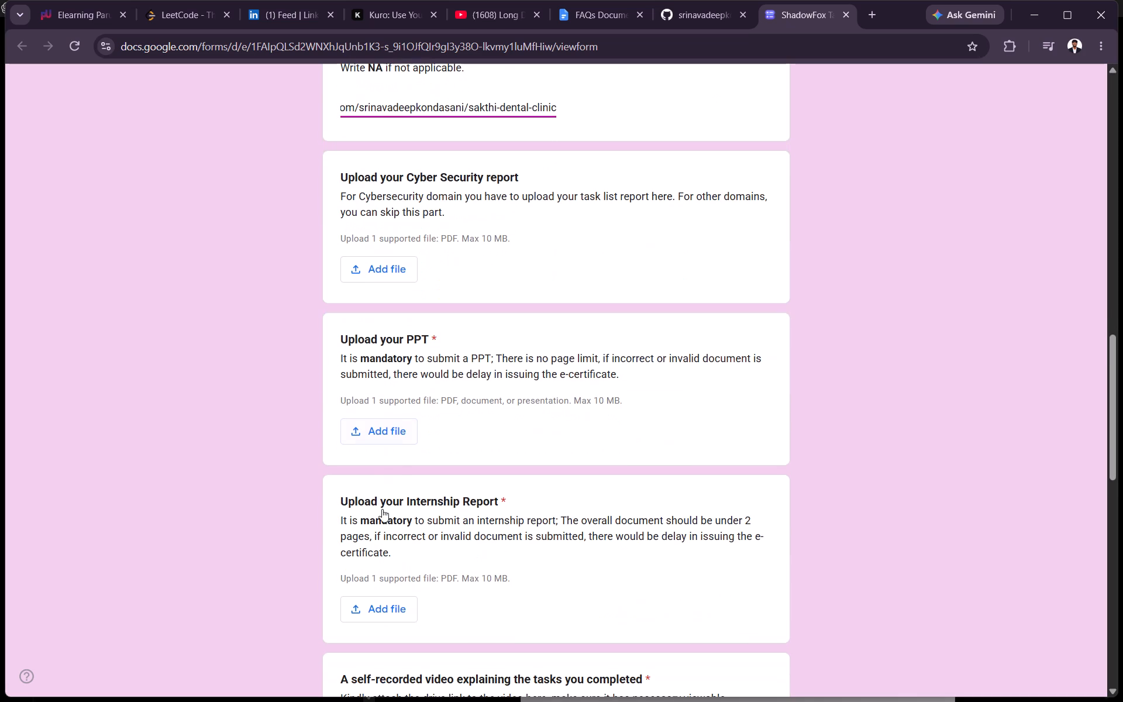
scroll(382, 509, down, 1)
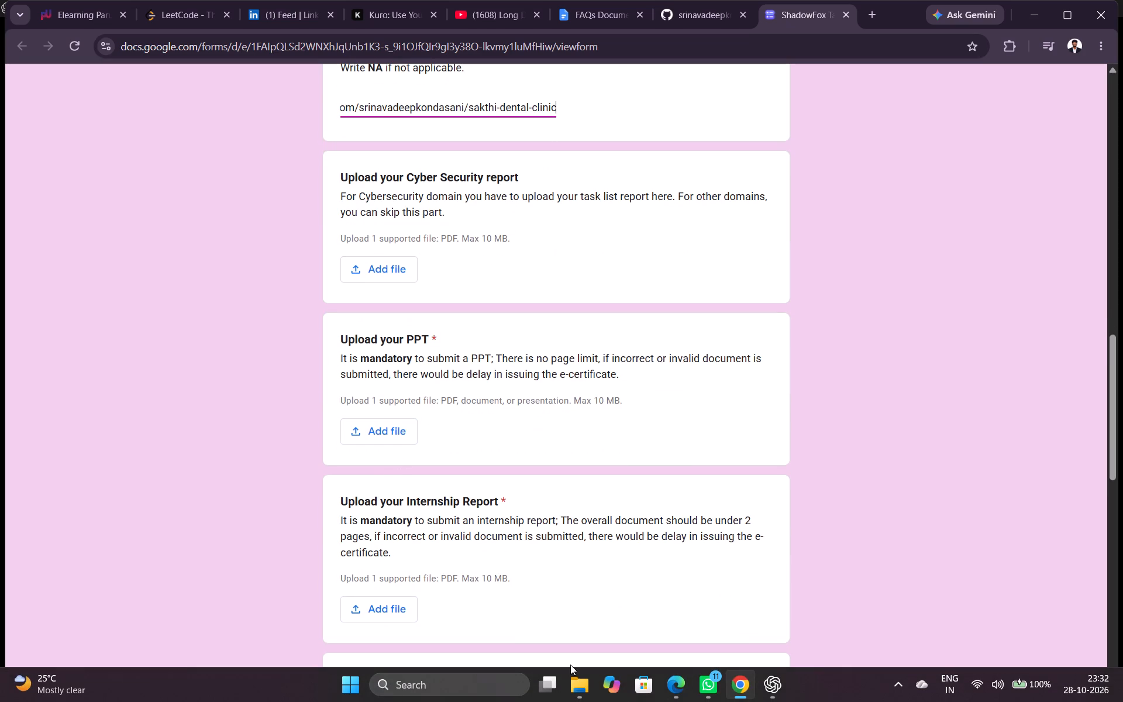
click(371, 611)
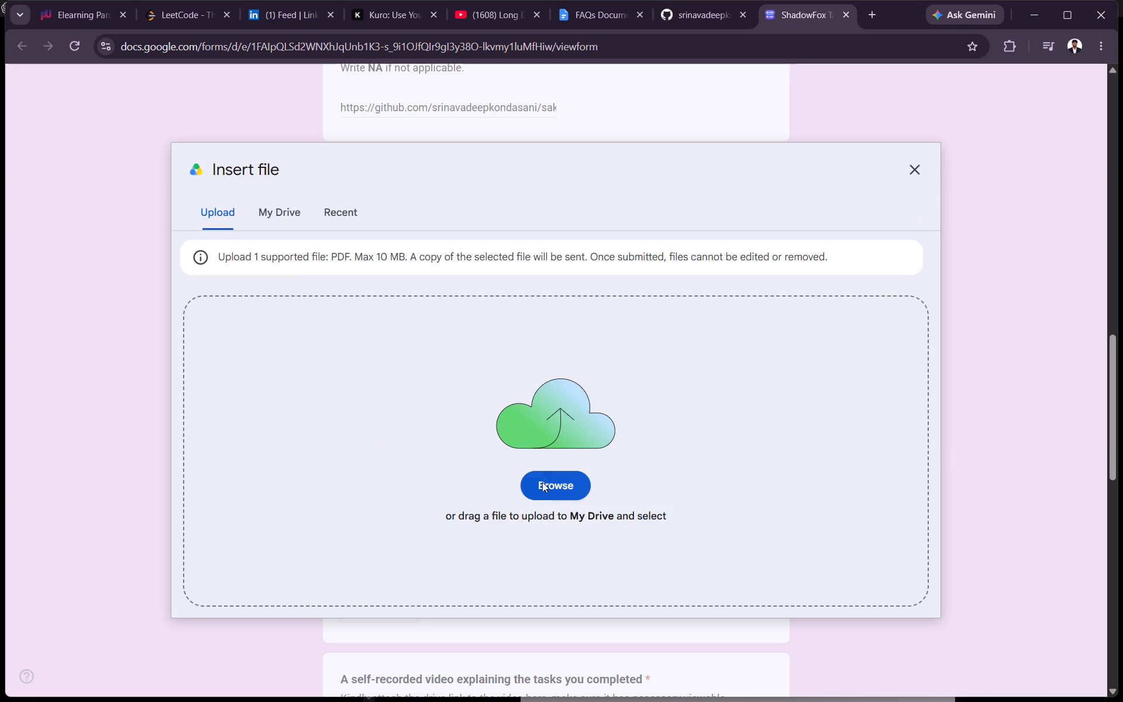
click(542, 494)
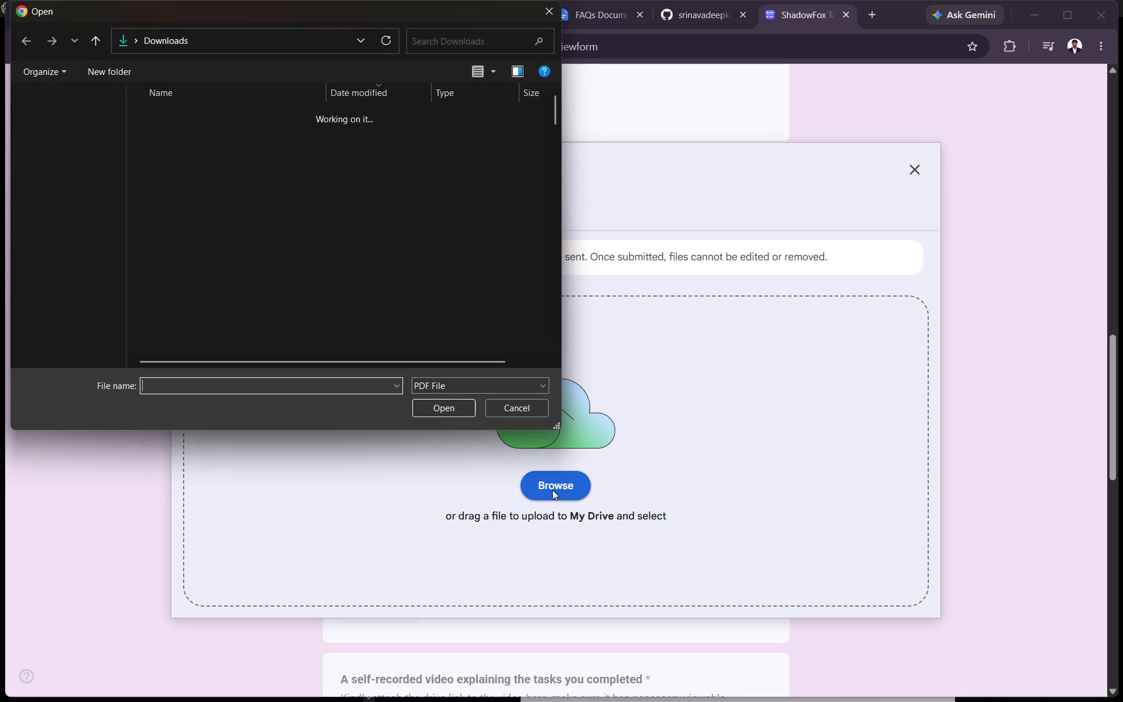
click(217, 139)
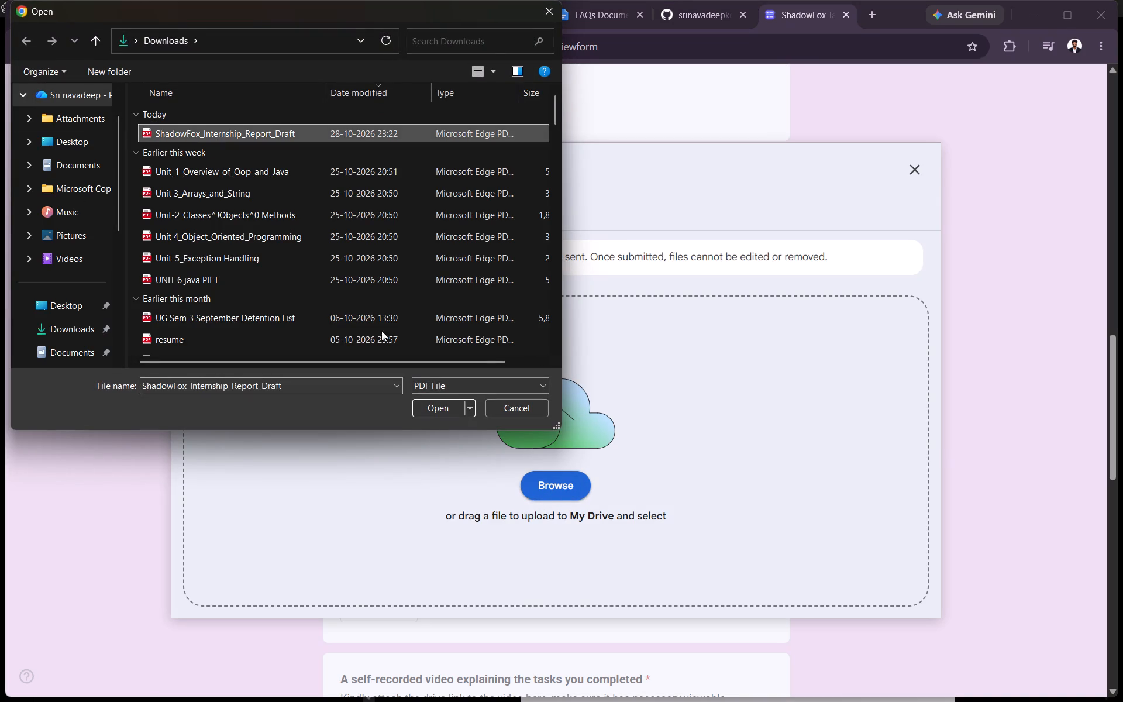
click(420, 411)
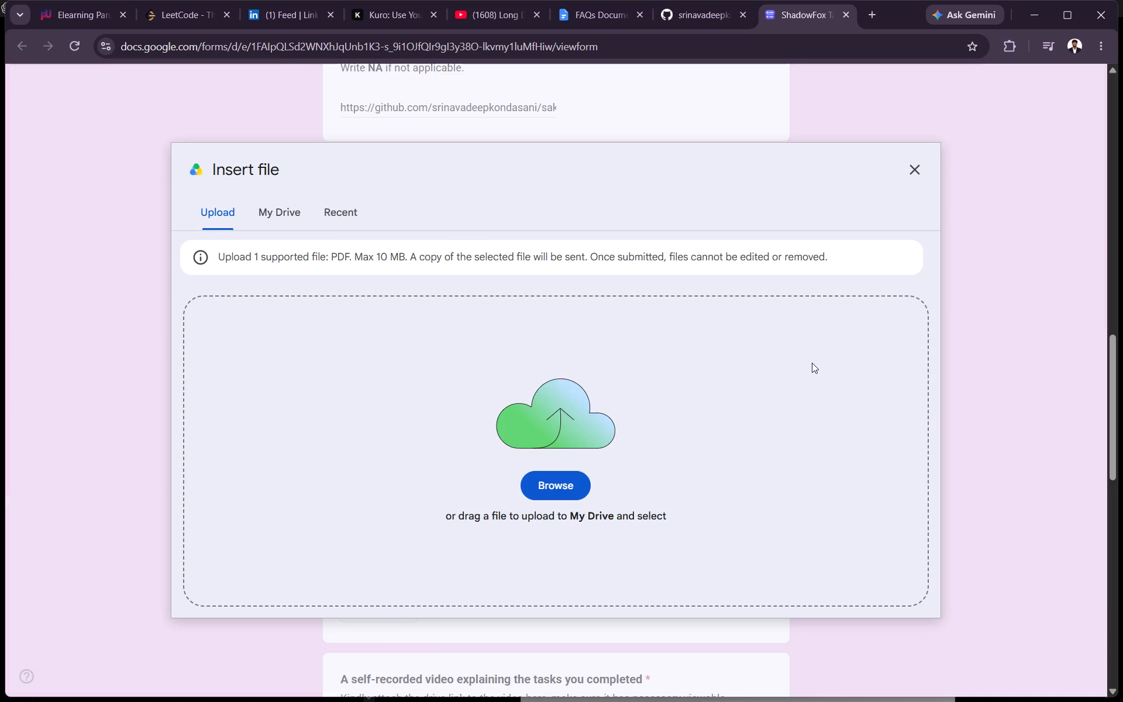
Enter "ok" as the answer to the self-recorded video question.
scroll(367, 557, down, 3)
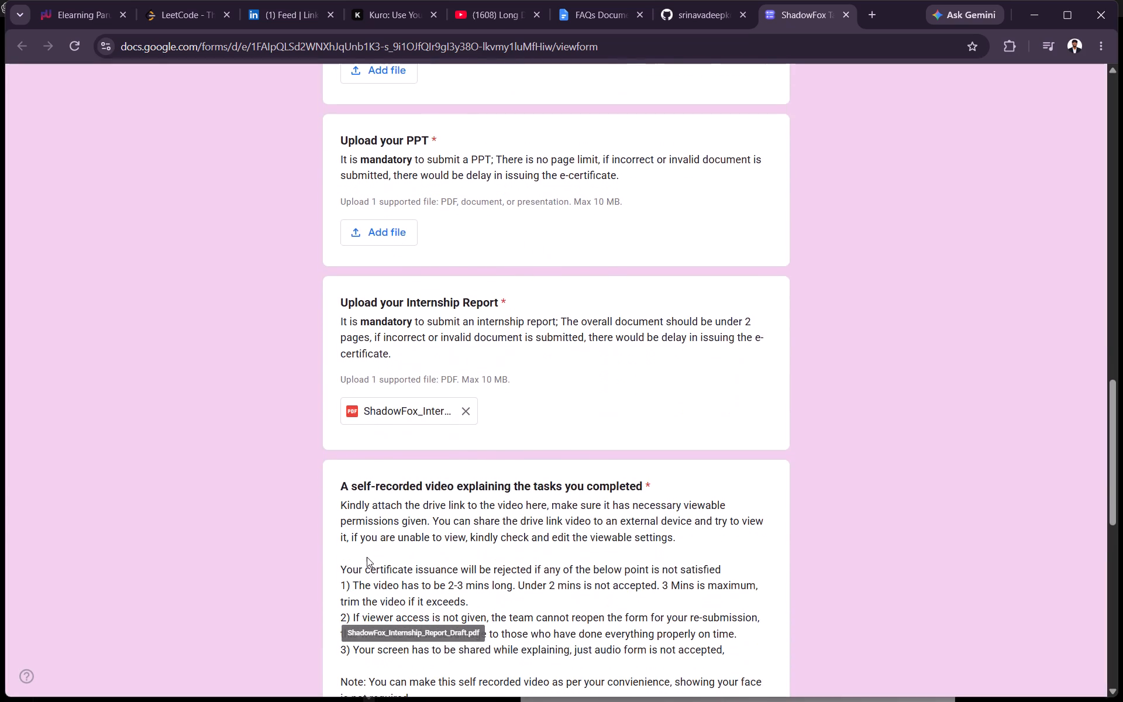
scroll(367, 557, down, 3)
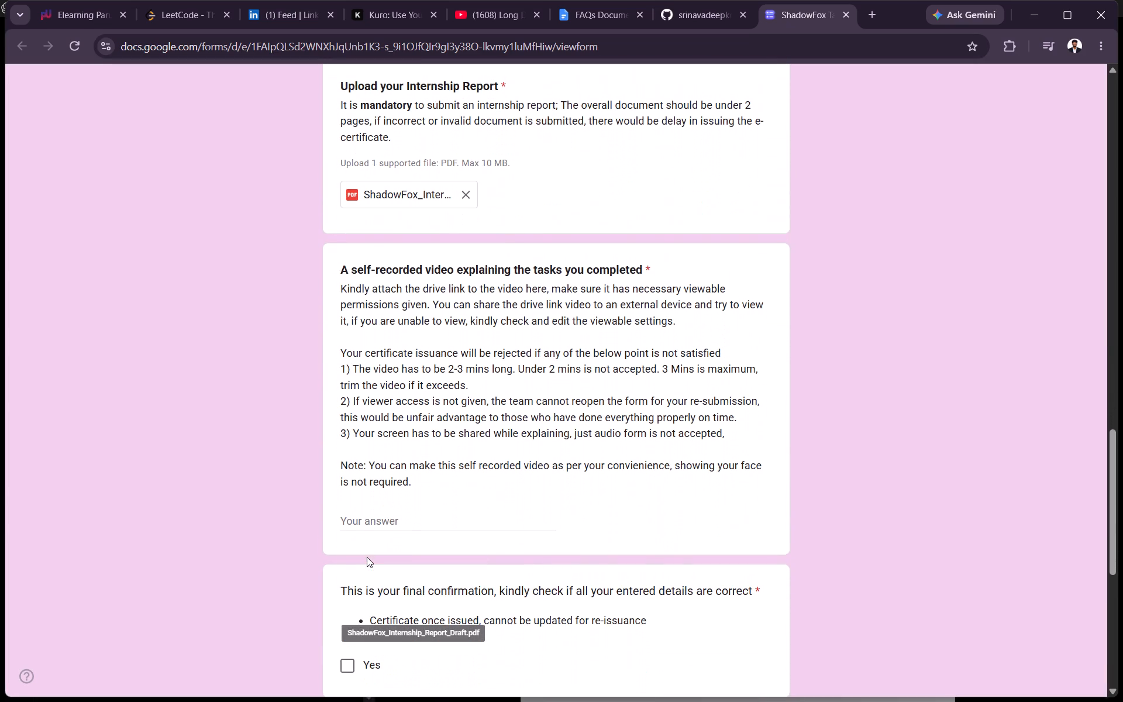
click(390, 519)
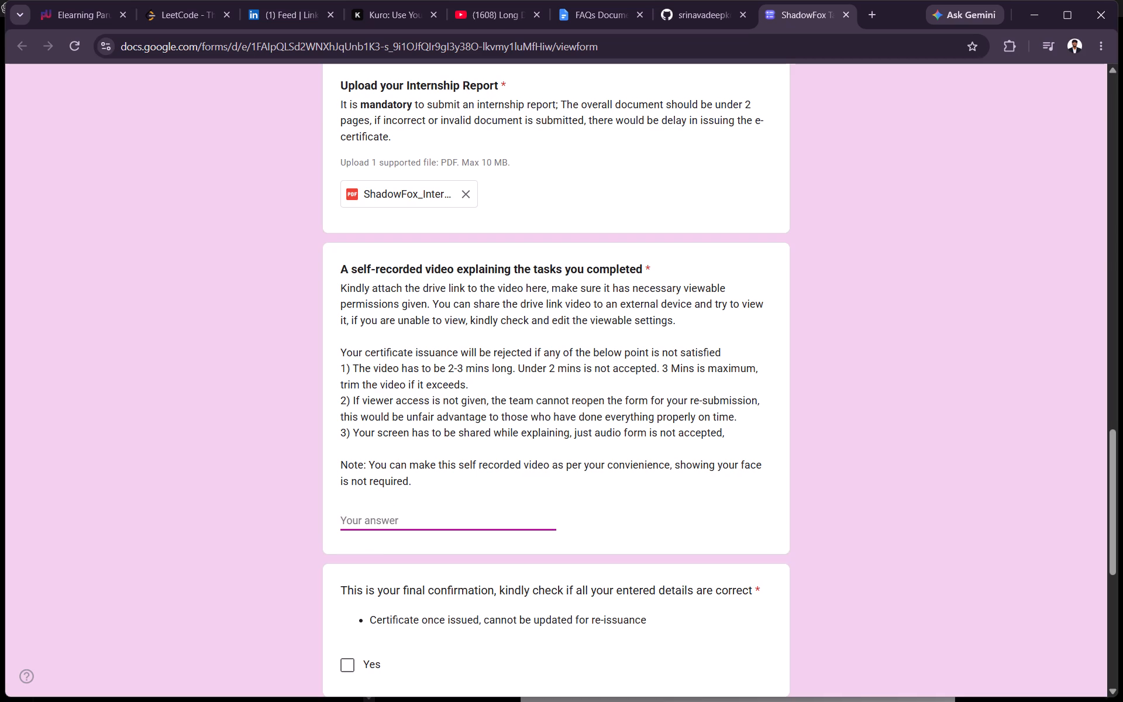
scroll(390, 519, down, 1)
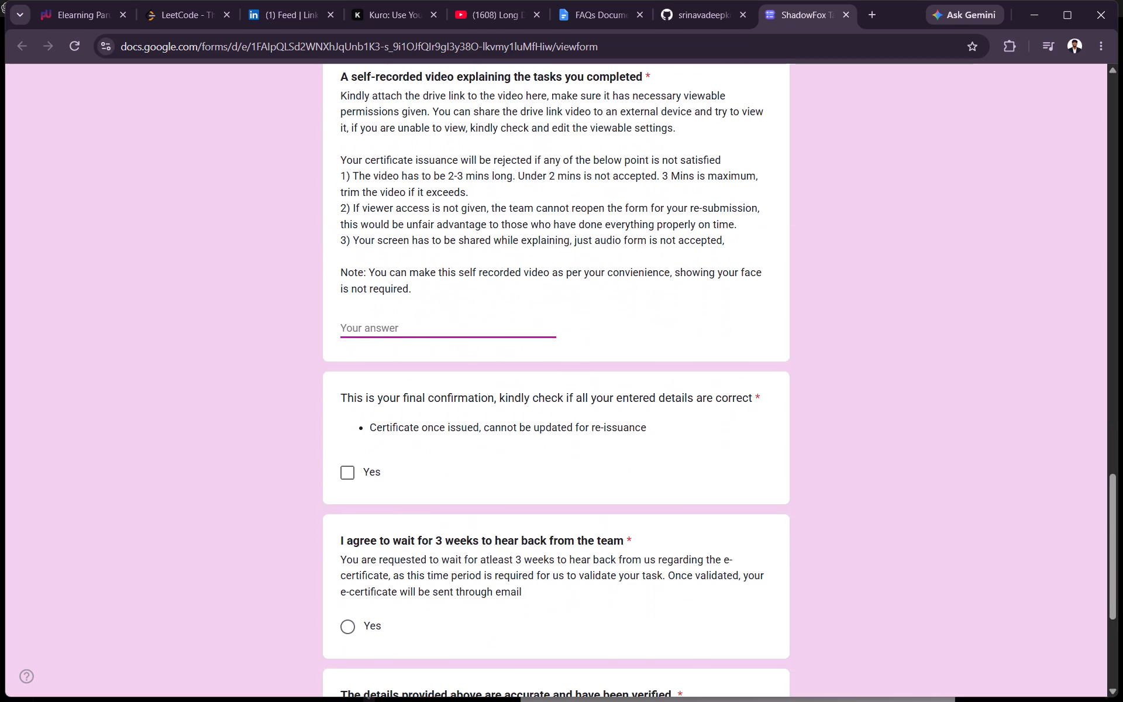
scroll(390, 519, down, 2)
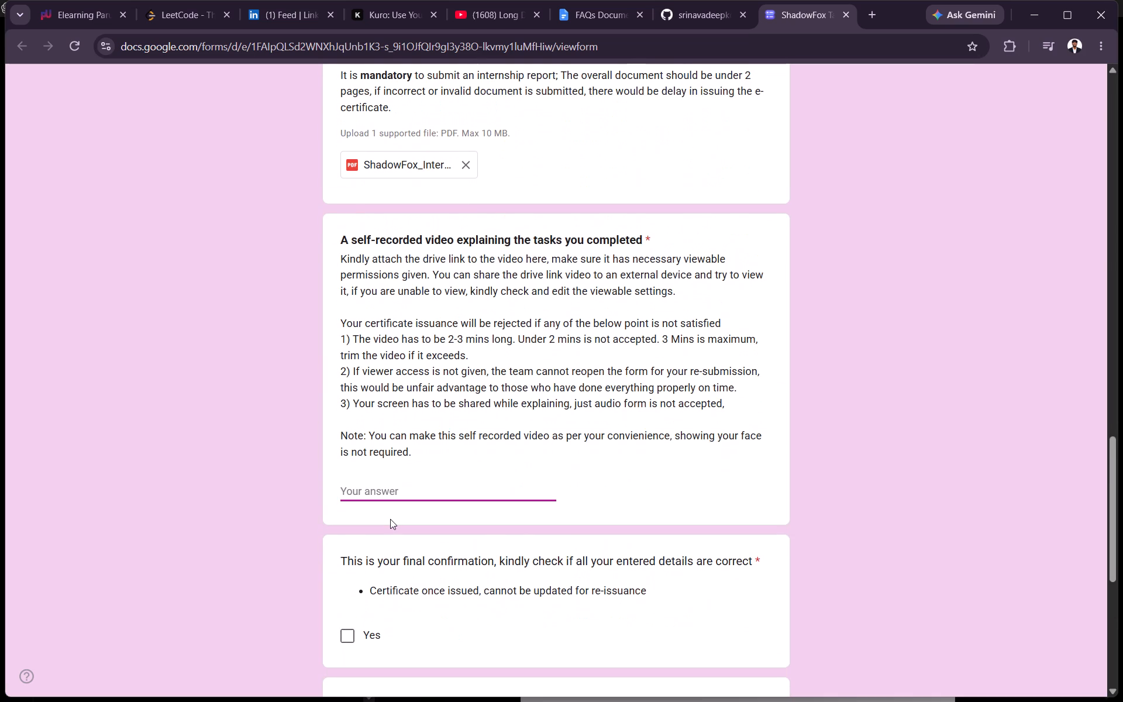
text(ok)
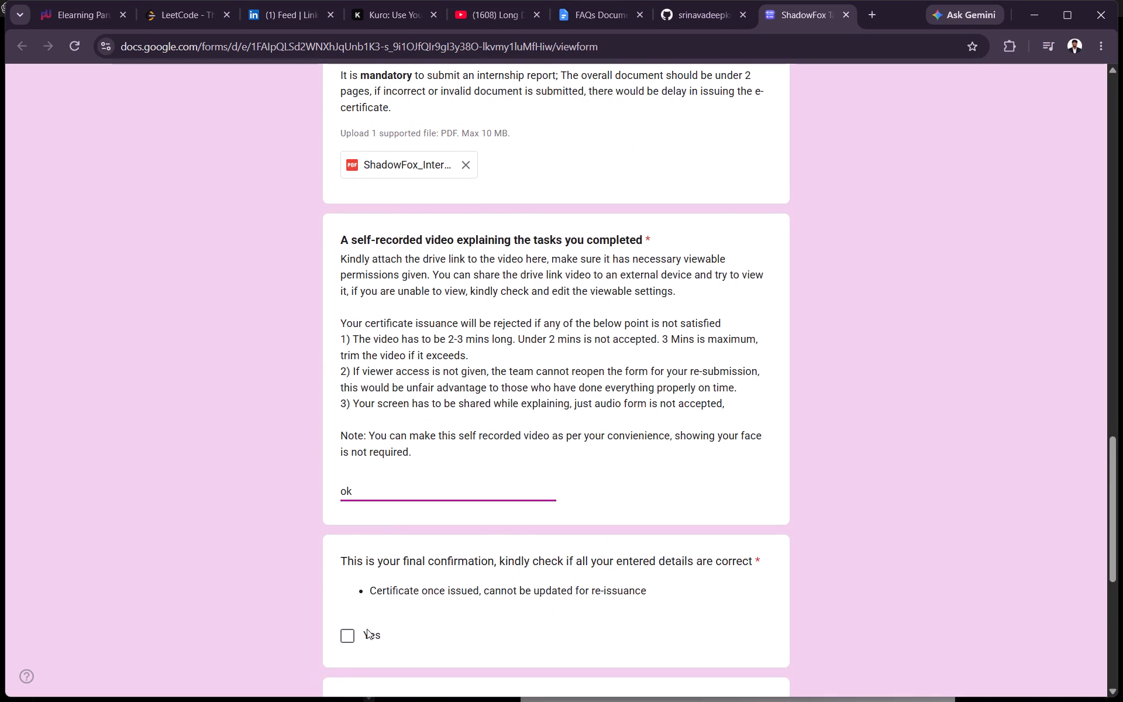
Answer Yes to the final confirmation, the 3-week waiting agreement and the statement that the details are accurate.
click(350, 638)
scroll(350, 638, down, 1)
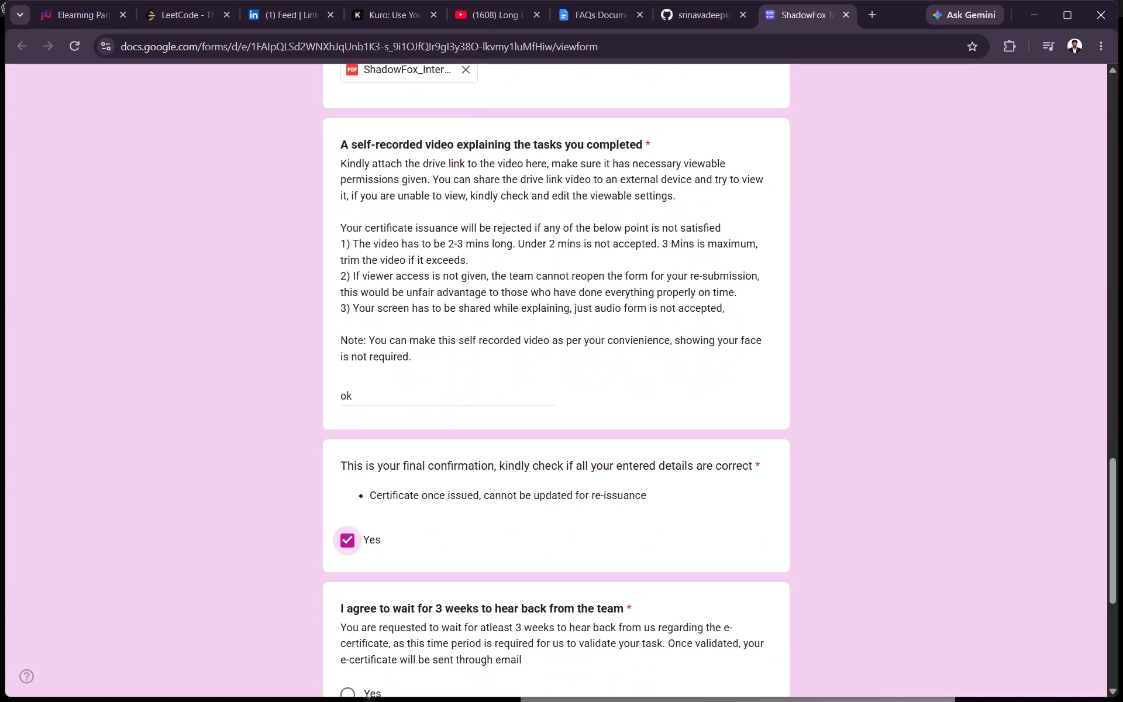
scroll(350, 638, down, 3)
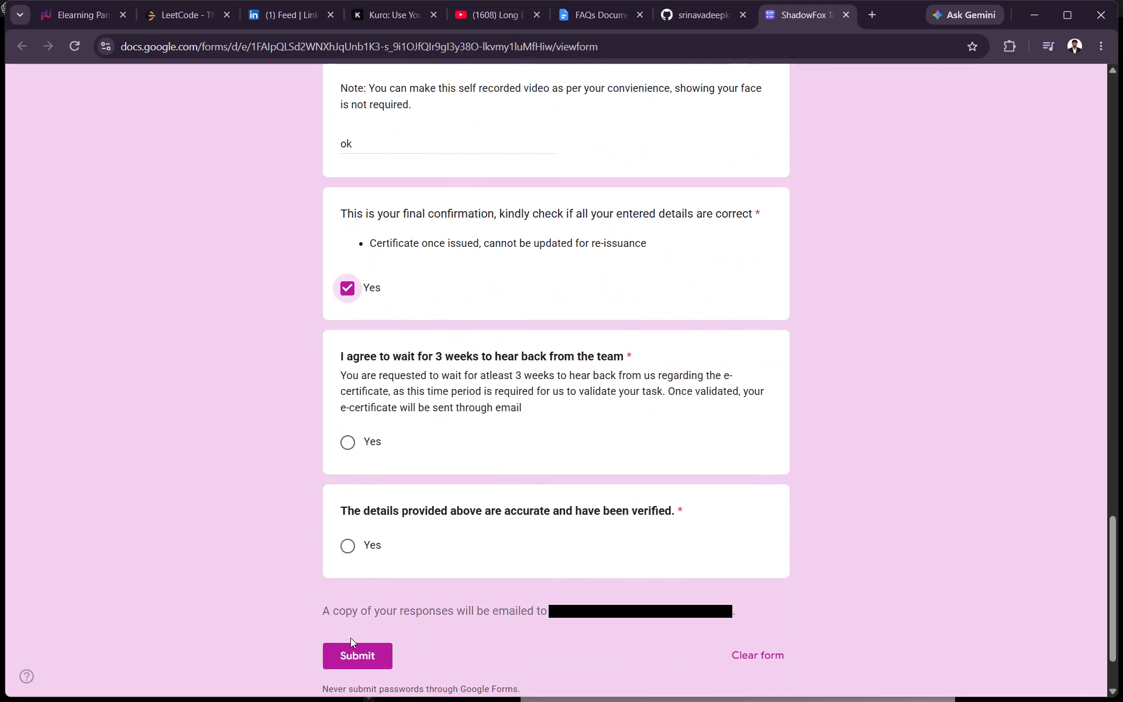
click(353, 442)
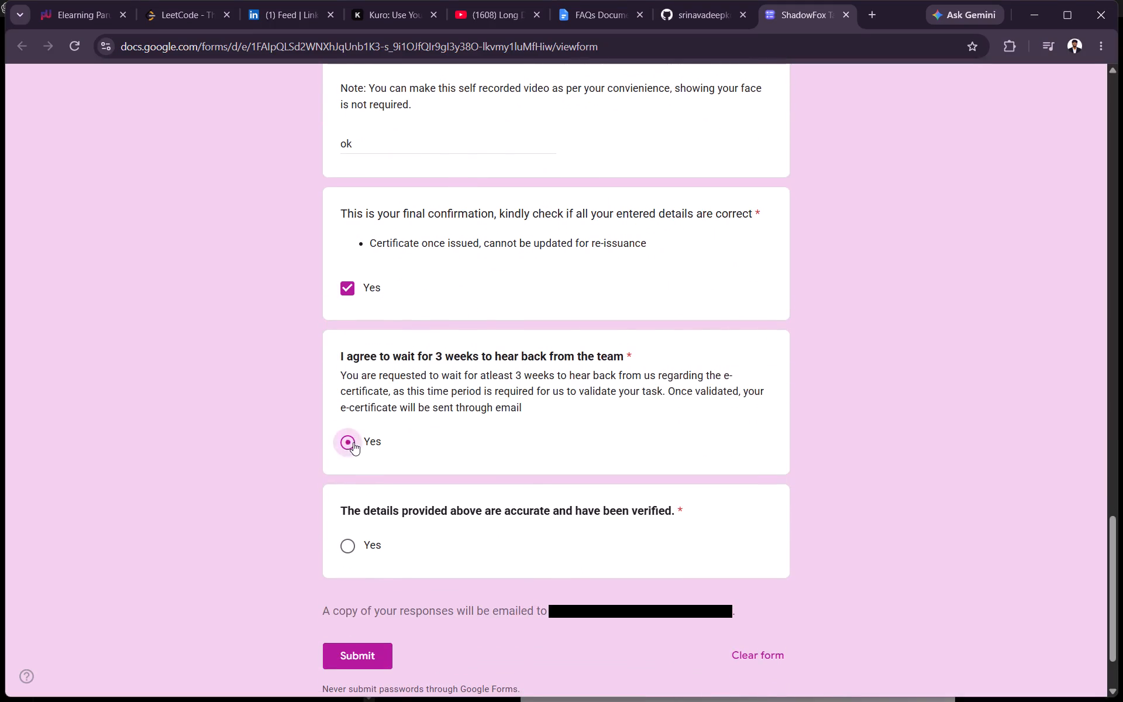
click(350, 554)
Review the form's answers from the final agreements back up to the video, internship report and PPT upload sections.
scroll(535, 263, up, 1)
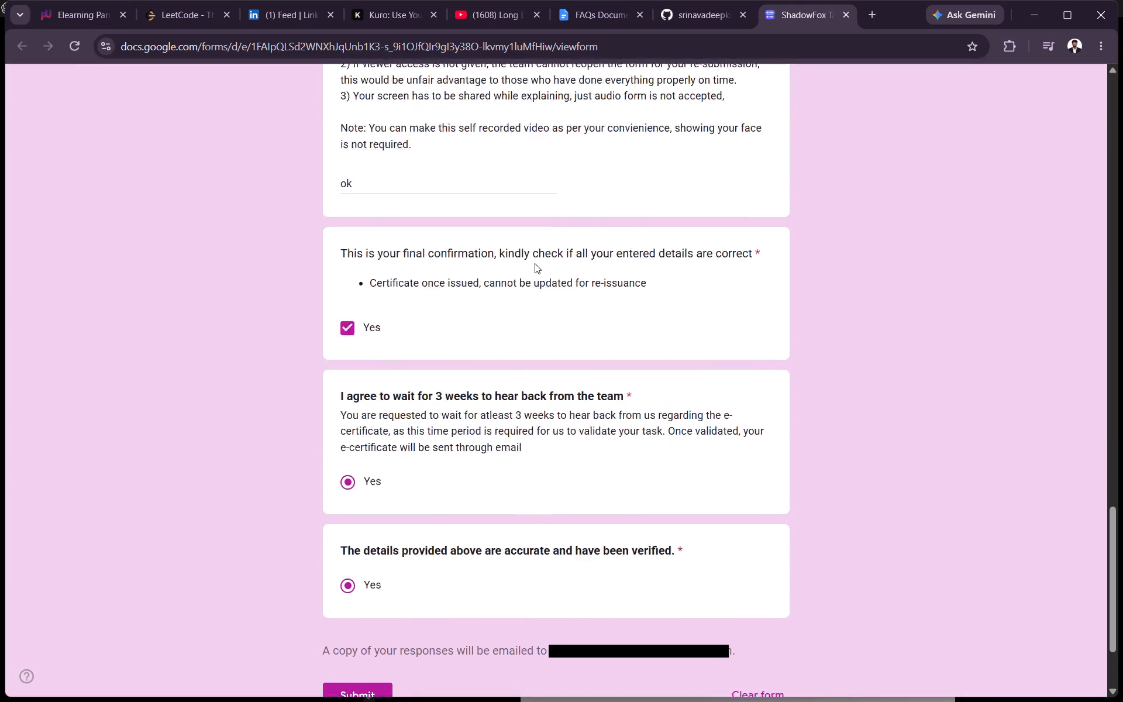
scroll(535, 263, up, 3)
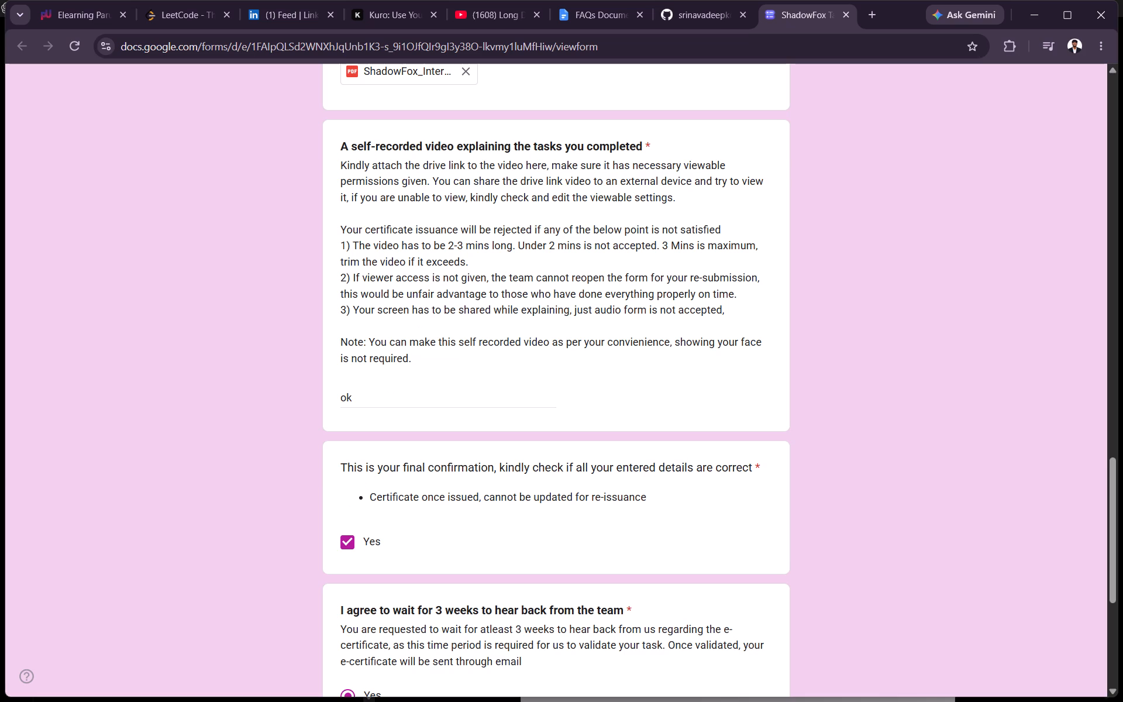
scroll(386, 400, up, 2)
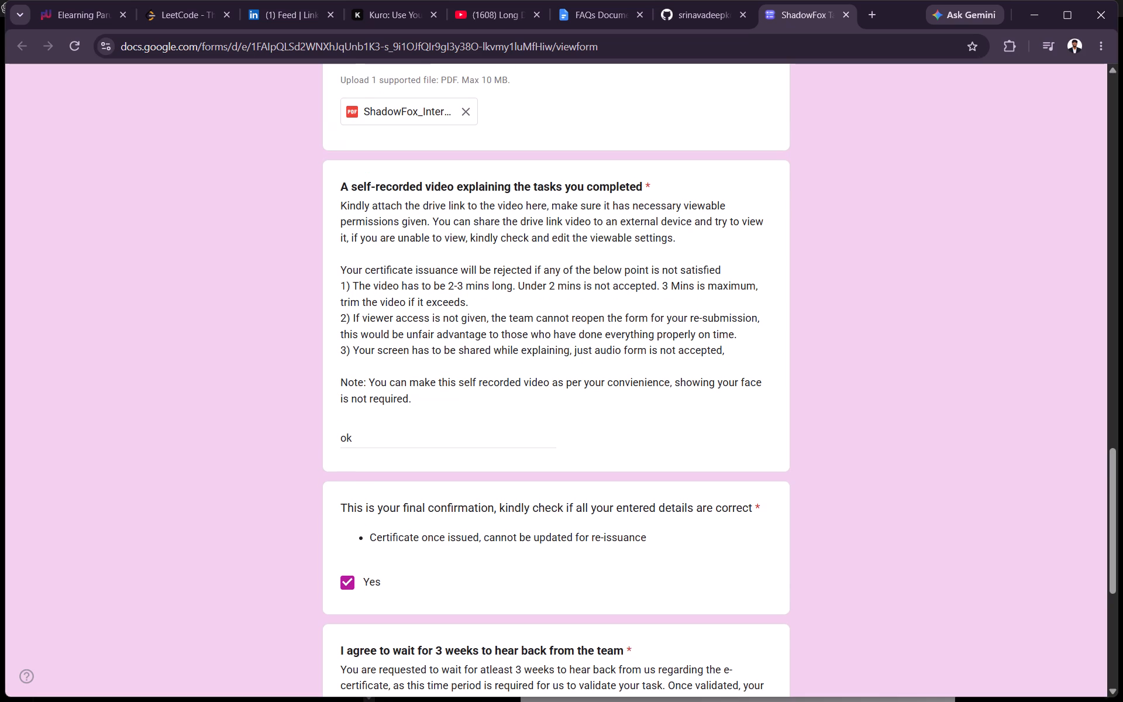
scroll(386, 400, up, 3)
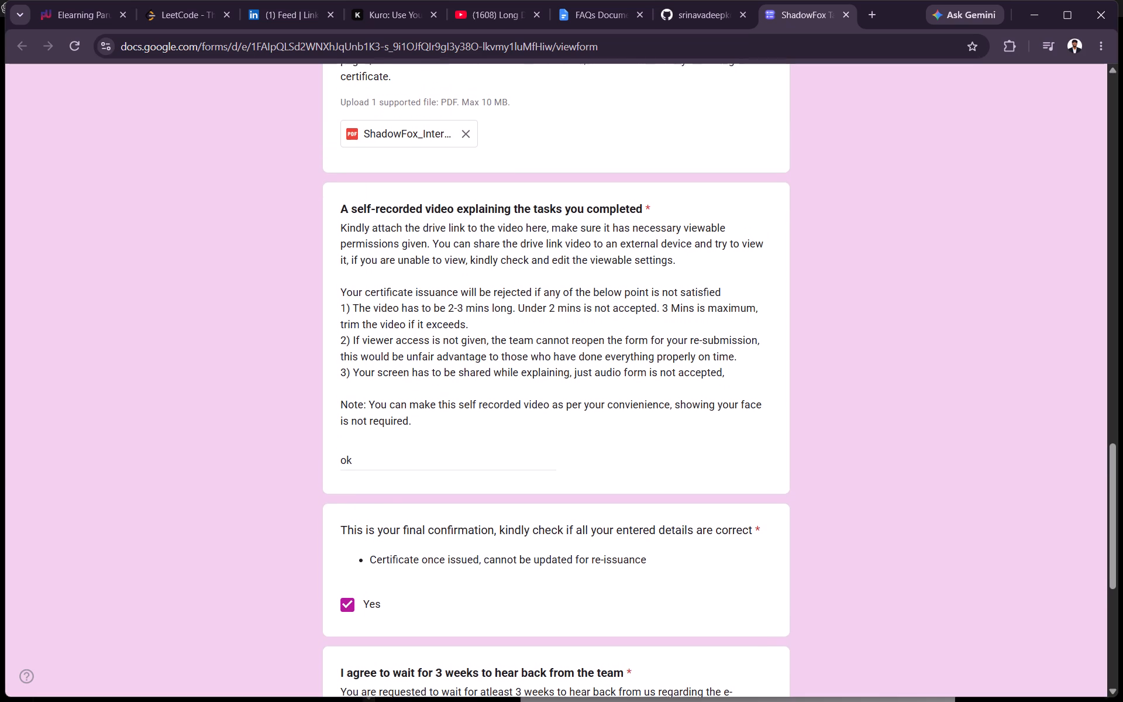
scroll(386, 400, up, 4)
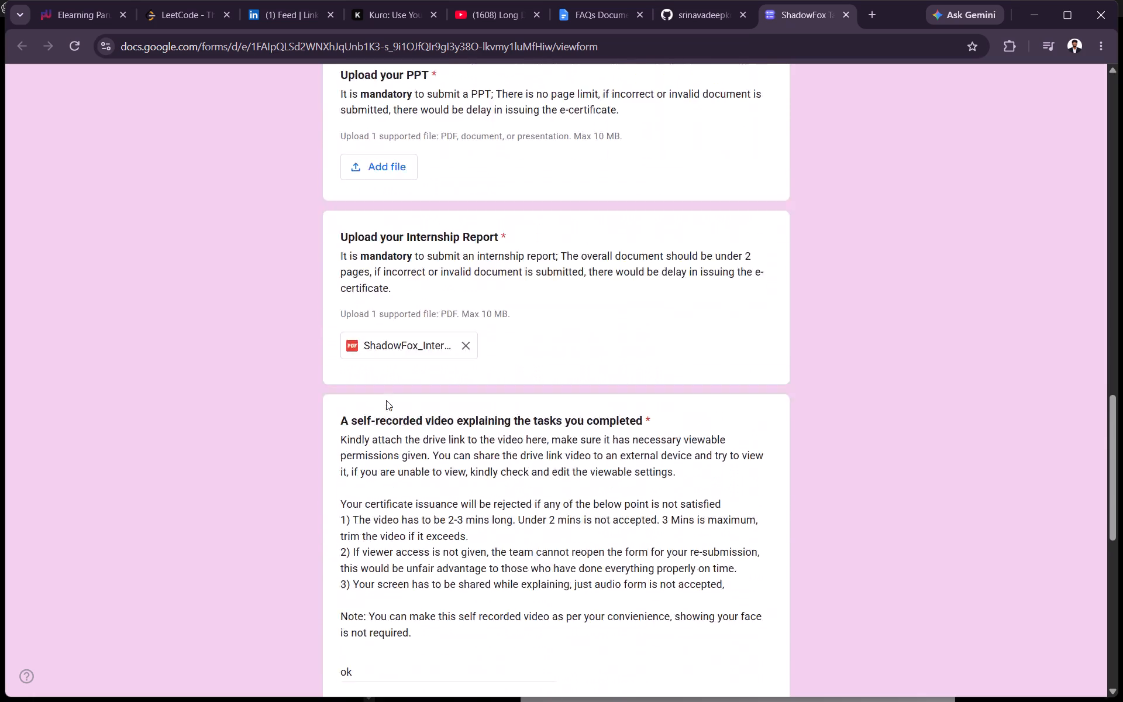
scroll(386, 400, up, 1)
scroll(429, 255, up, 1)
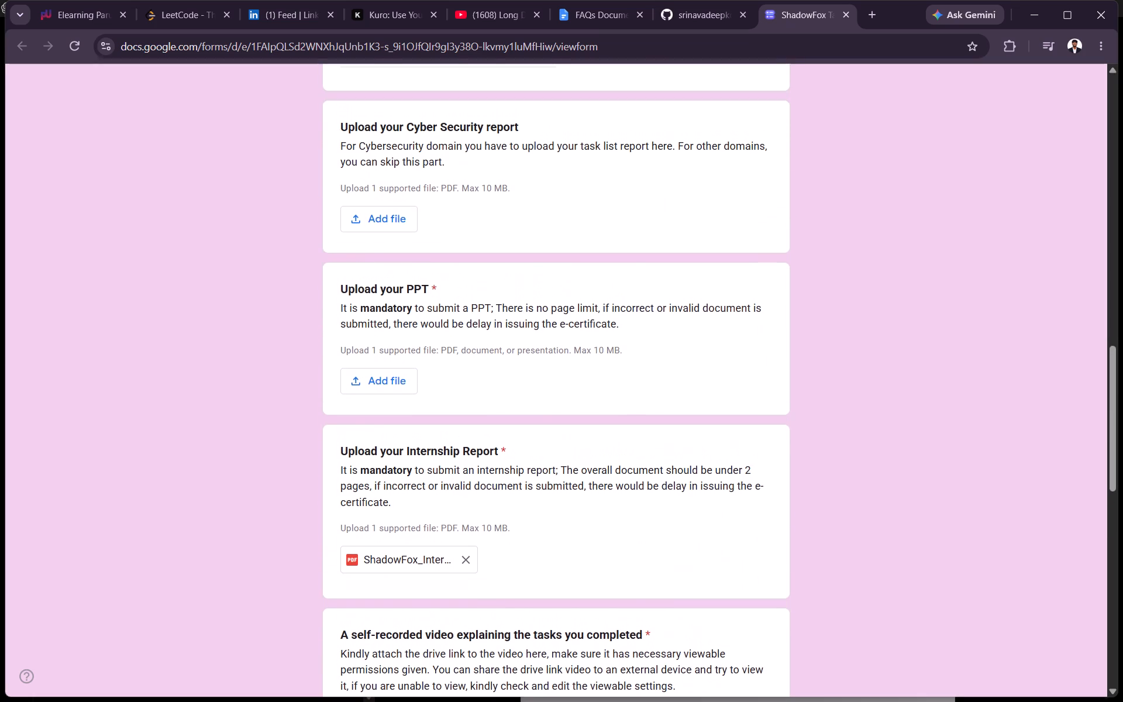
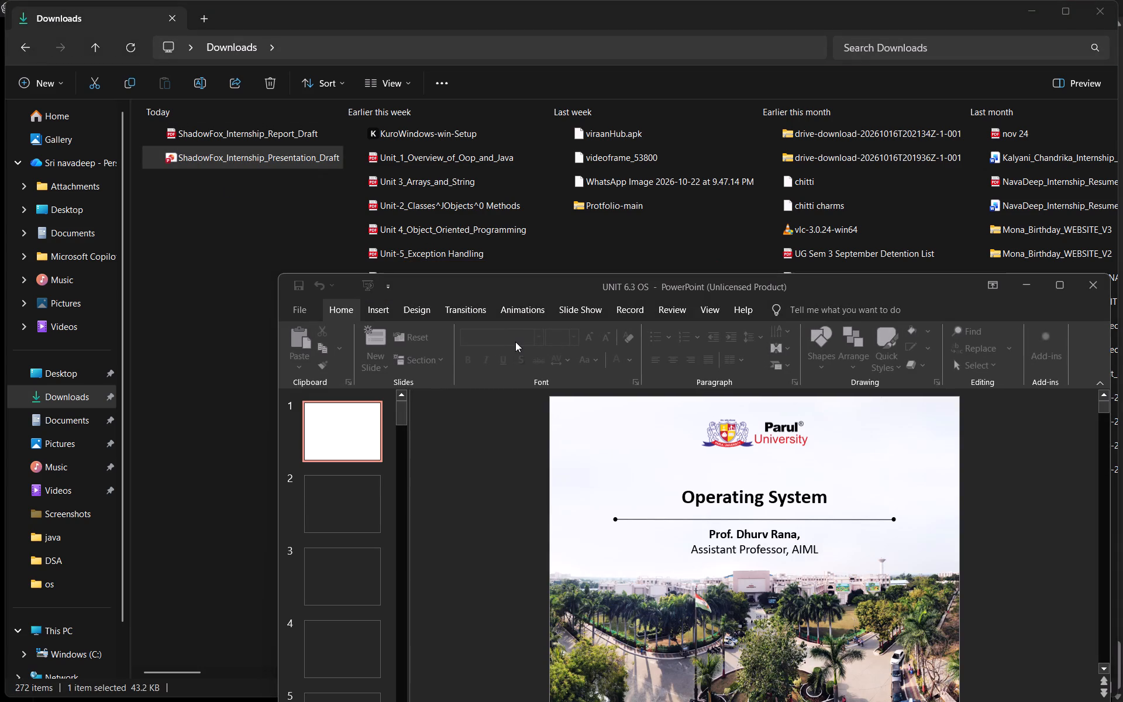
Dismiss the Microsoft pop-up and close the Module 2 Material Final presentation without saving its changes.
click(1091, 286)
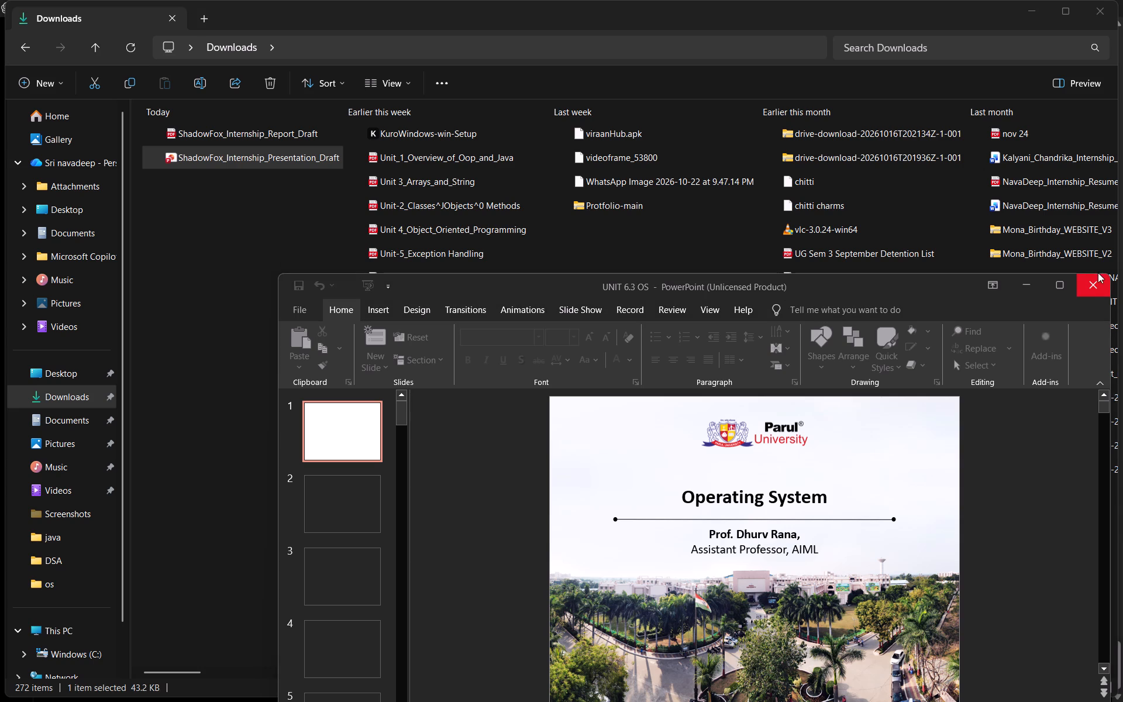
click(1093, 283)
triple_click(1093, 283)
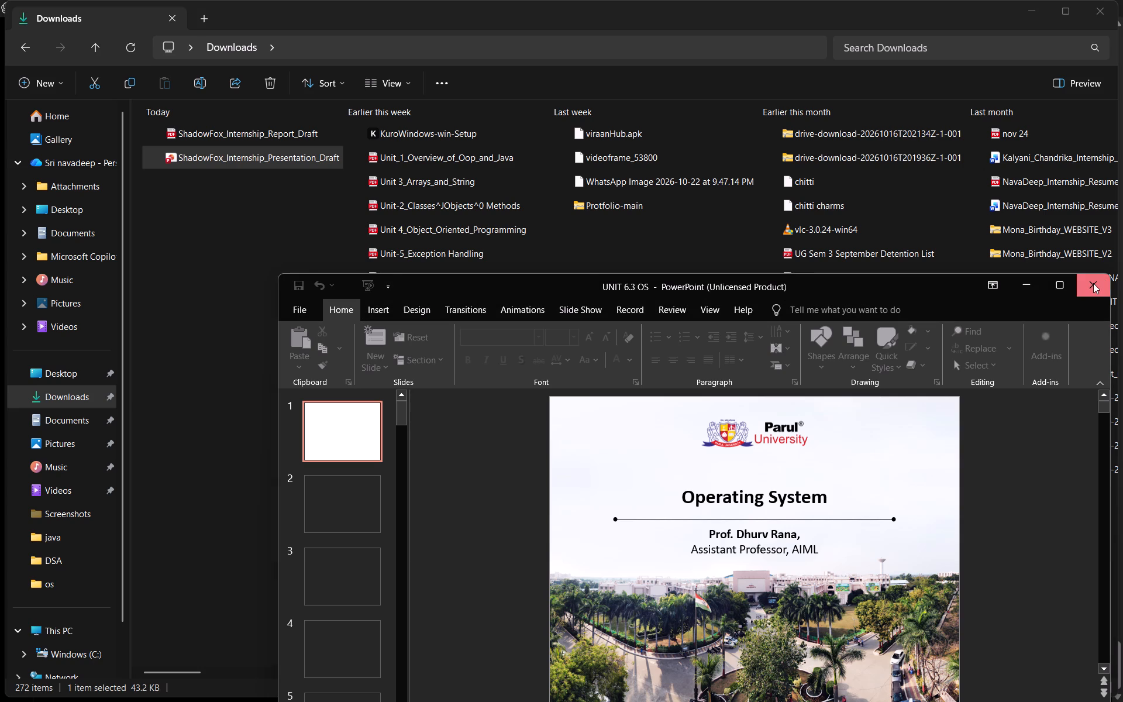
triple_click(1093, 283)
click(1093, 283)
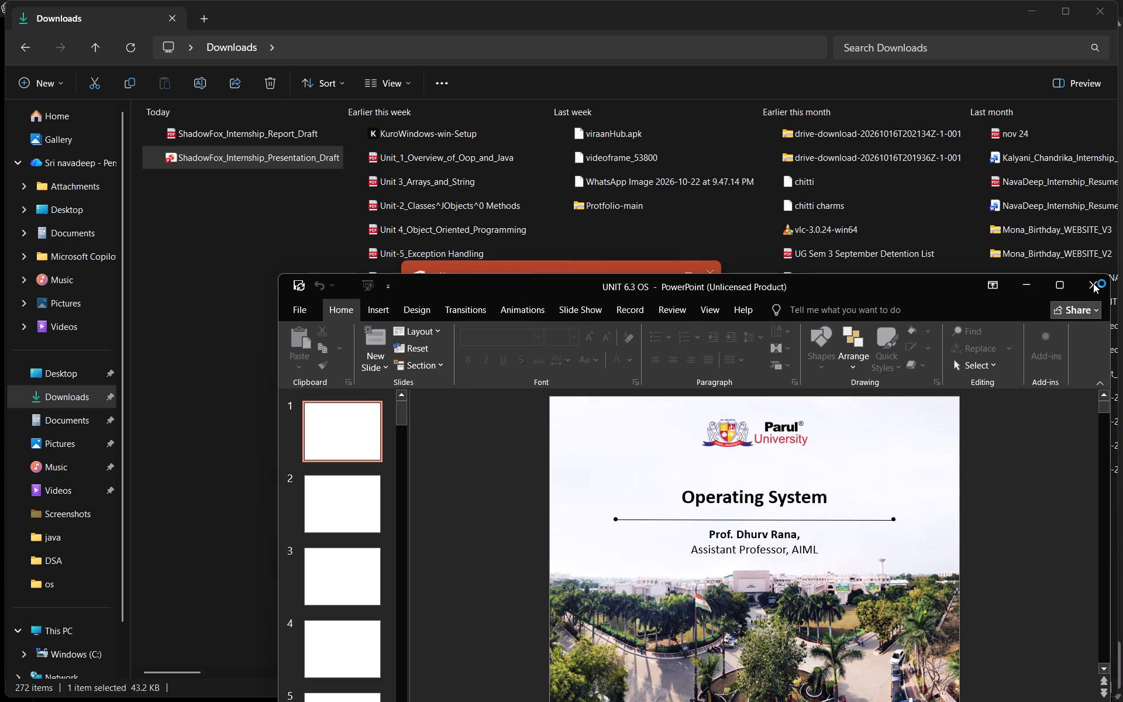
click(1093, 283)
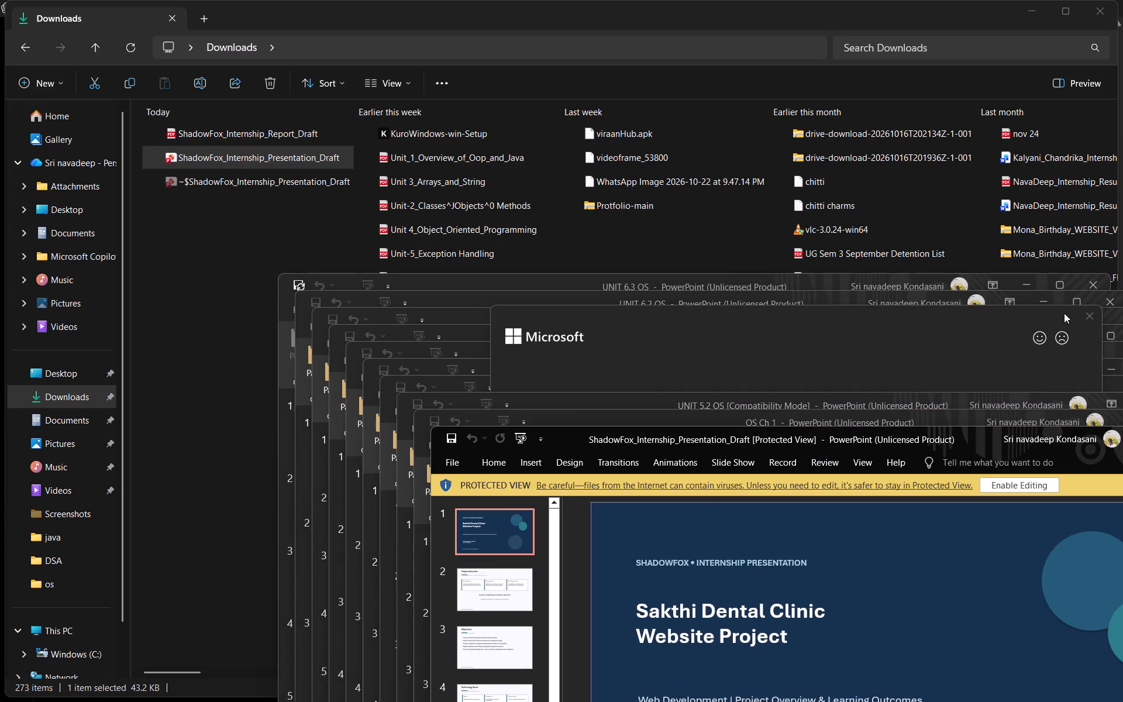
triple_click(1087, 311)
click(1087, 311)
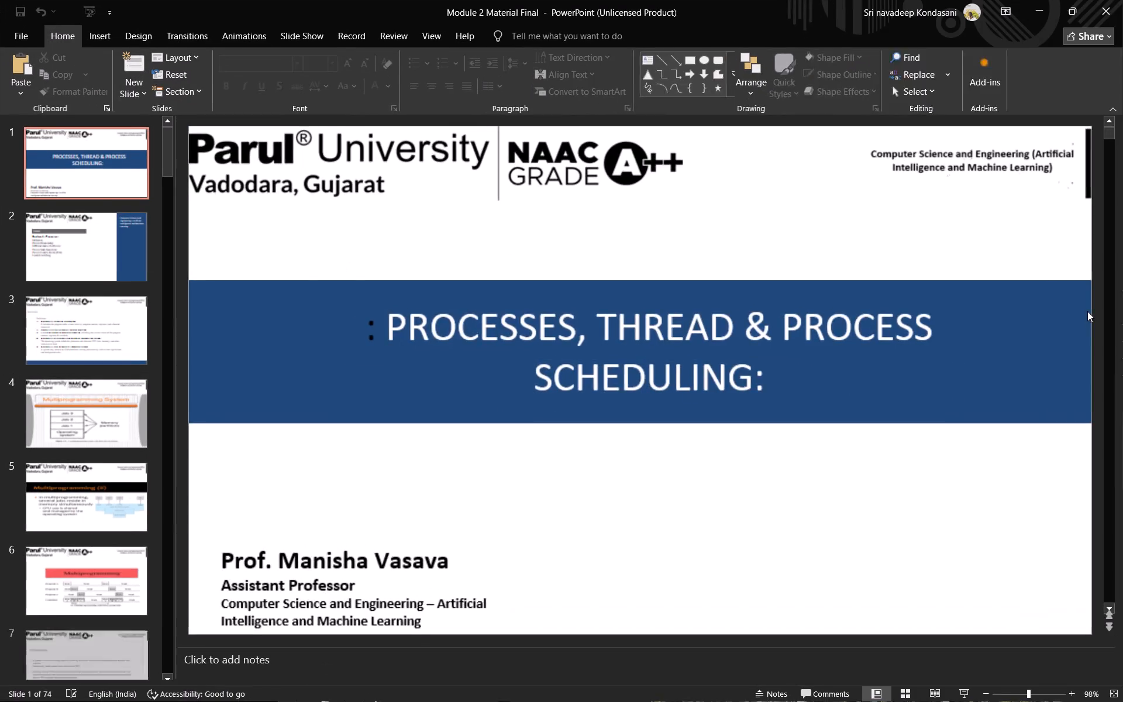
click(1115, 0)
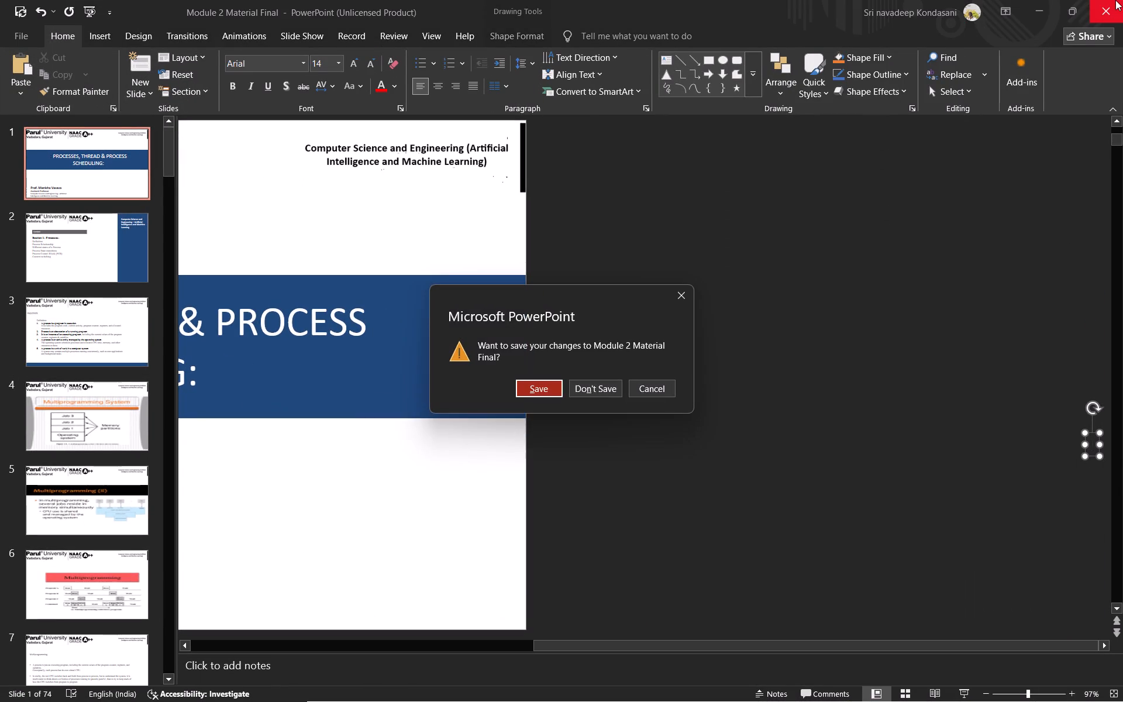
click(602, 382)
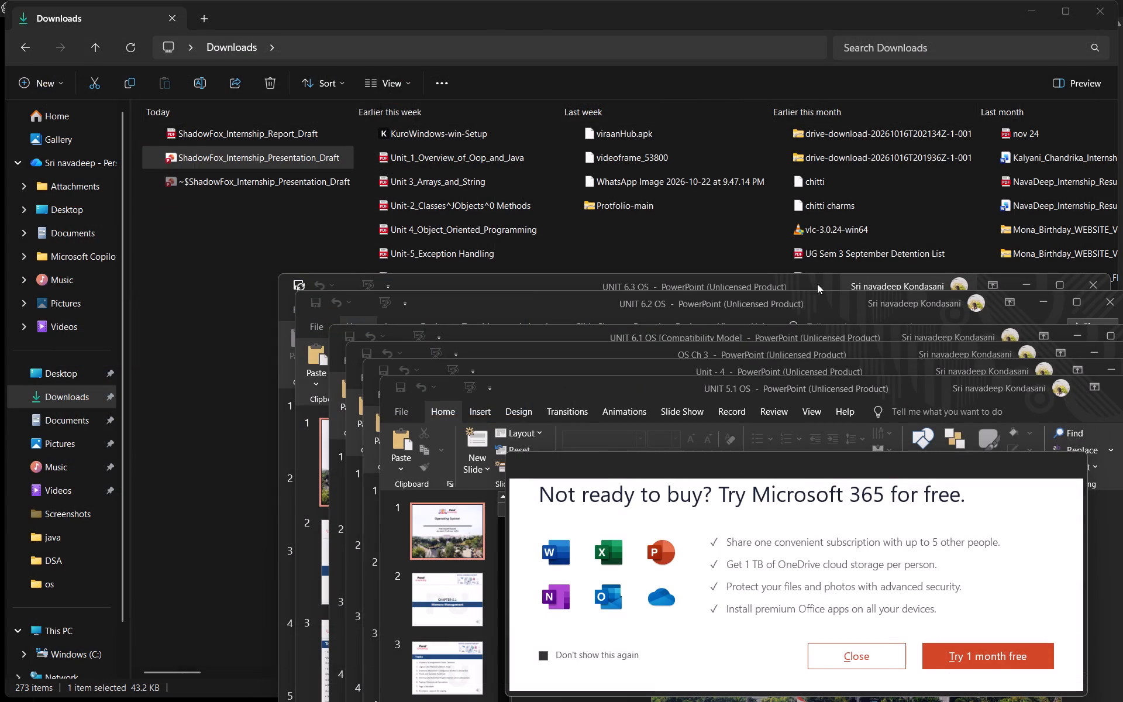
Close the UNIT 6.3 OS and UNIT 5.1 OS presentations, declining the Microsoft 365 free trial offer.
right_drag(800, 283, 661, 236)
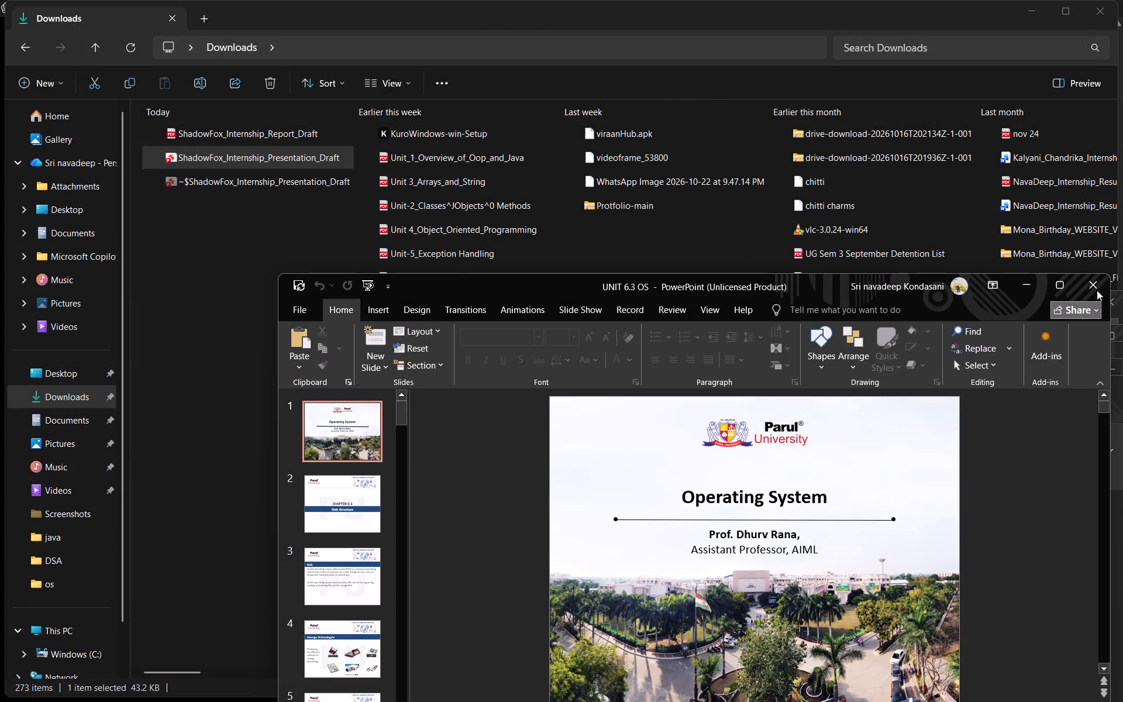
click(1096, 284)
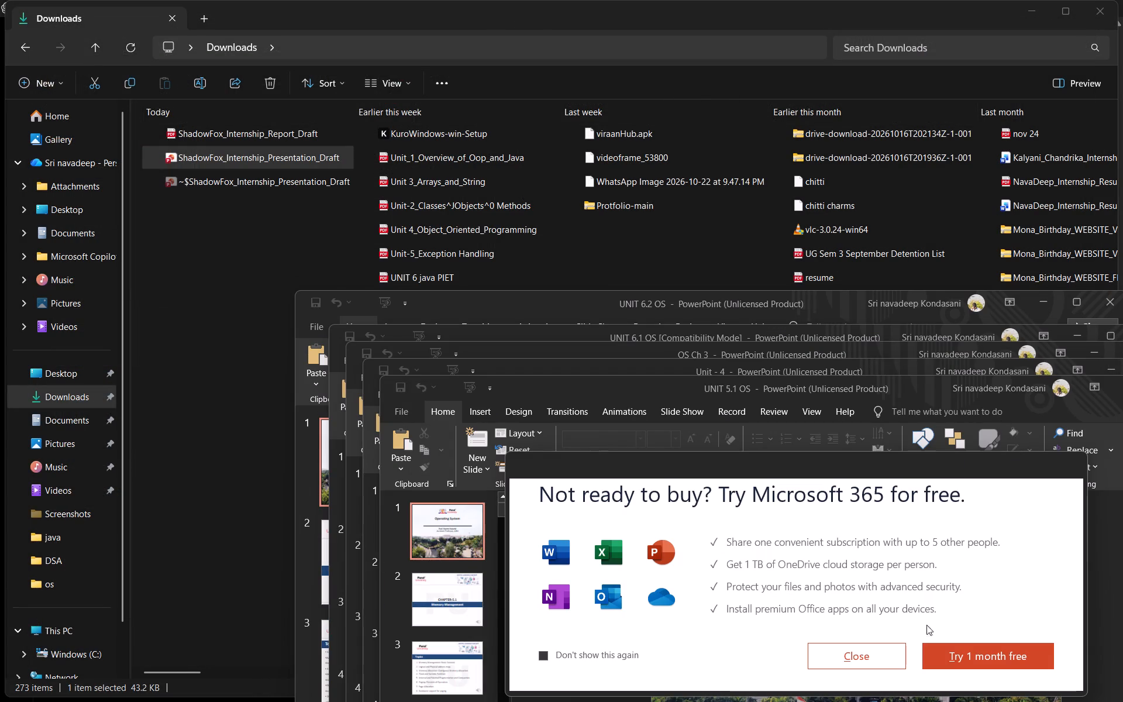
click(858, 665)
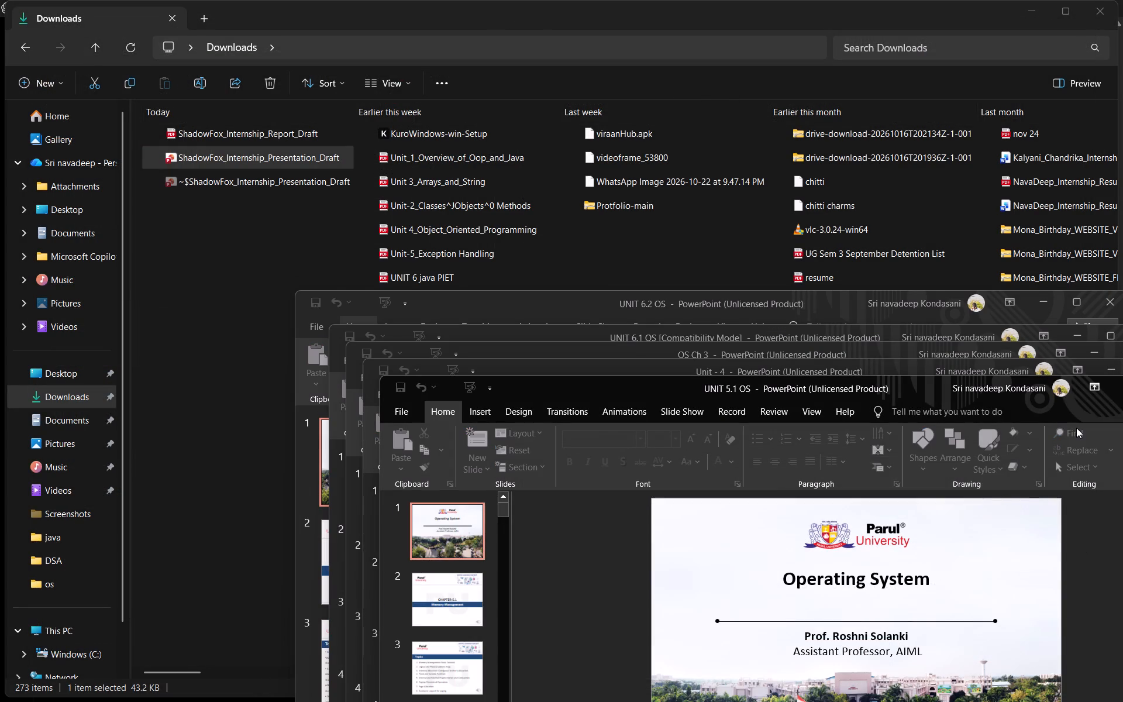
drag(941, 400, 769, 346)
click(1032, 332)
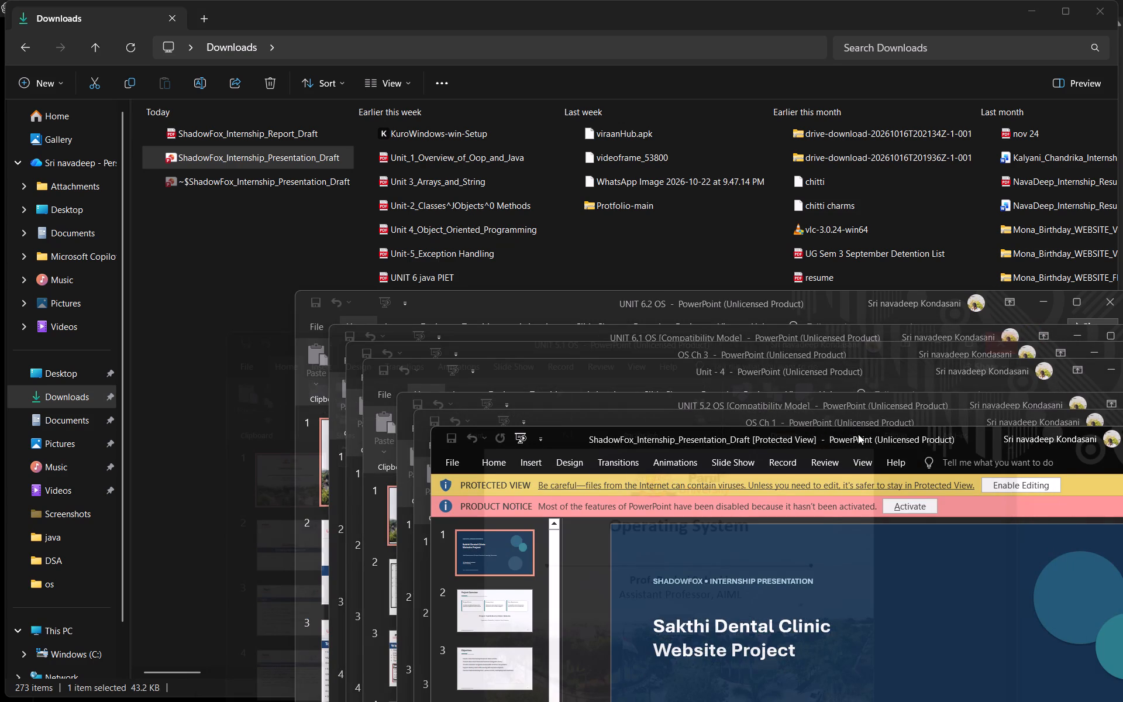
Minimize the ShadowFox_Internship_Presentation_Draft window.
drag(858, 435, 658, 413)
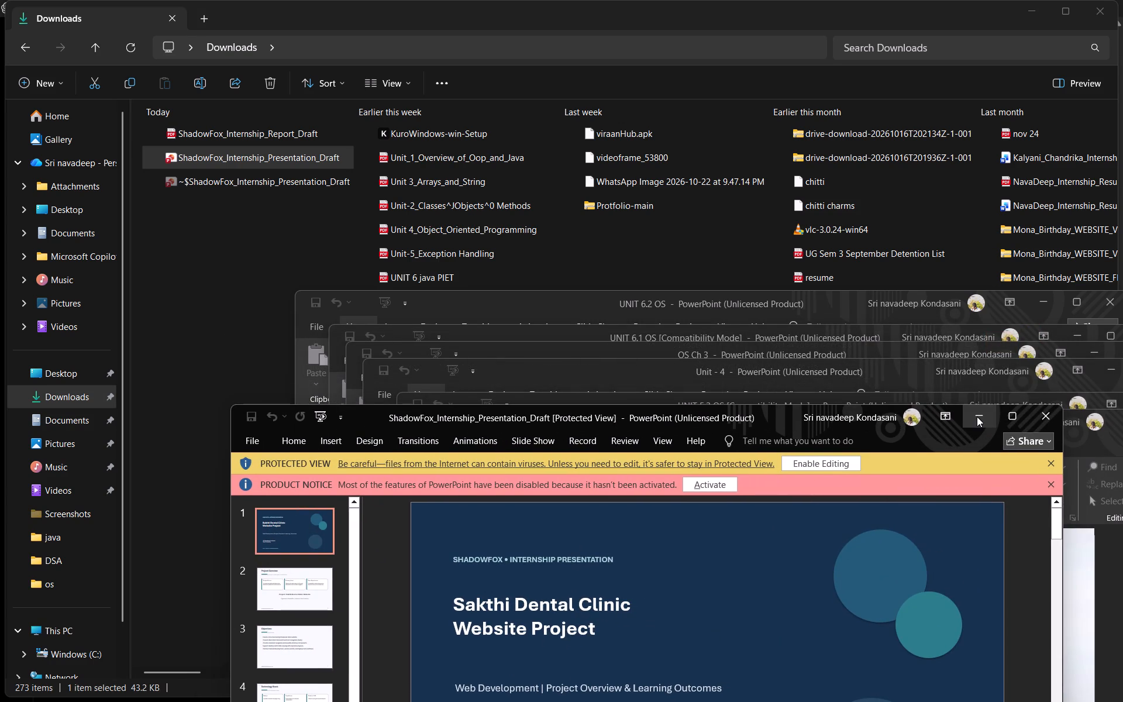
click(977, 417)
Close the OS Ch 1 and UNIT 5.2 OS presentations.
drag(913, 420, 663, 380)
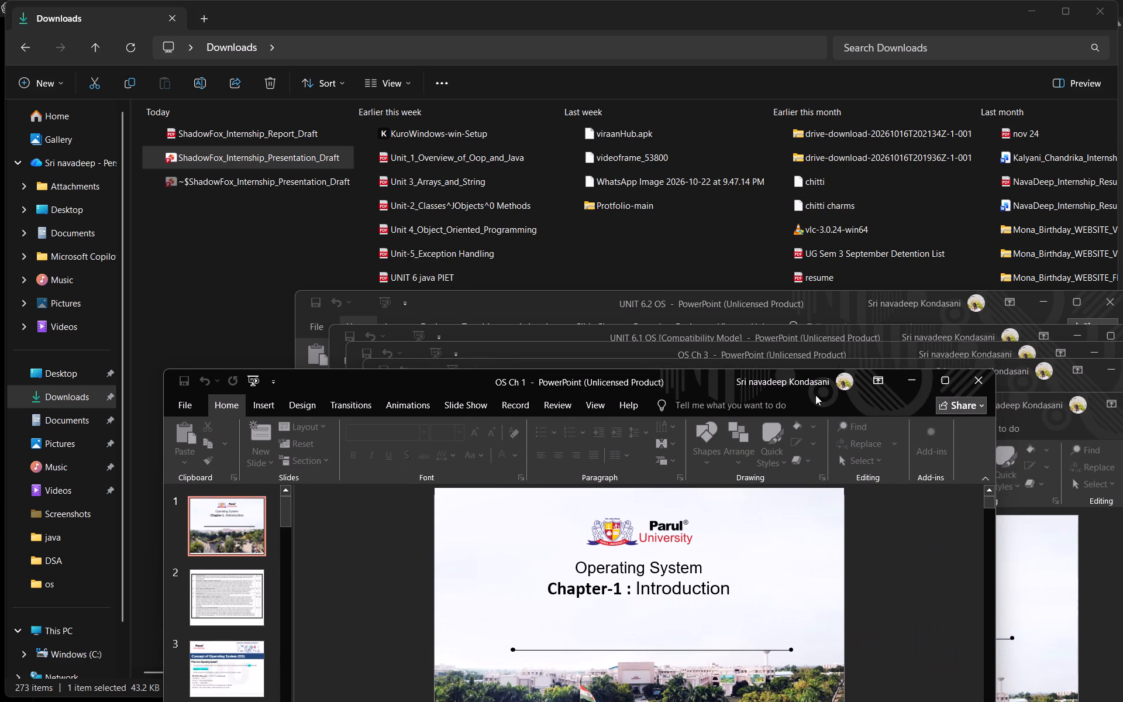
click(986, 381)
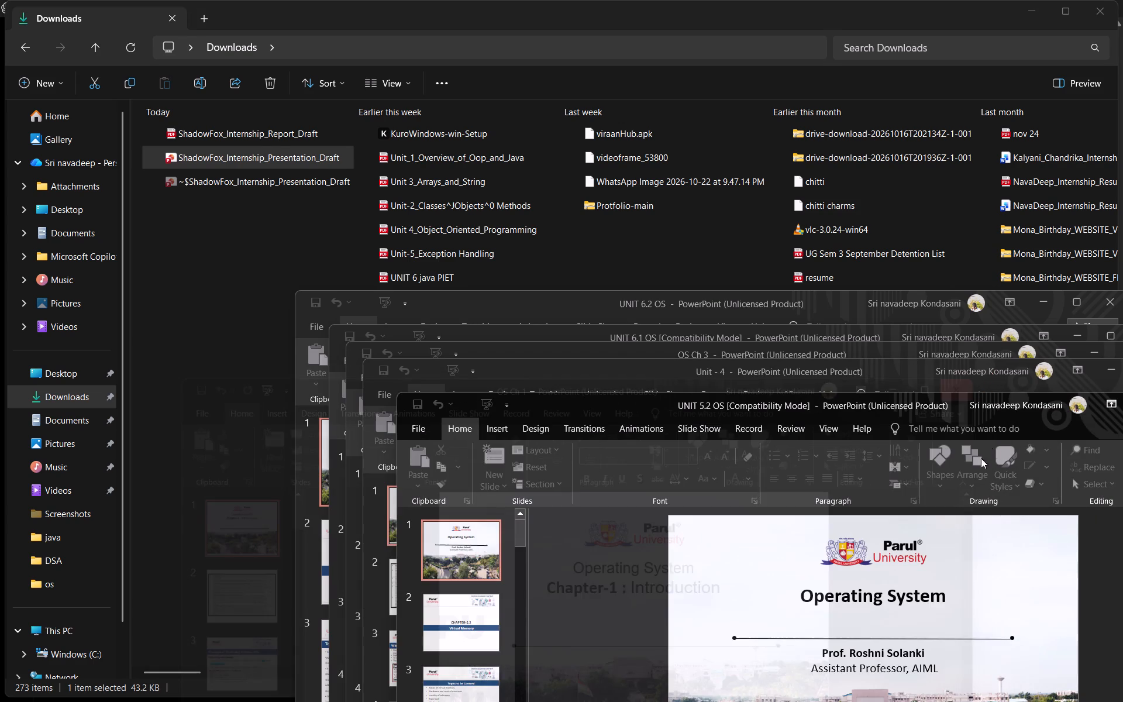
right_drag(924, 419, 656, 382)
drag(643, 412, 574, 402)
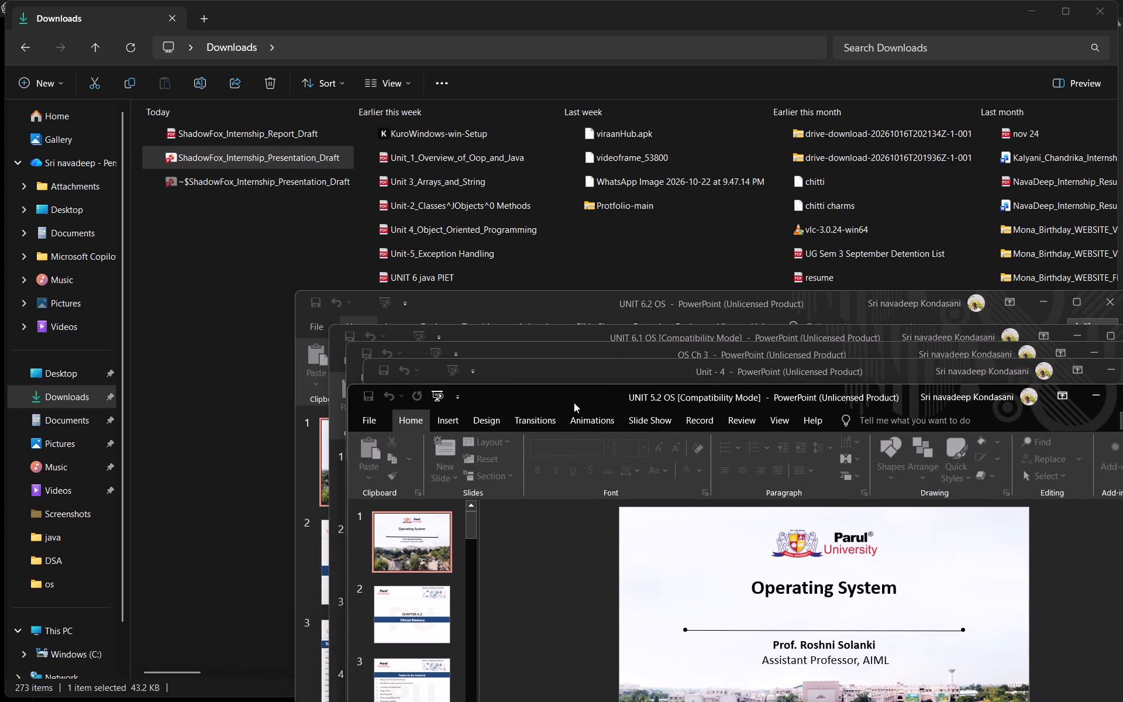
drag(574, 402, 498, 408)
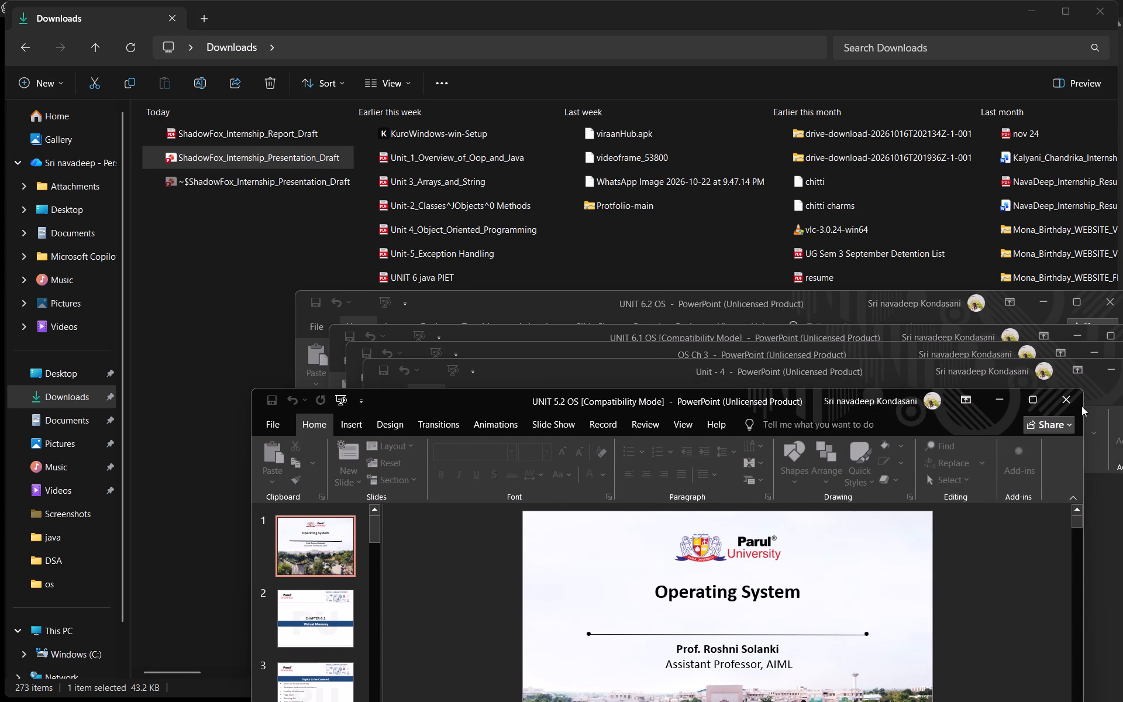
click(1081, 406)
Close the OS Ch 3 and Unit - 4 presentations.
drag(999, 391, 811, 357)
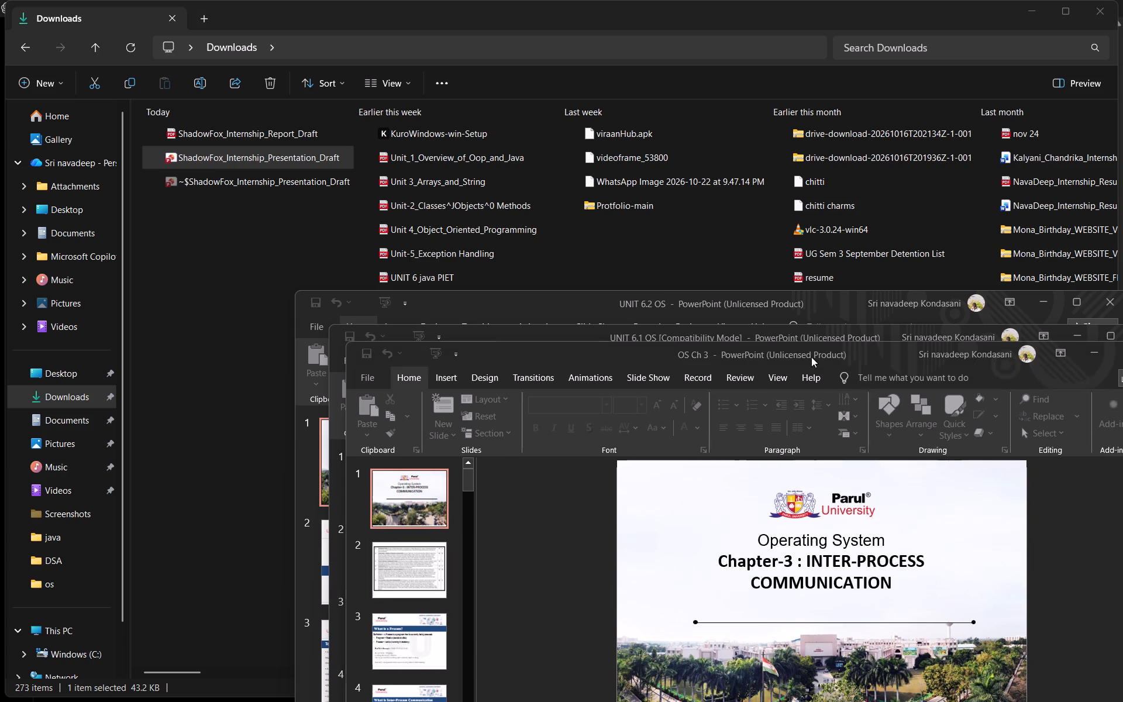
click(811, 357)
drag(1049, 376, 893, 340)
drag(889, 366, 693, 354)
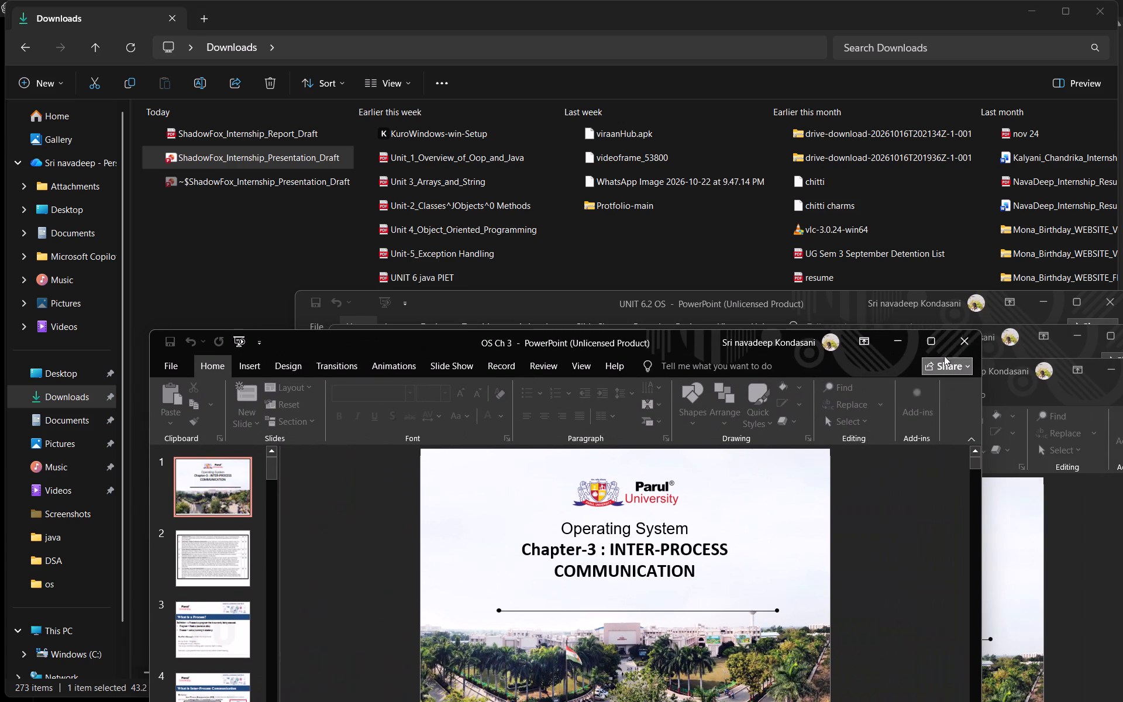
click(963, 331)
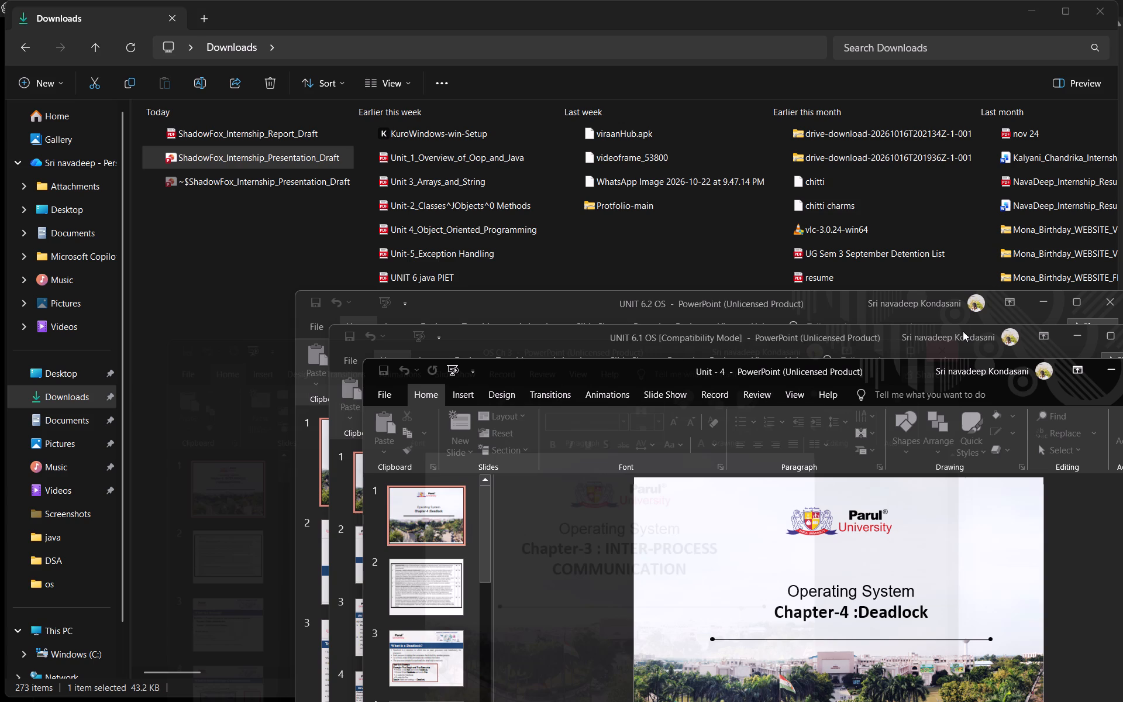
drag(880, 376, 652, 247)
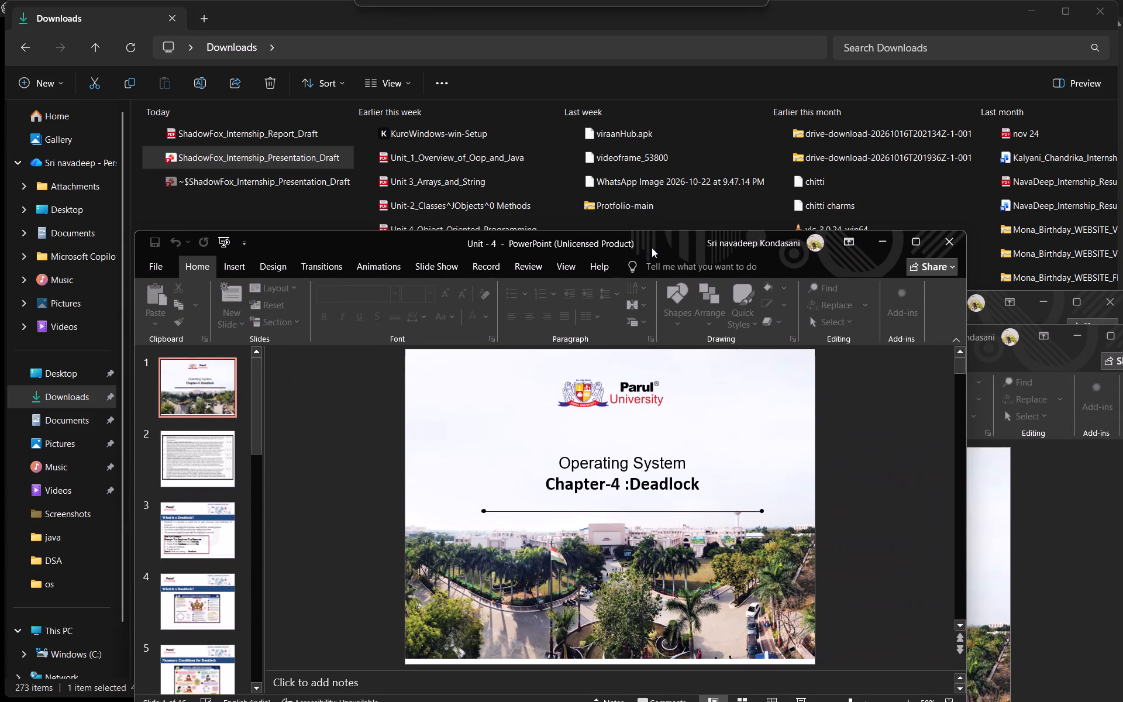
click(948, 245)
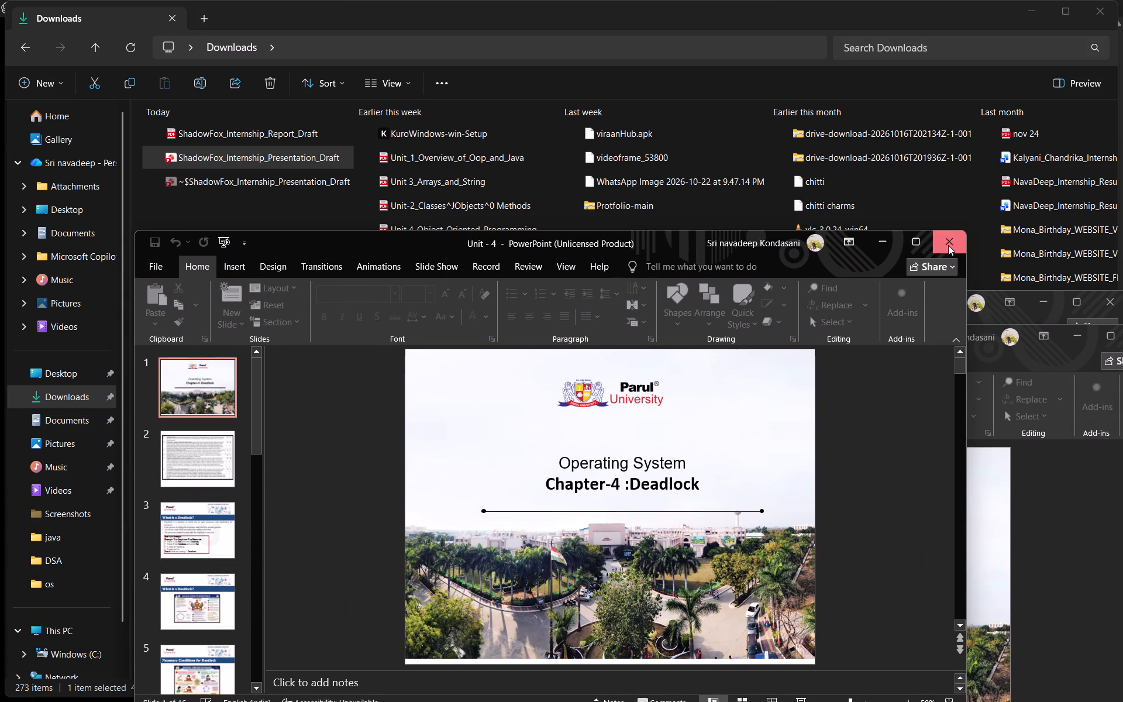
Close the remaining course presentations, UNIT 6.1 OS and UNIT 6.2 OS.
right_drag(888, 332, 729, 270)
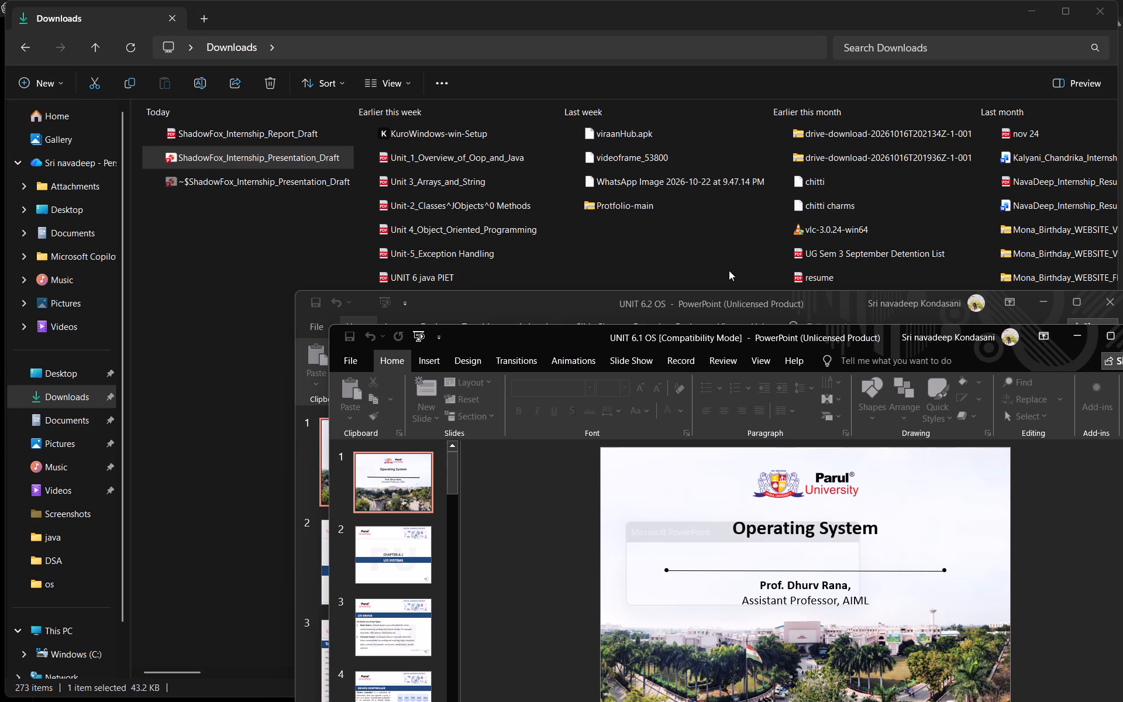
right_drag(729, 270, 731, 273)
drag(524, 332, 391, 295)
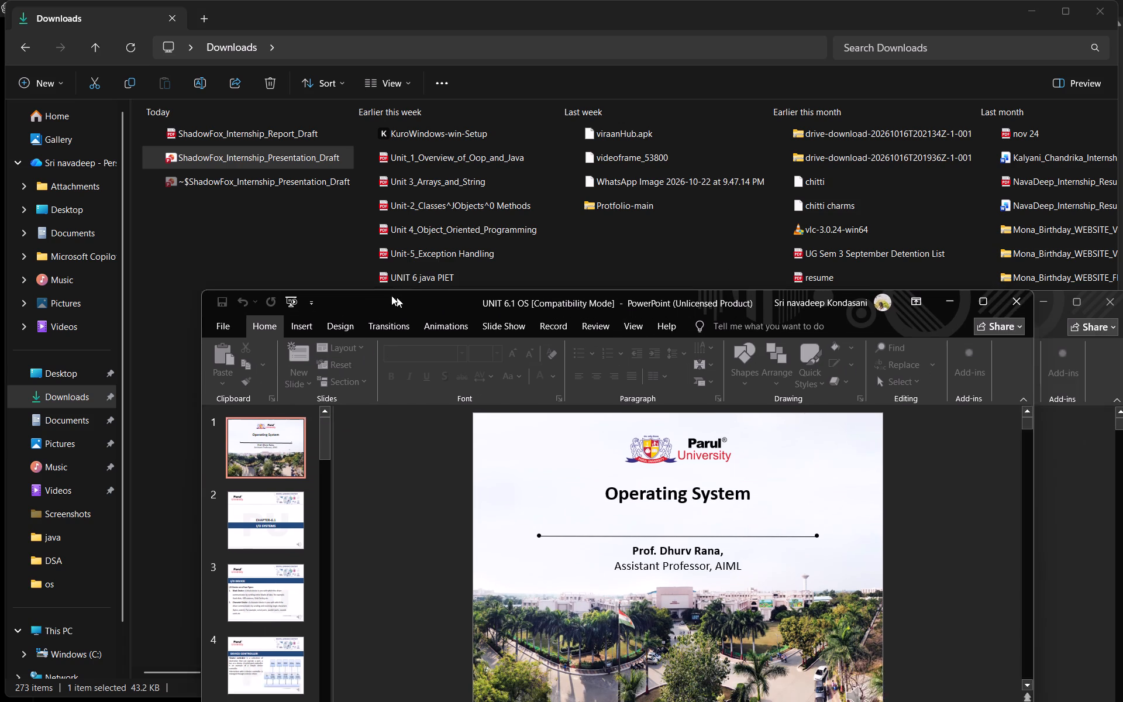
drag(391, 295, 351, 262)
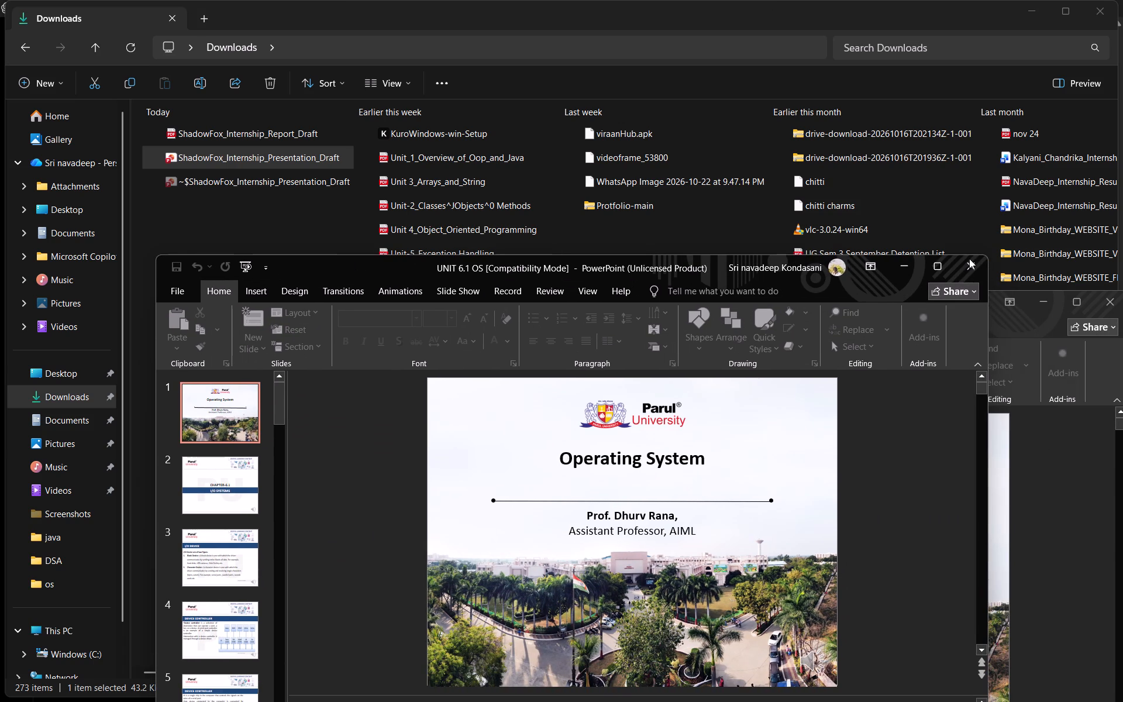
click(963, 263)
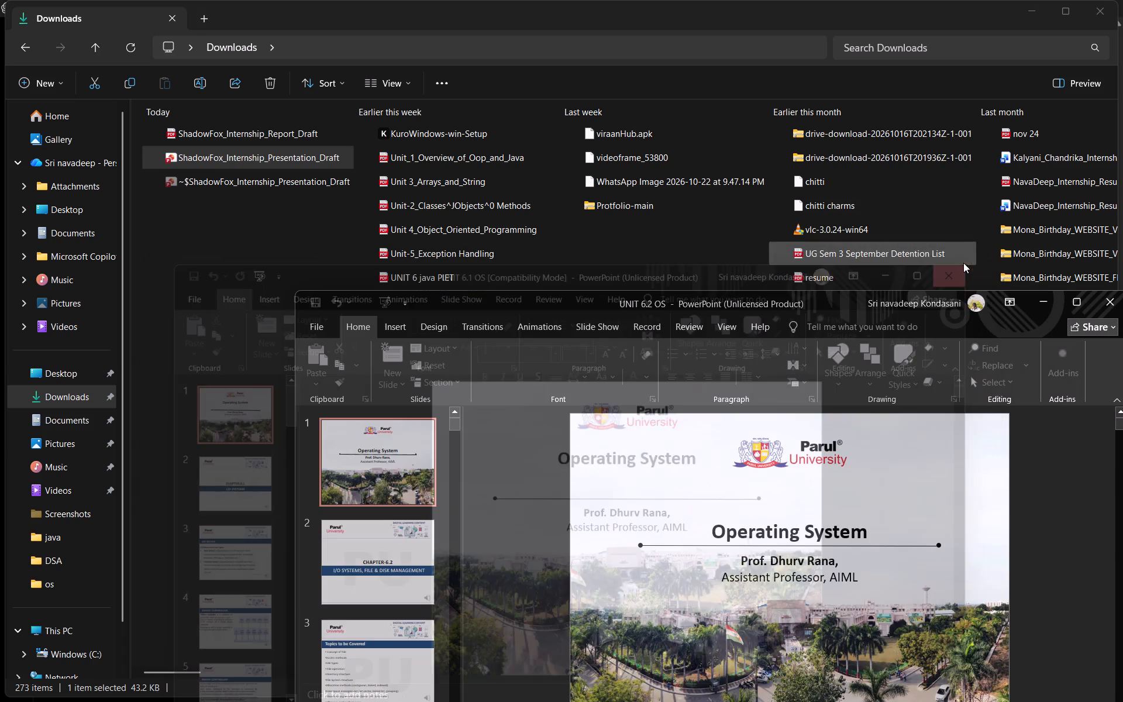
drag(839, 311, 685, 296)
click(952, 283)
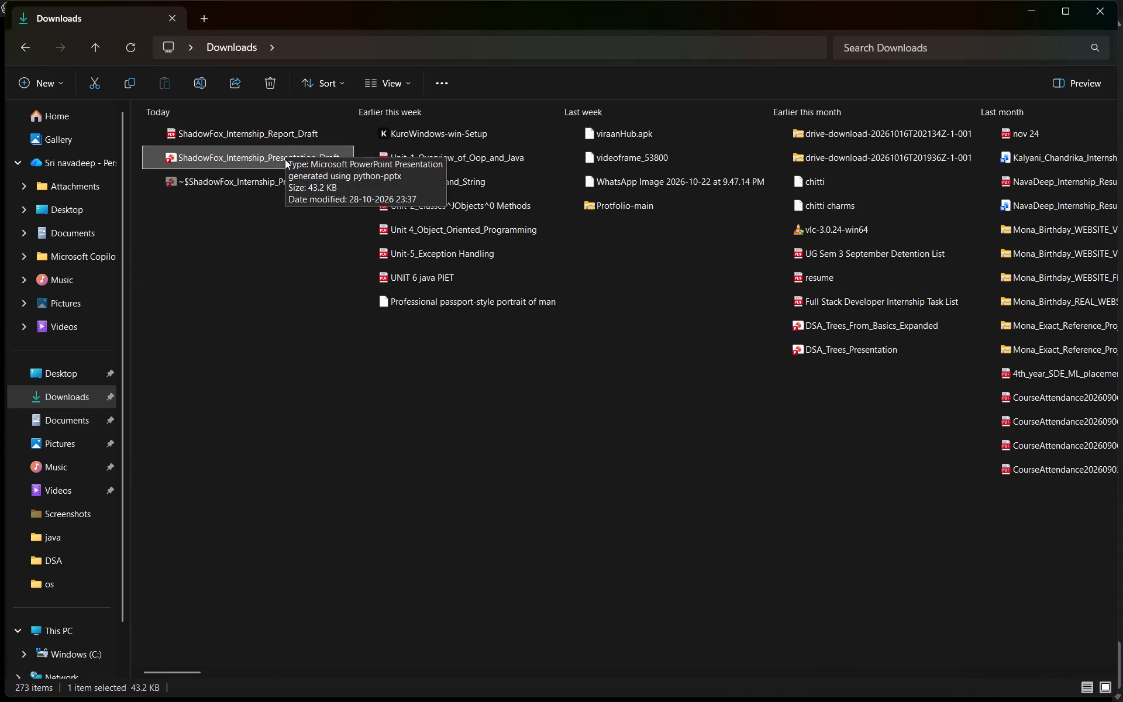
Restore the minimized ShadowFox_Internship_Presentation_Draft window.
click(774, 685)
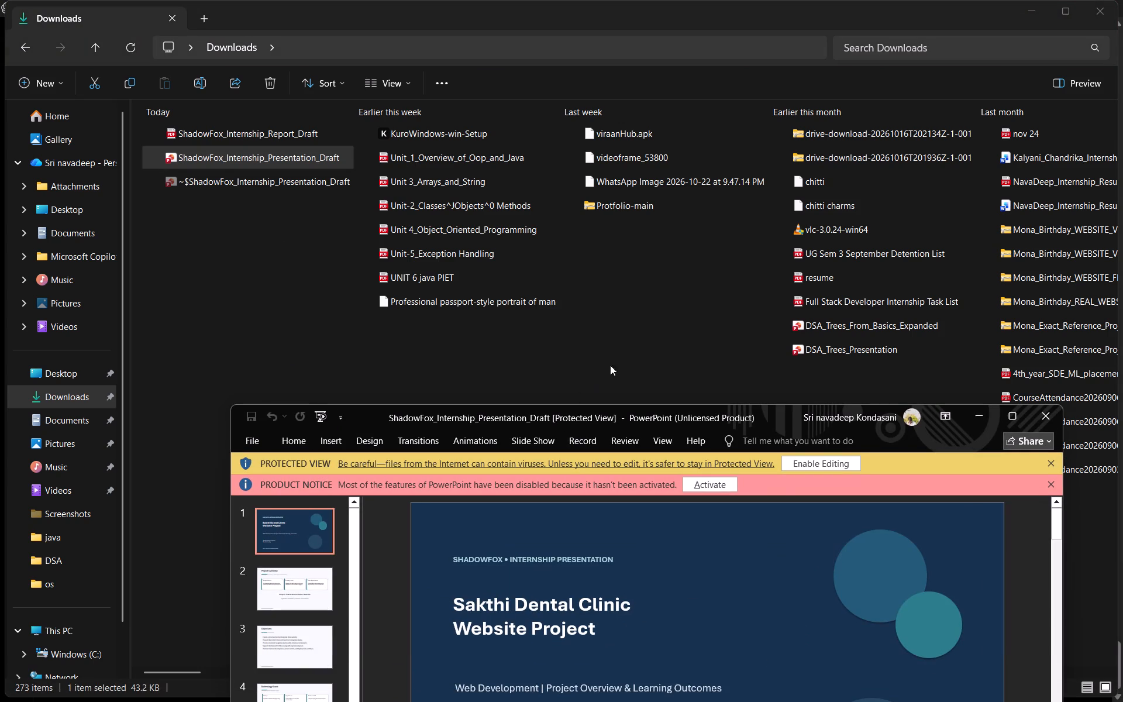
Reopen ShadowFox_Internship_Presentation_Draft from the Downloads folder for a look, and minimize its window.
double_click(615, 359)
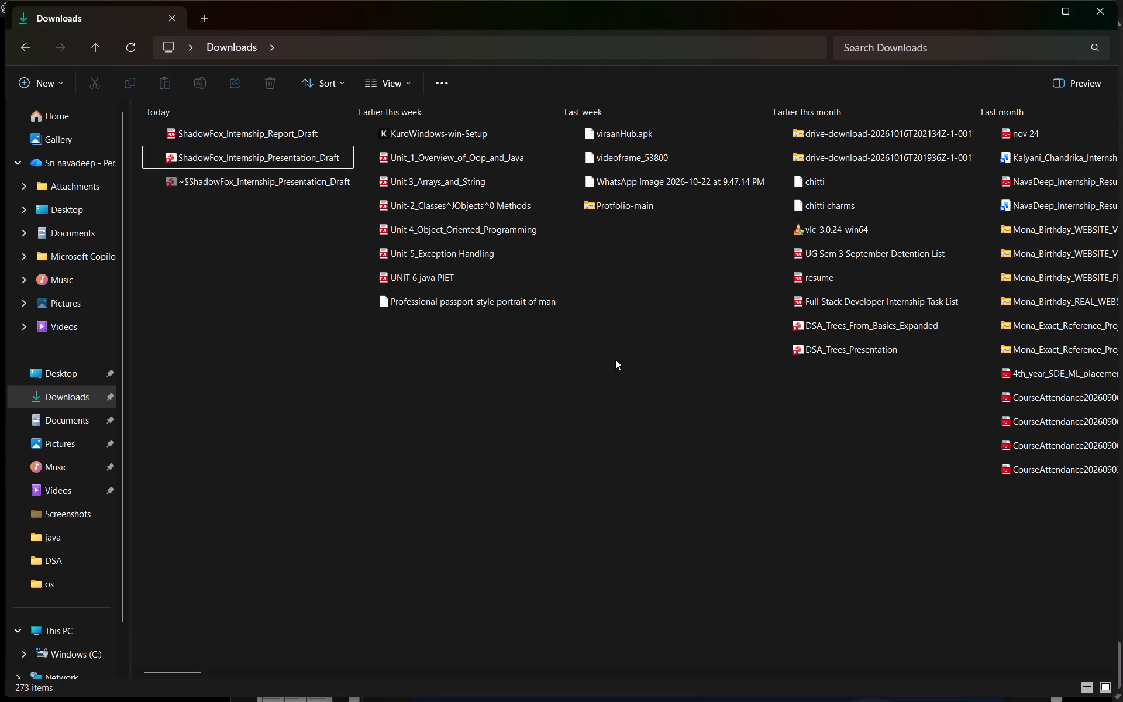
double_click(257, 154)
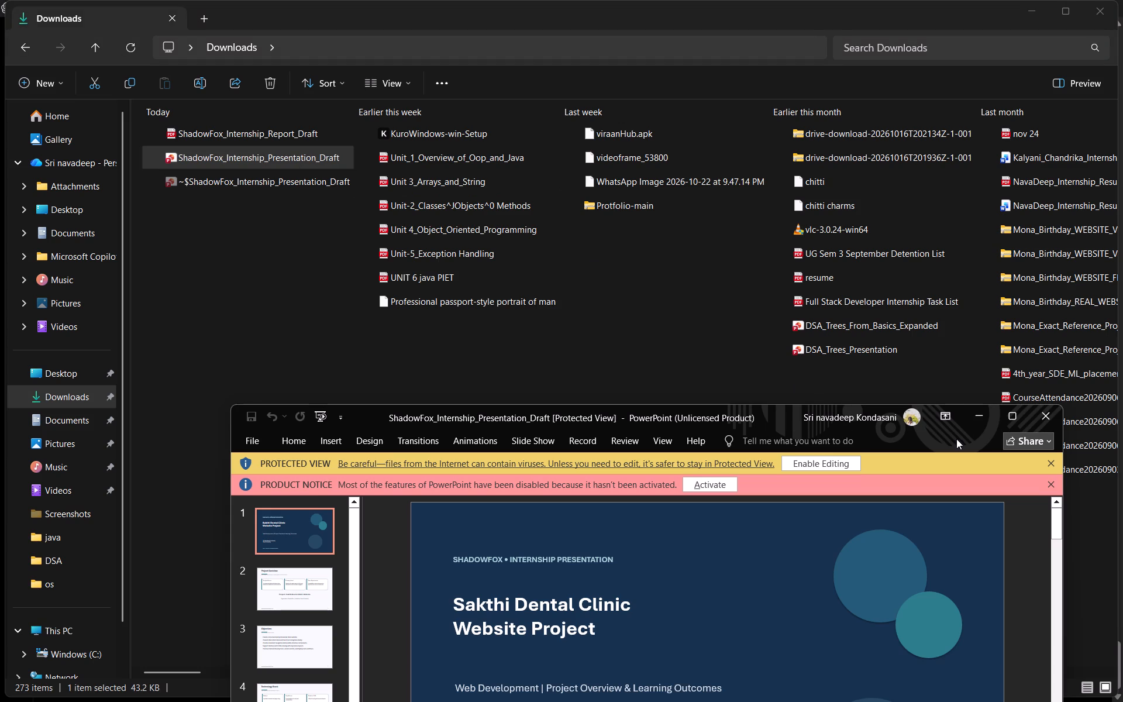
click(973, 418)
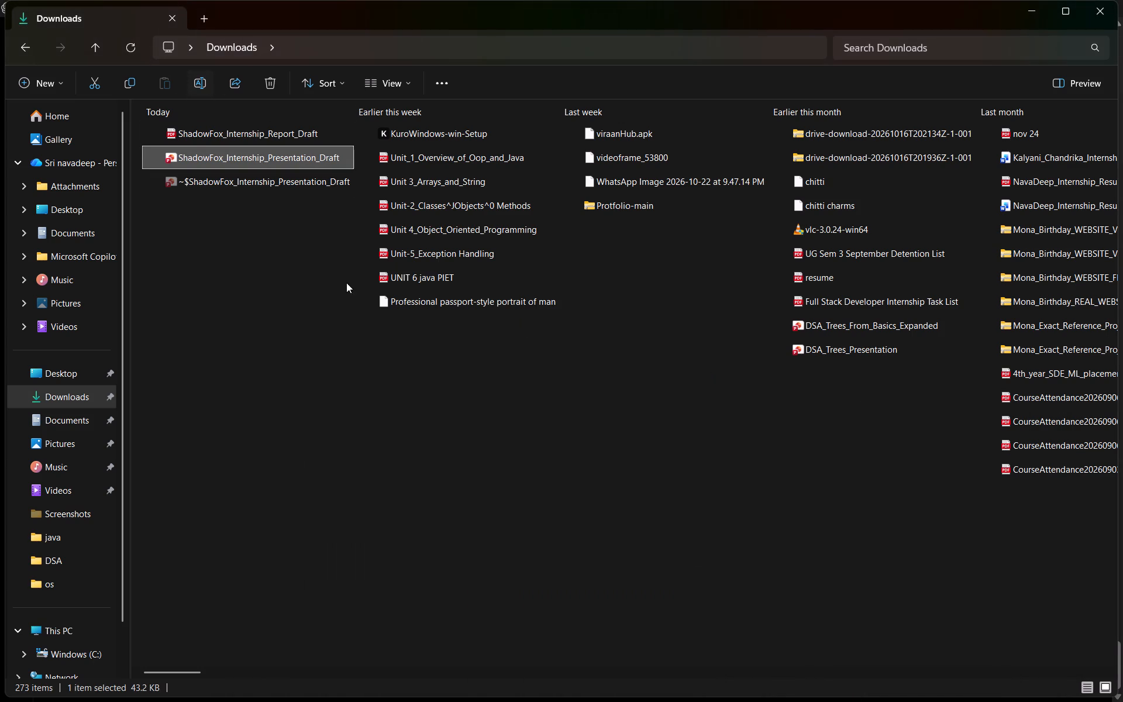
Switch to the submission form in Chrome and upload ShadowFox_Internship_Presentation_Draft from Downloads under "Upload your PPT".
click(731, 674)
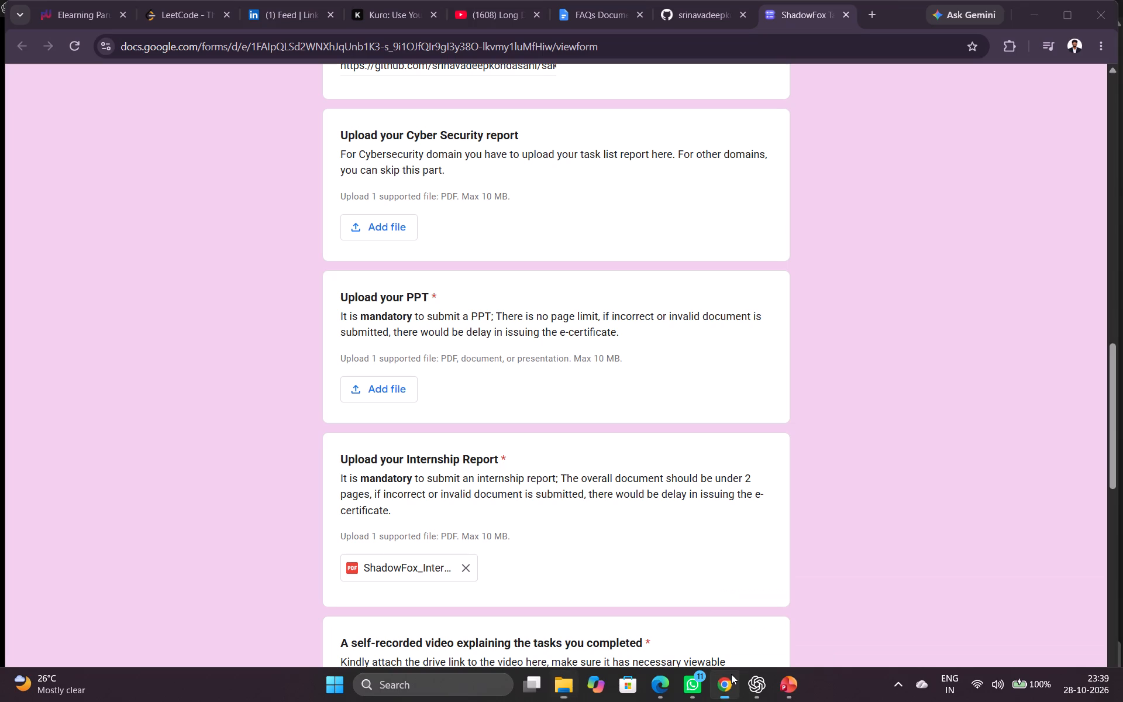
click(385, 394)
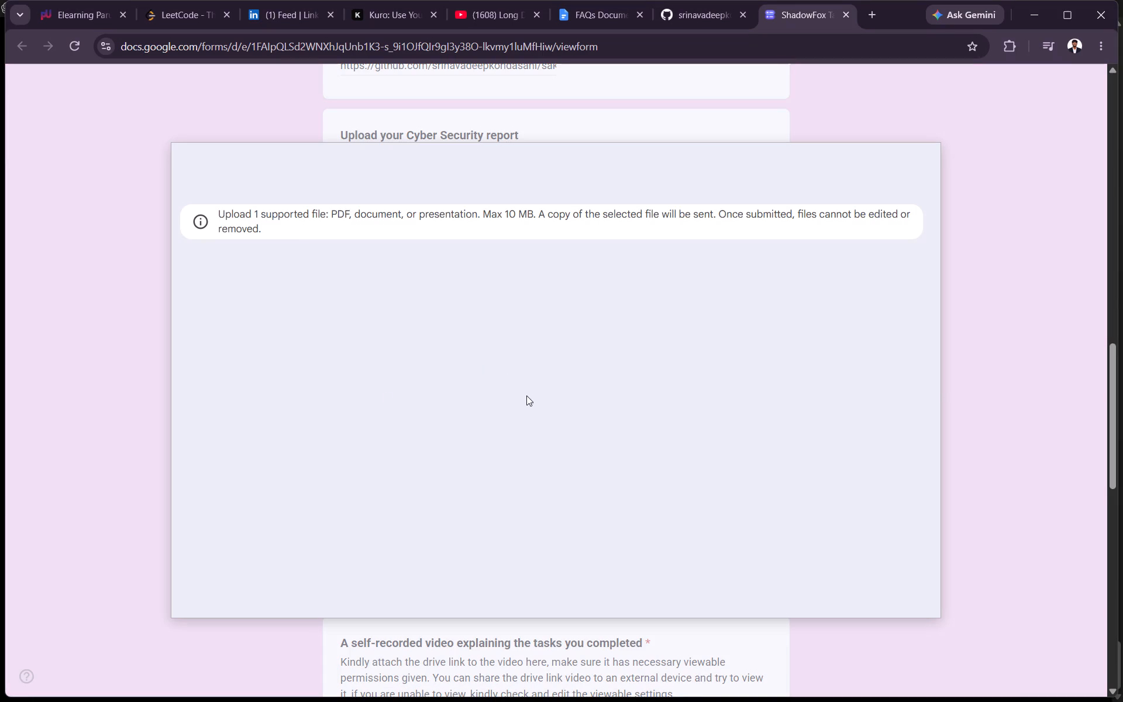
click(540, 480)
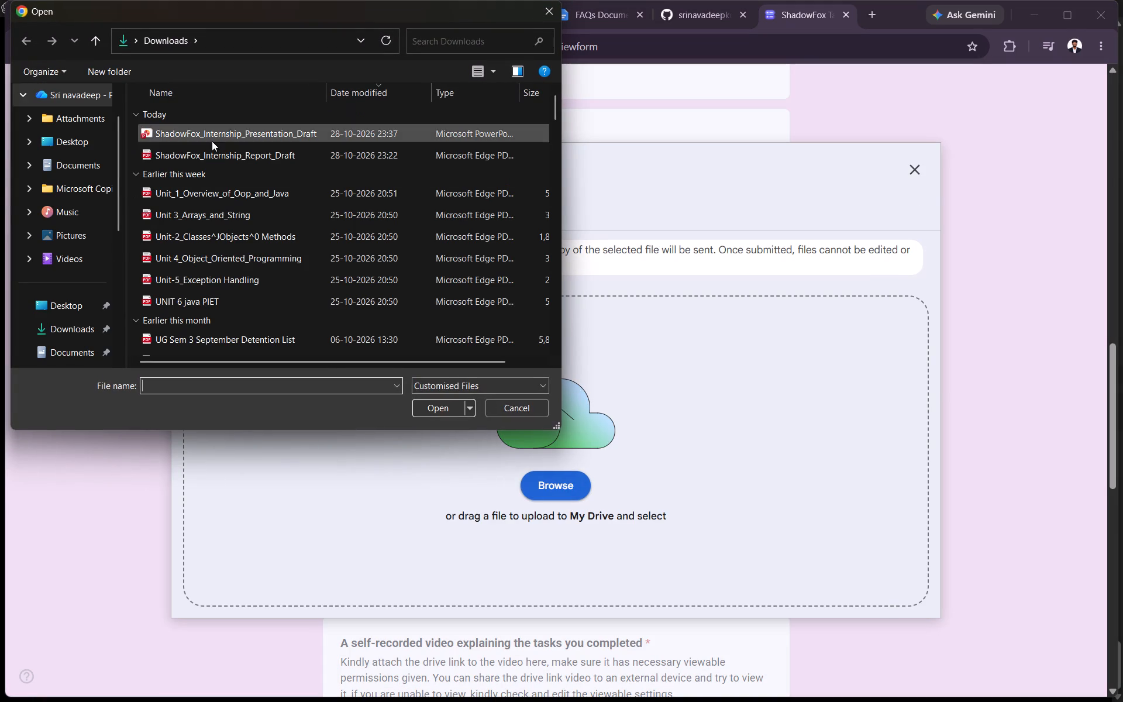
click(285, 137)
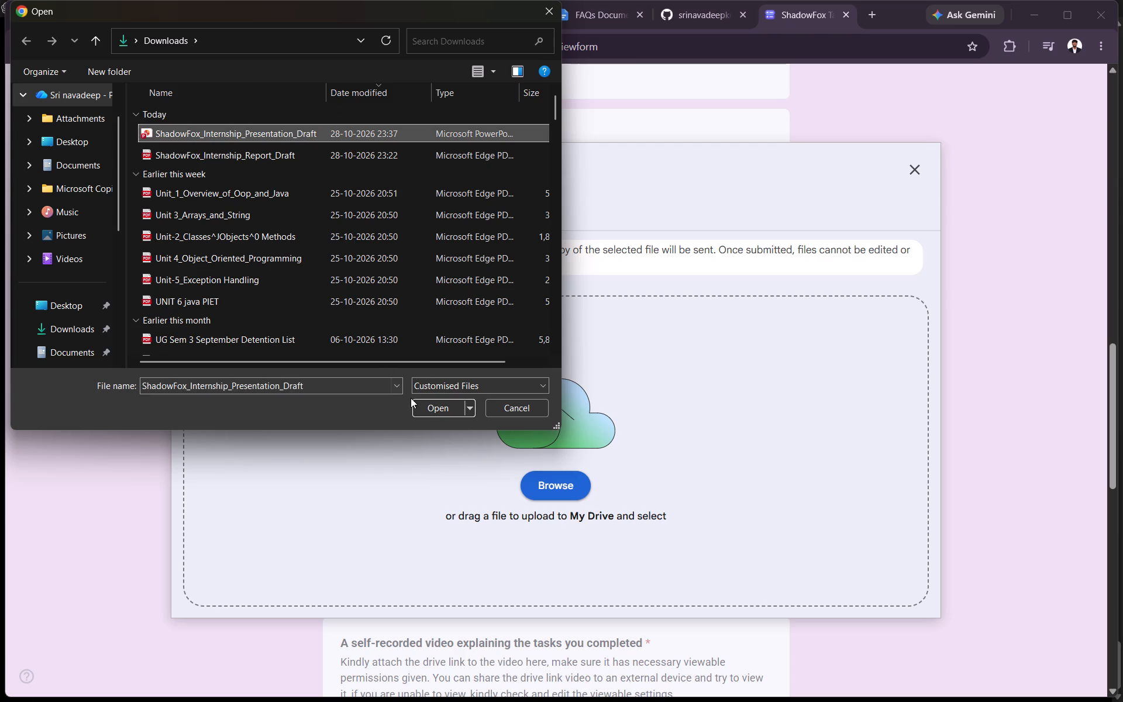
click(422, 404)
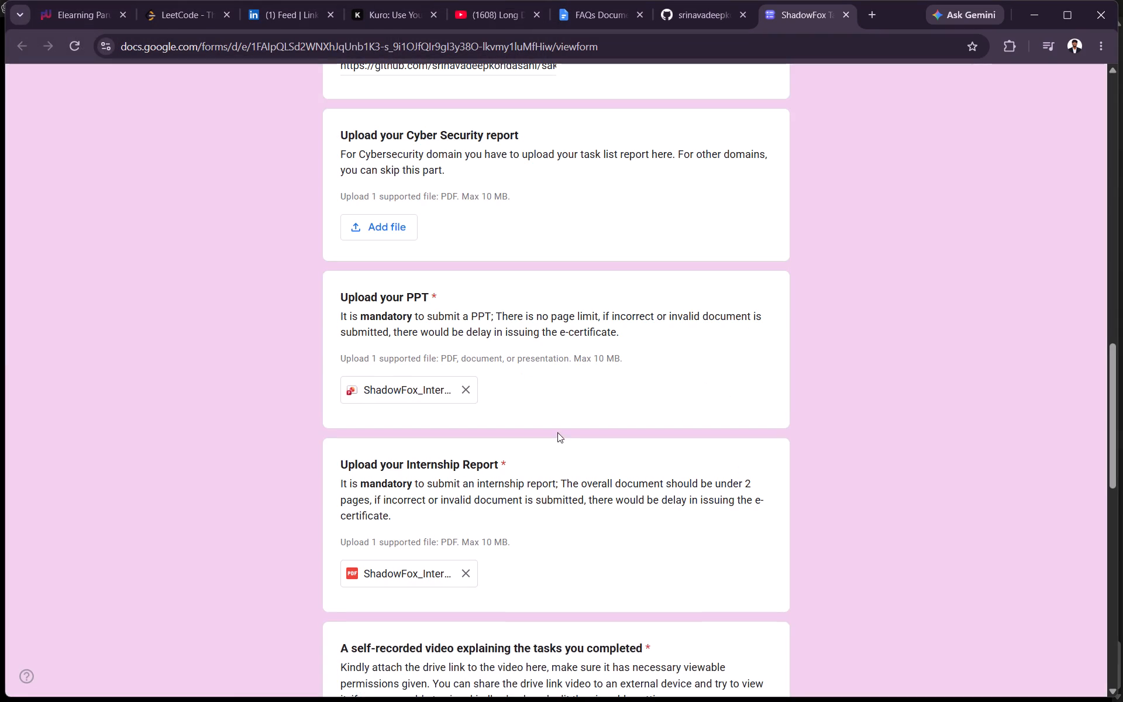
scroll(633, 419, down, 4)
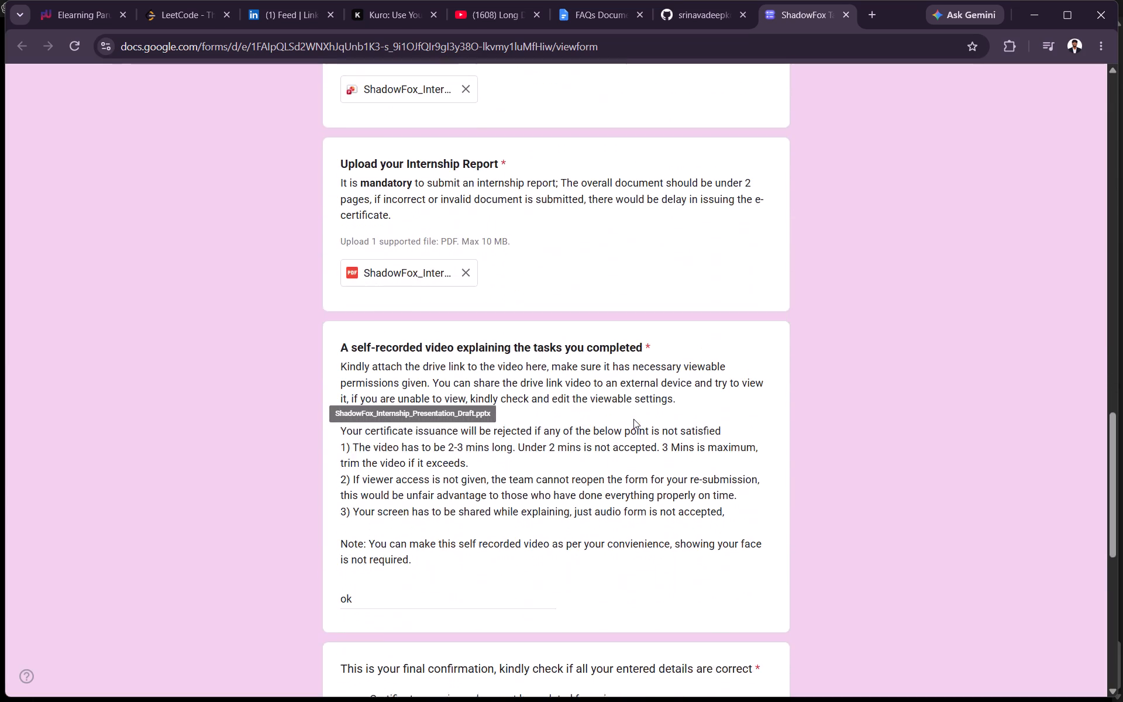
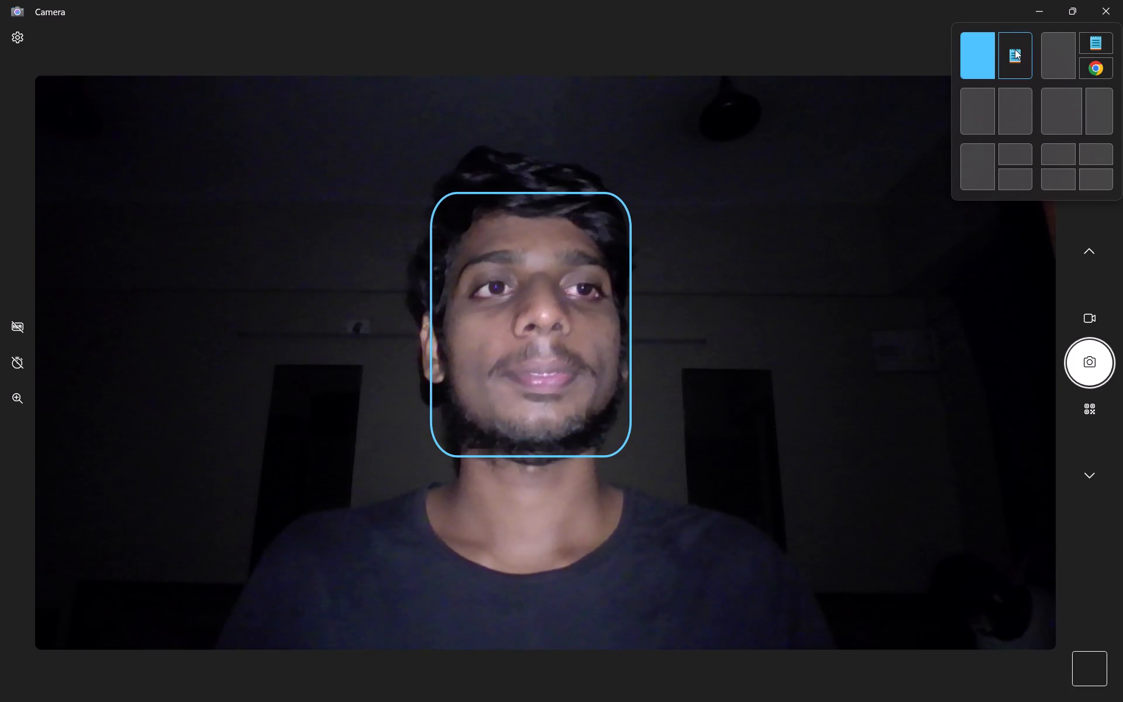
click(1015, 49)
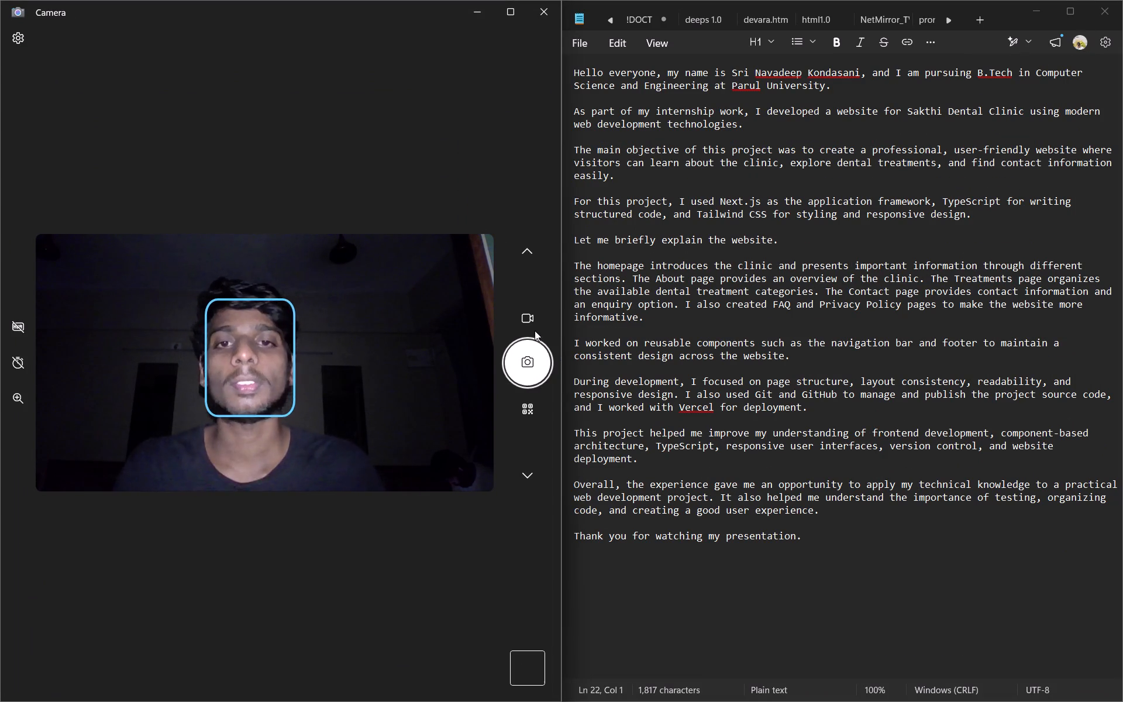
Switch the Camera app to video mode and start recording the explanation video.
click(528, 314)
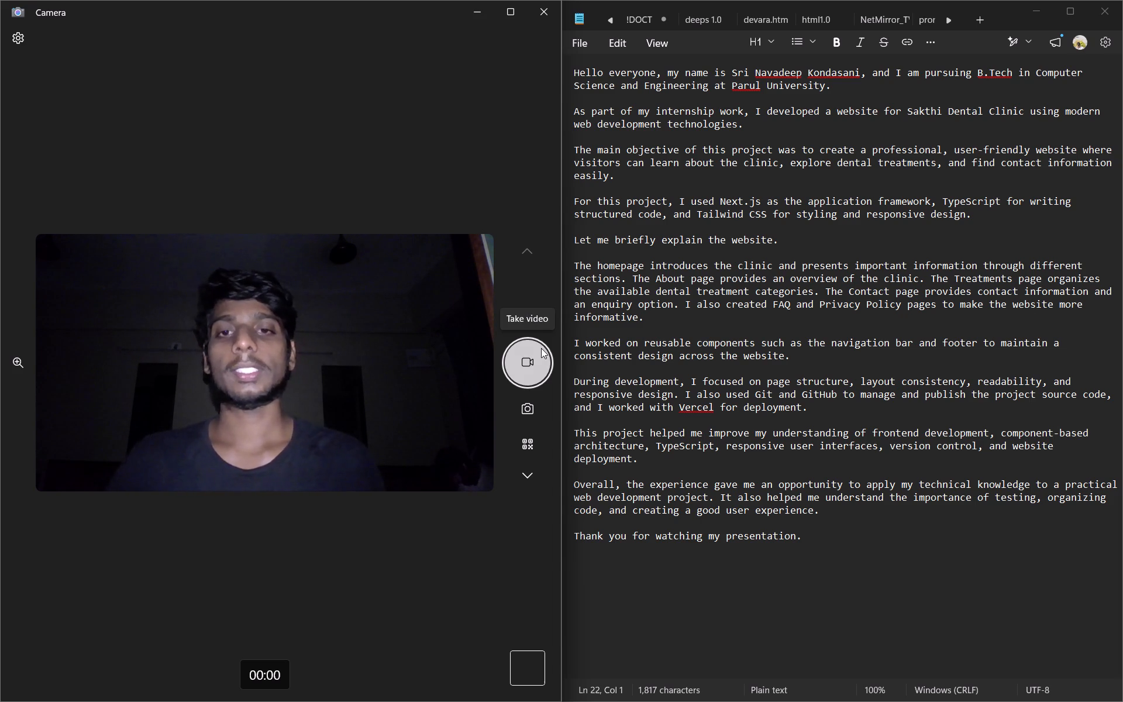
click(531, 366)
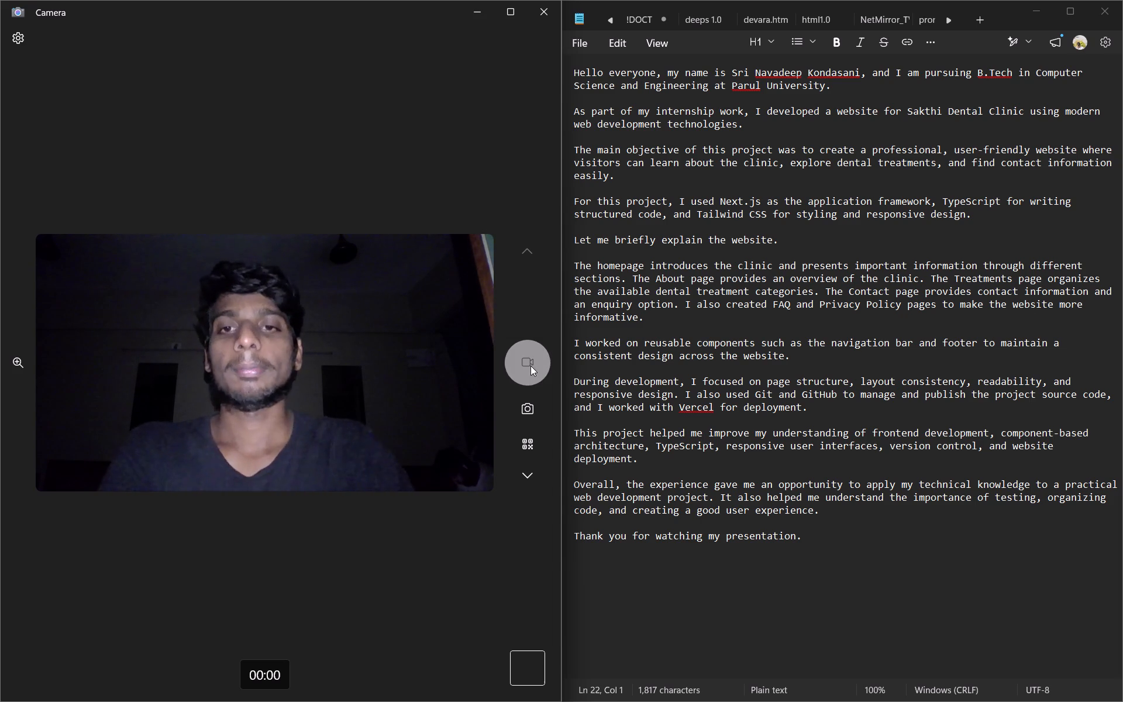
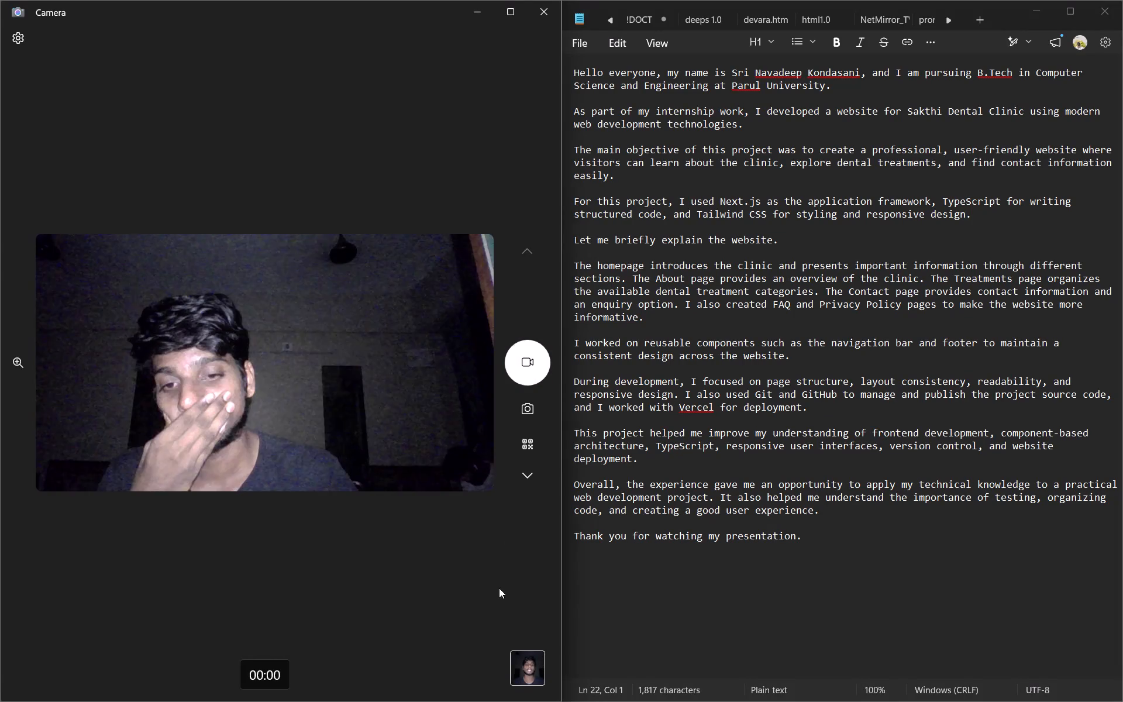
Play back the recorded explanation video in the Camera app to review it, and return to the camera view.
click(529, 661)
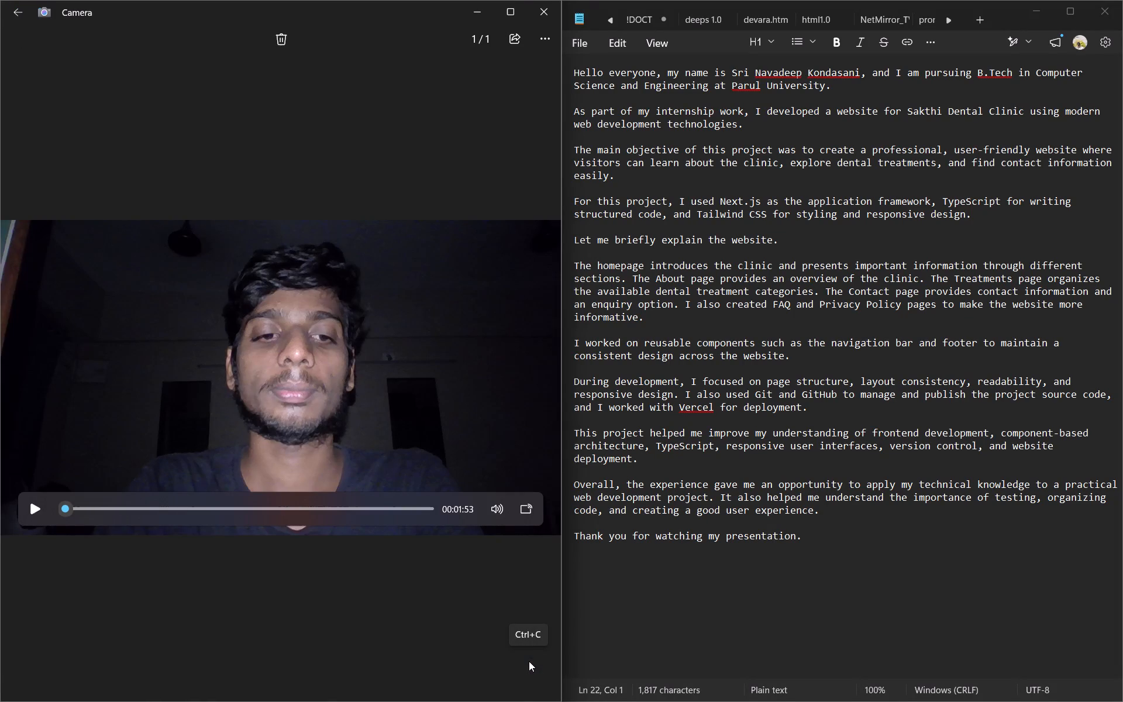
click(33, 514)
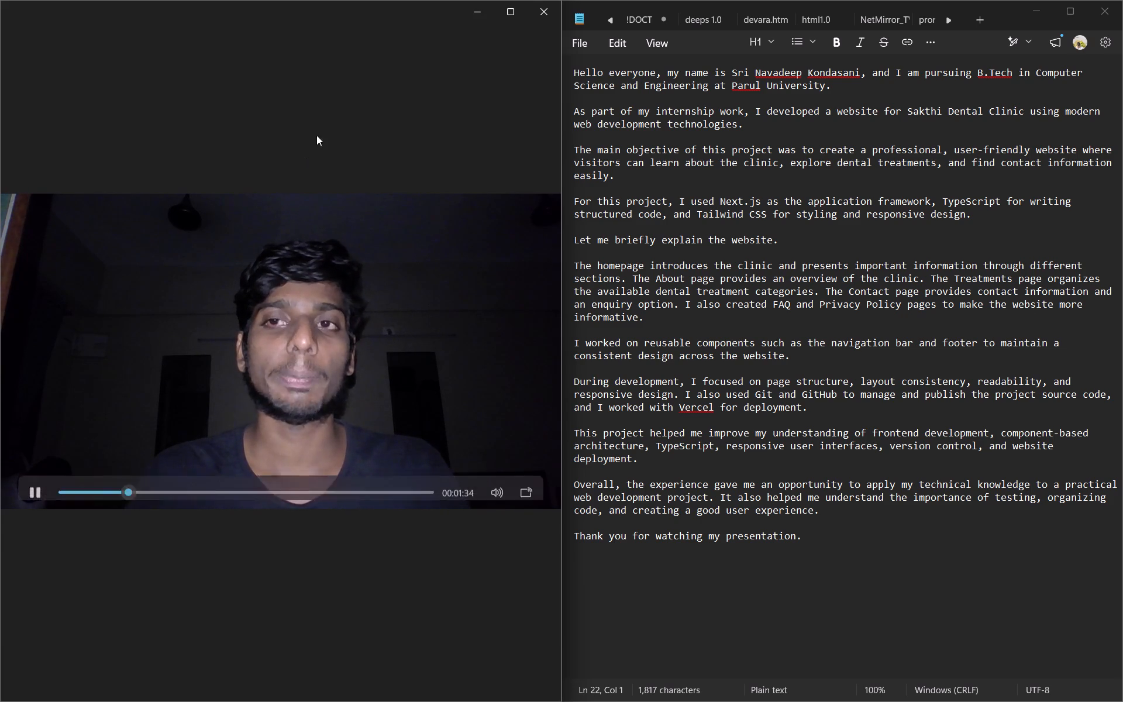
click(492, 77)
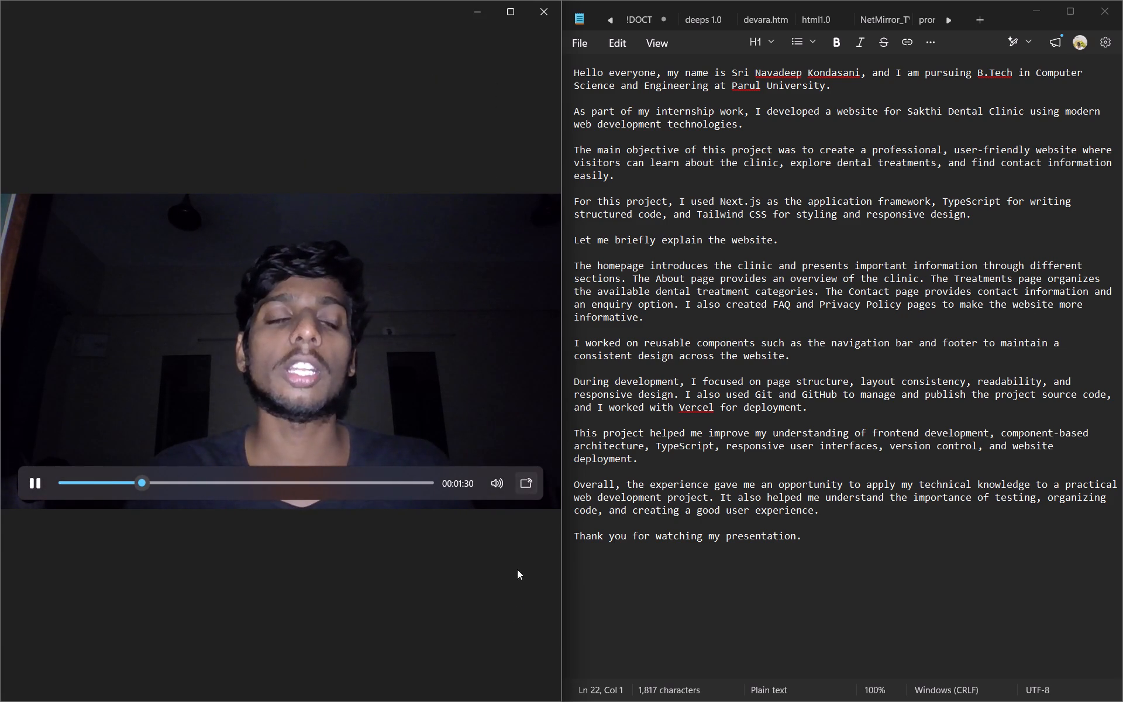
click(515, 613)
key(Escape)
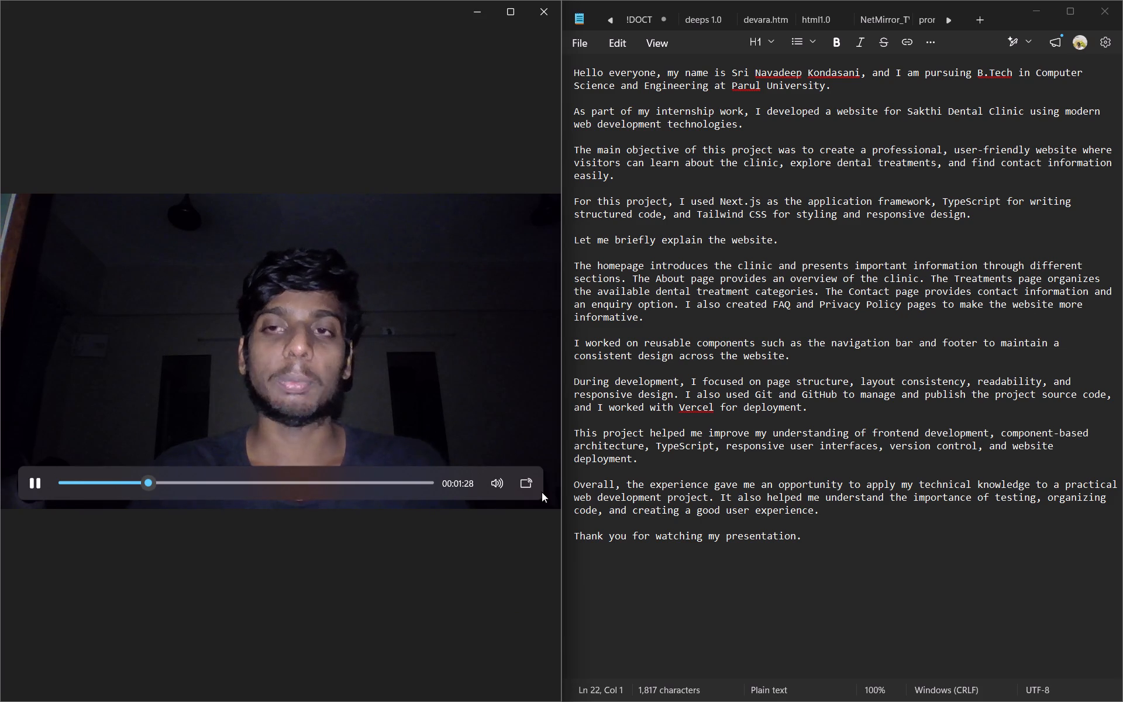
click(518, 478)
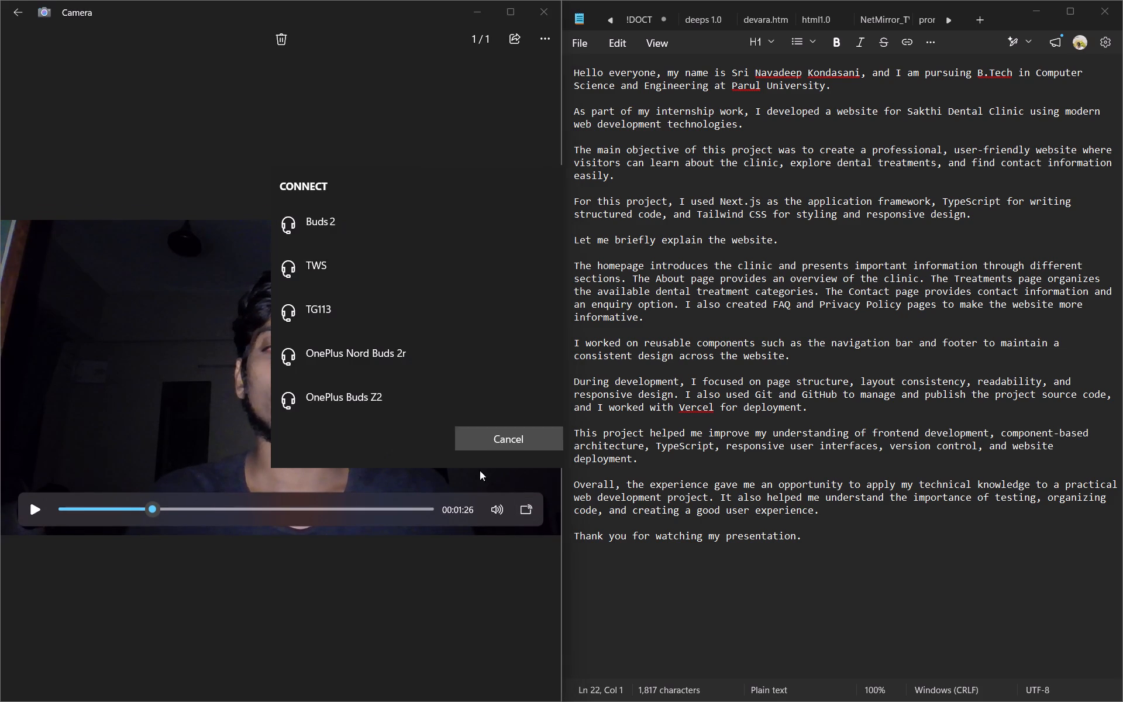
click(16, 12)
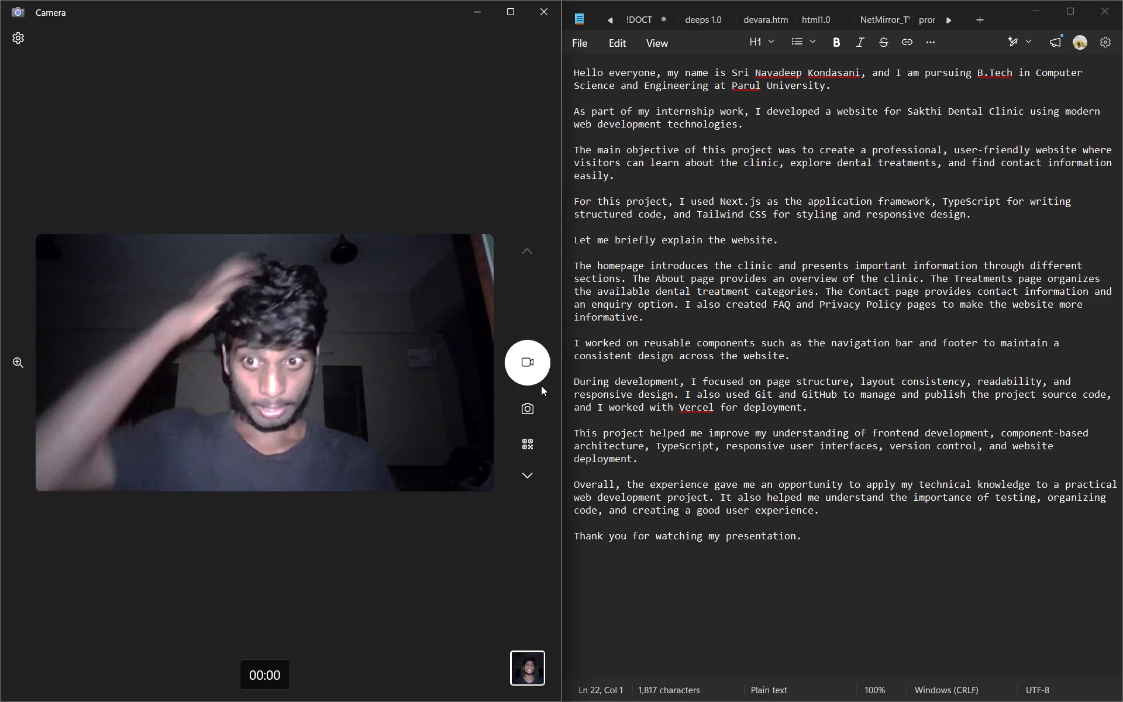
Start recording a new take of the explanation video.
click(537, 368)
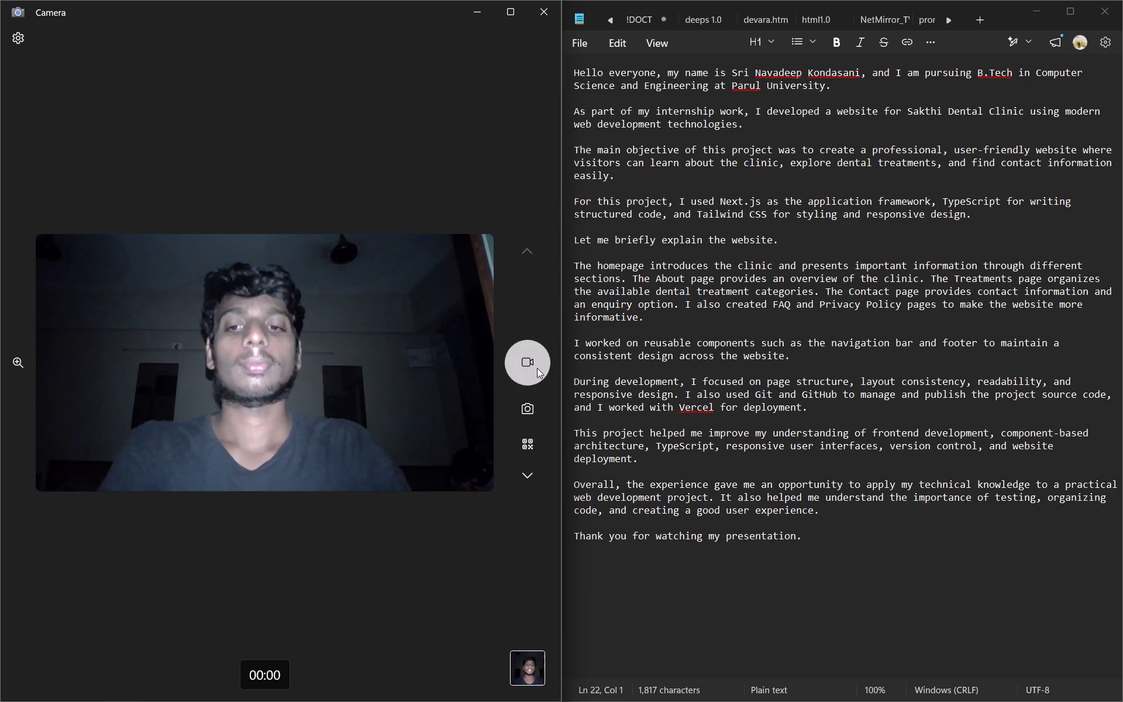
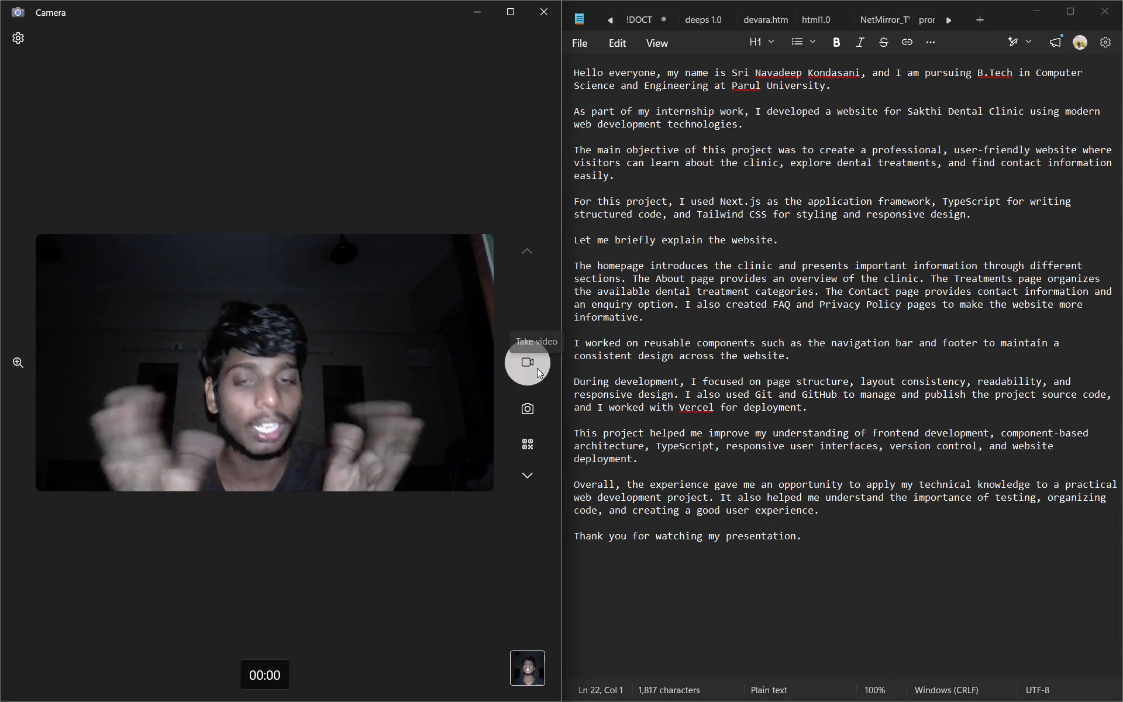
Play back the newest take of the explanation video to review it, and return to the camera view.
click(526, 655)
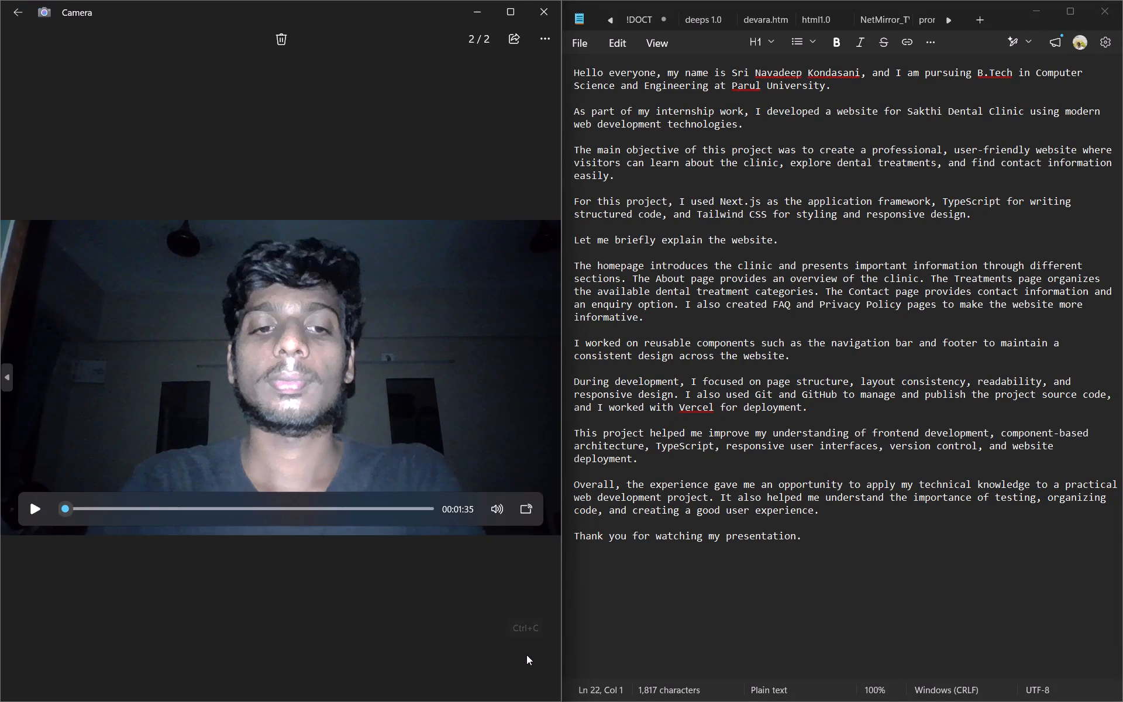
click(36, 507)
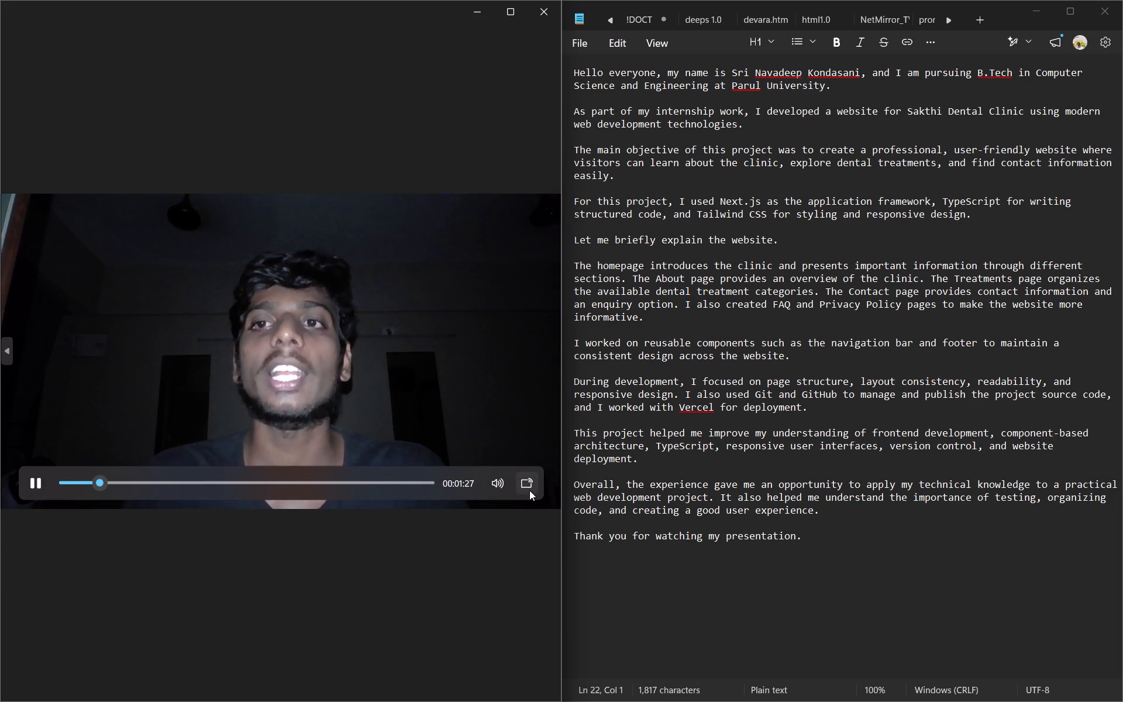
click(529, 490)
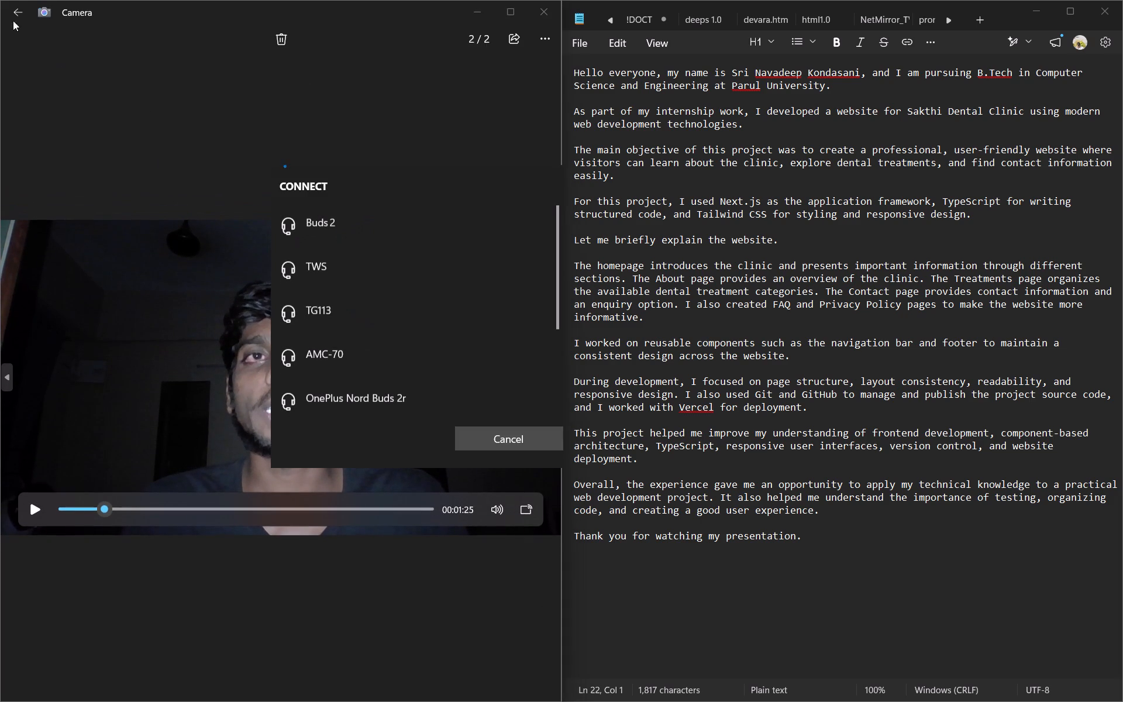
click(18, 11)
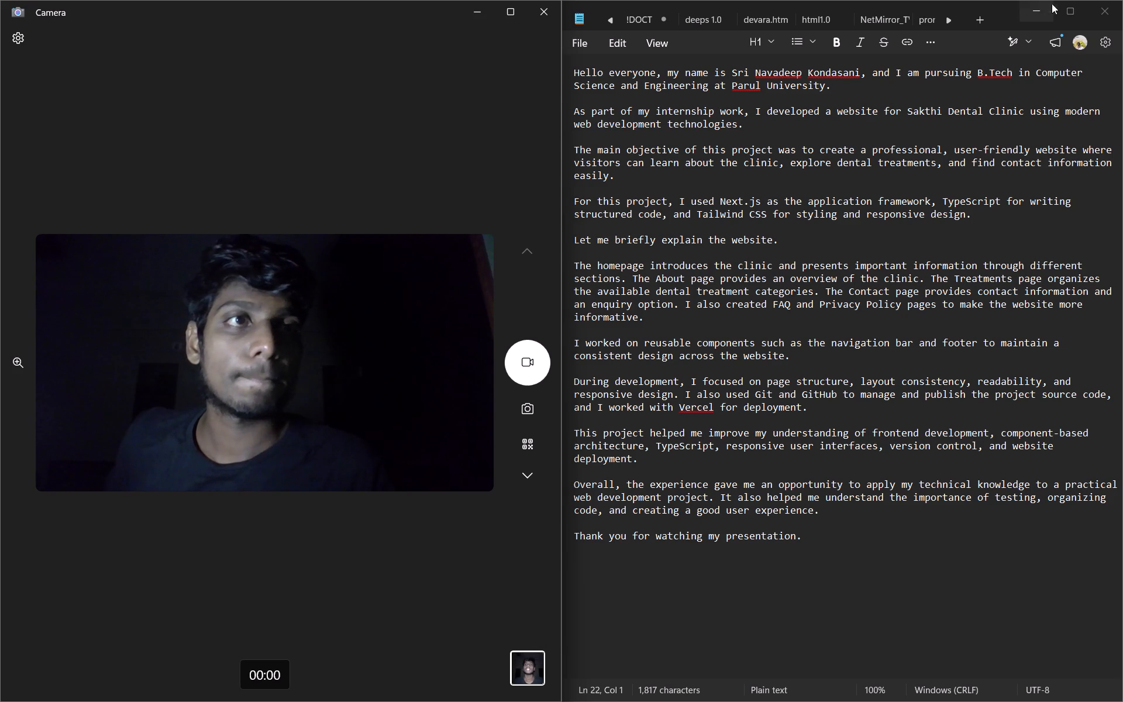
Close the Notepad window holding the script and maximize the Camera window.
click(1108, 8)
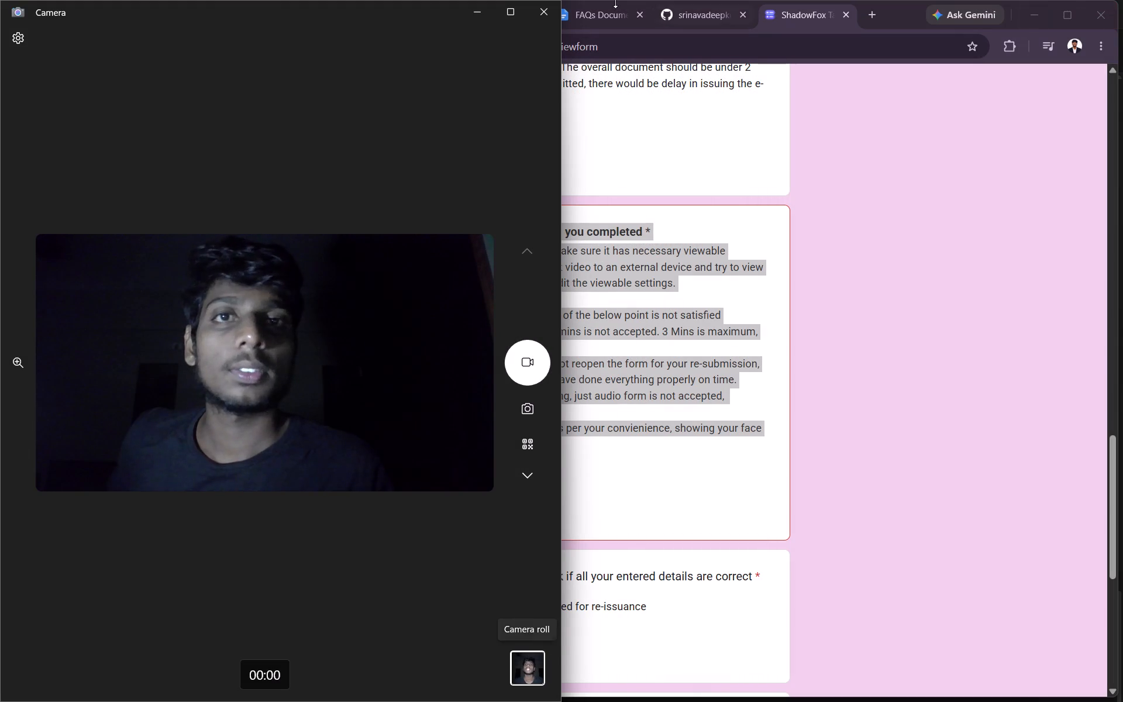
click(510, 9)
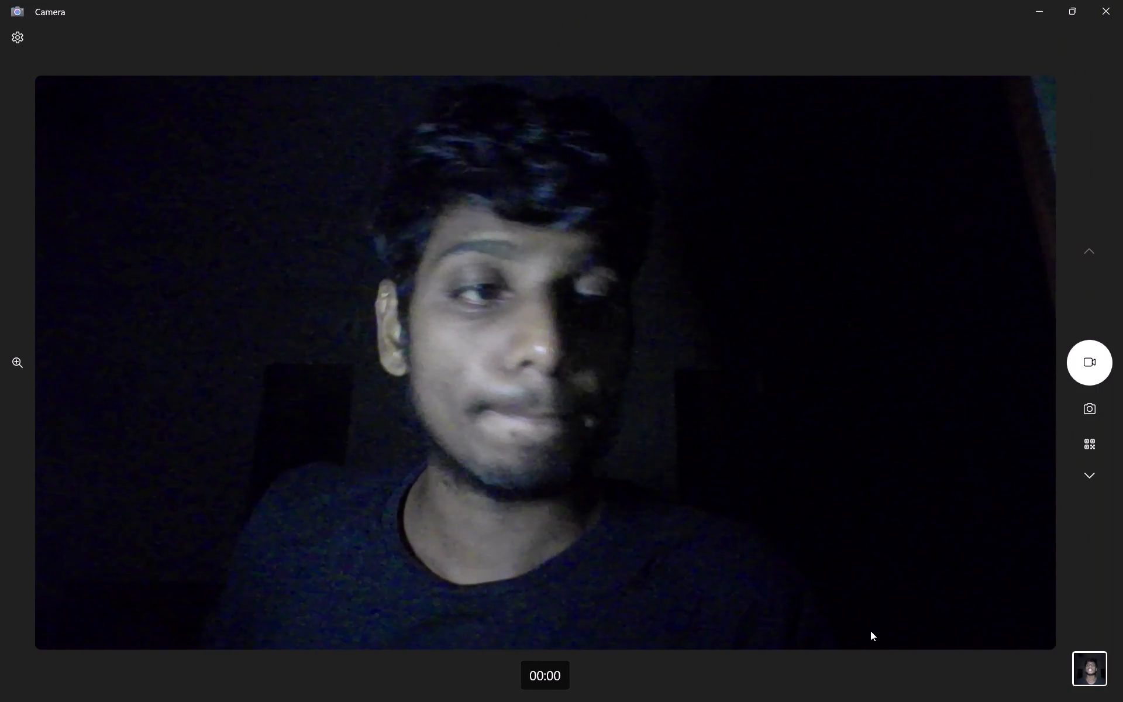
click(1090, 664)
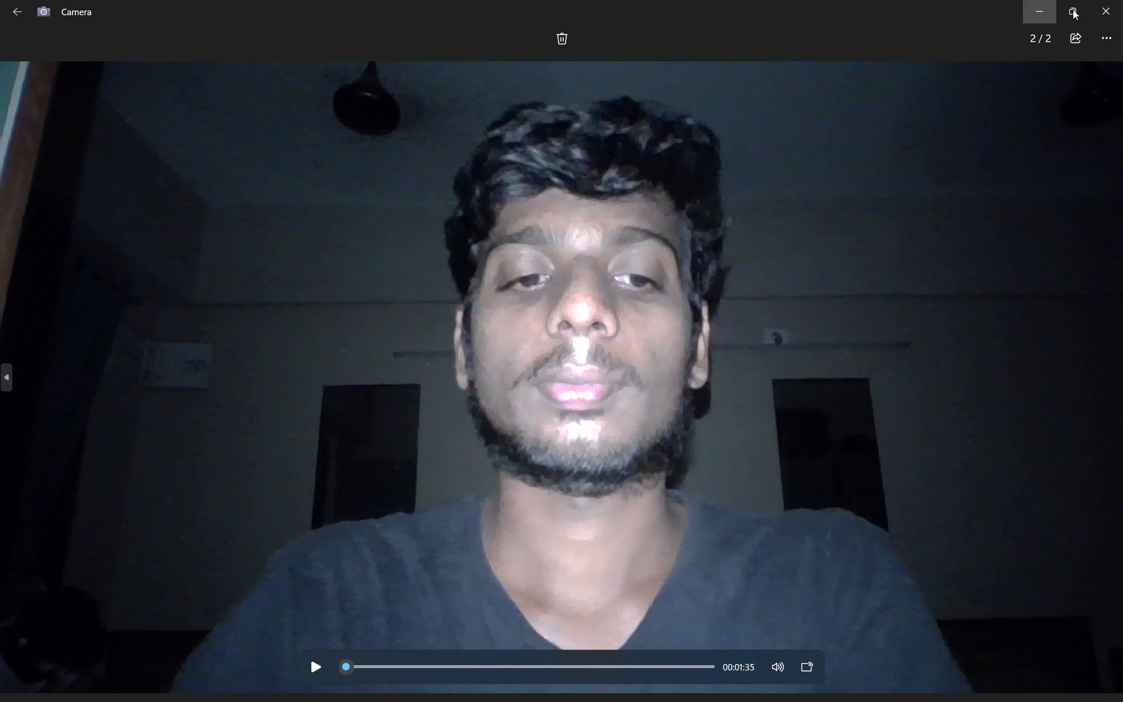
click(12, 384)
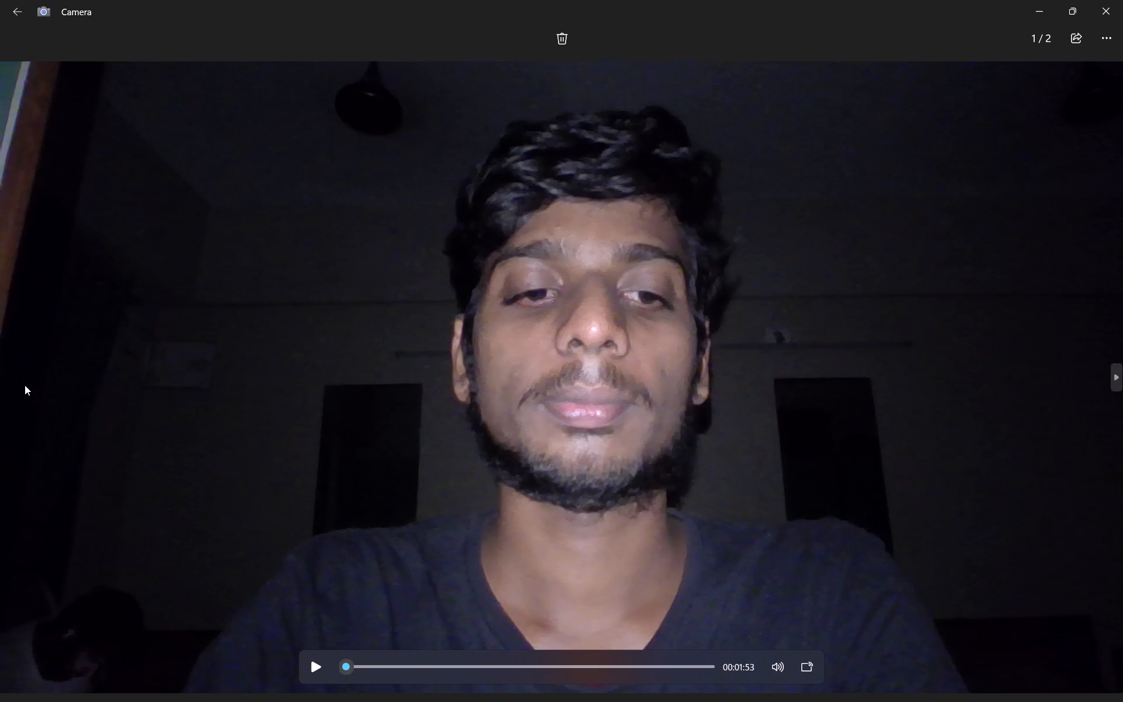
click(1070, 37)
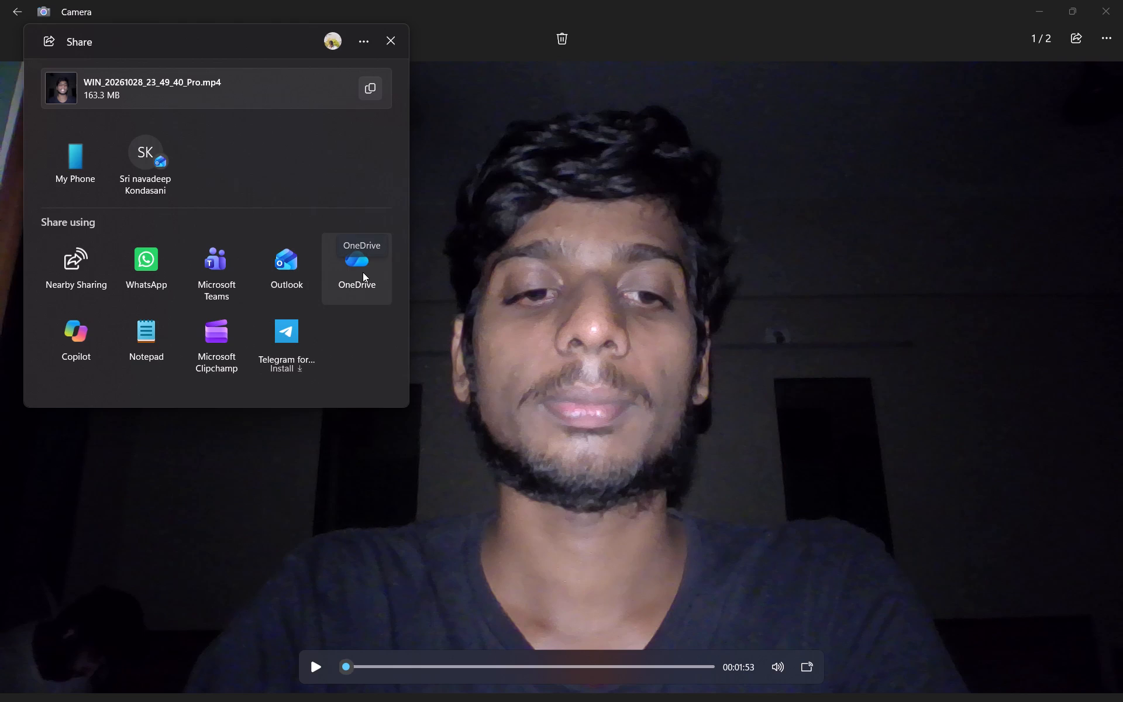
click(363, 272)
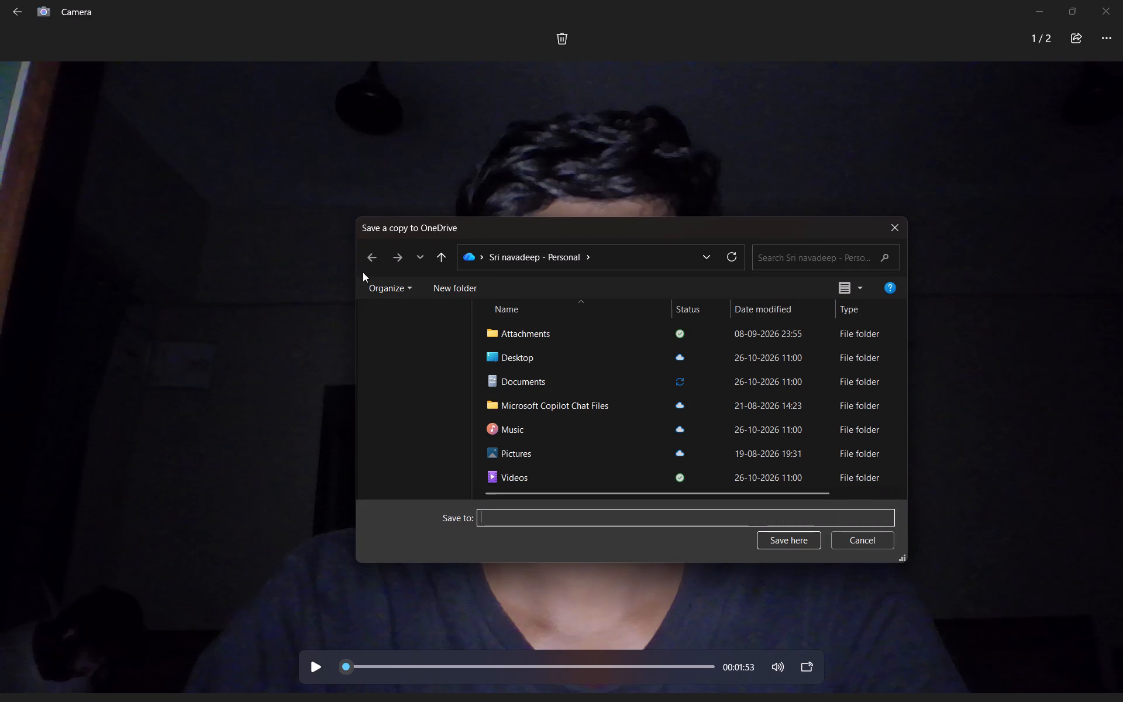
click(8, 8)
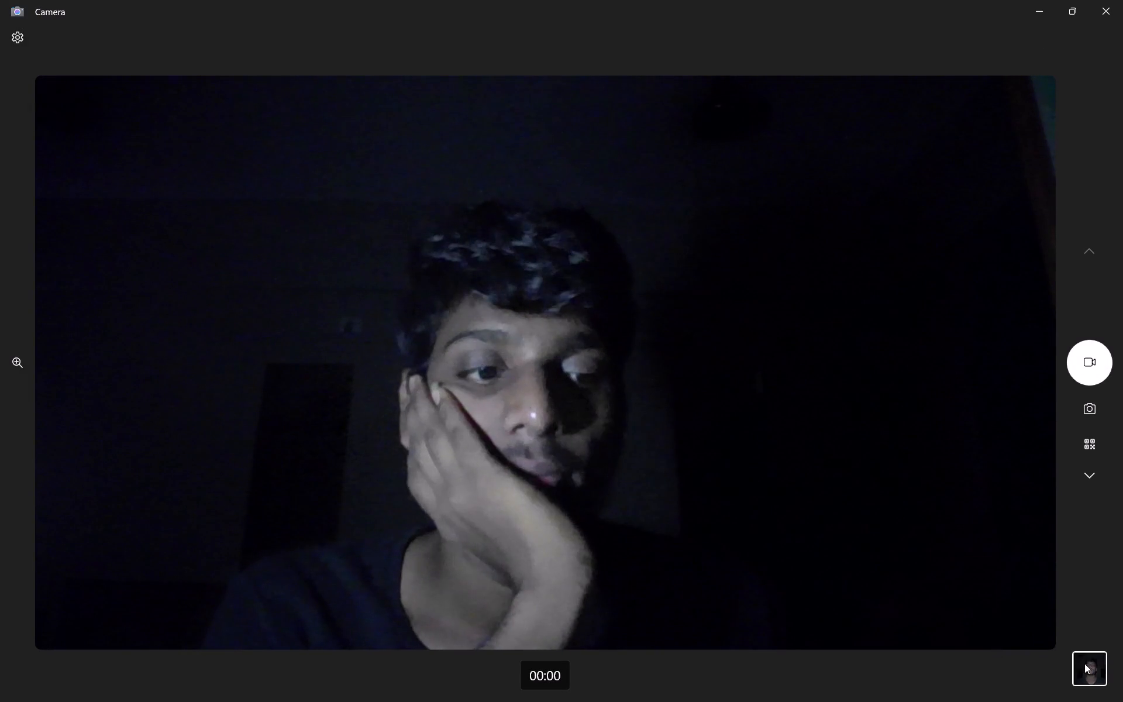
Open the earlier of the two recorded takes, 1:53 long, and copy its file path.
click(1088, 666)
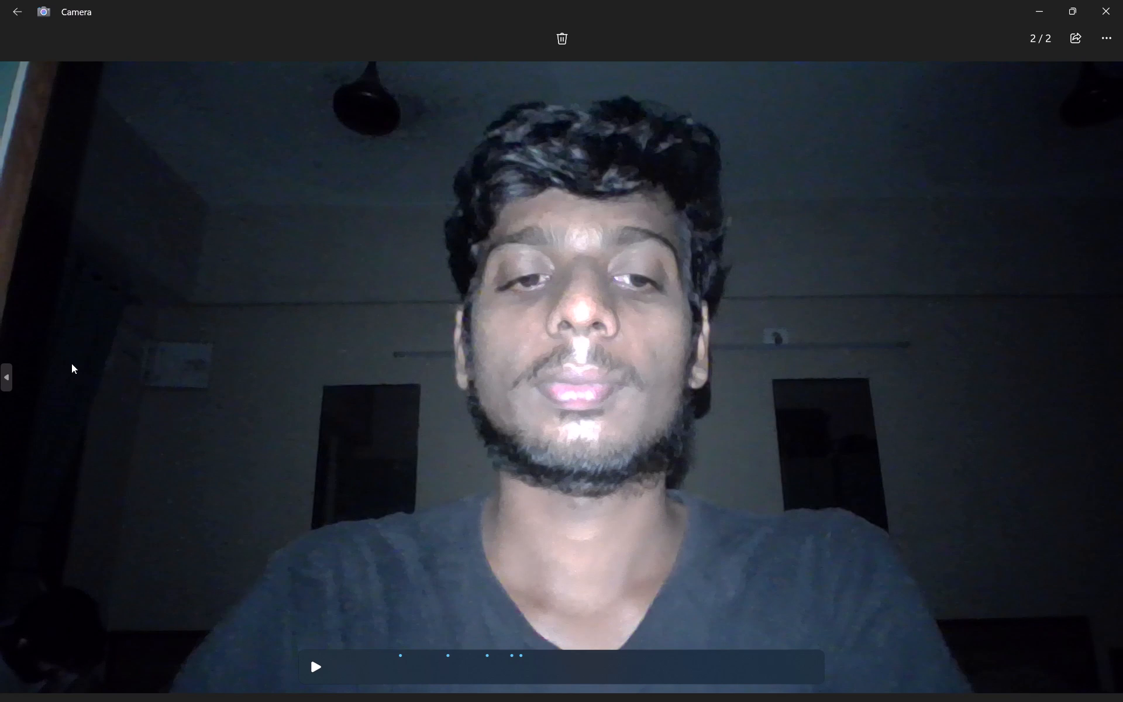
click(4, 370)
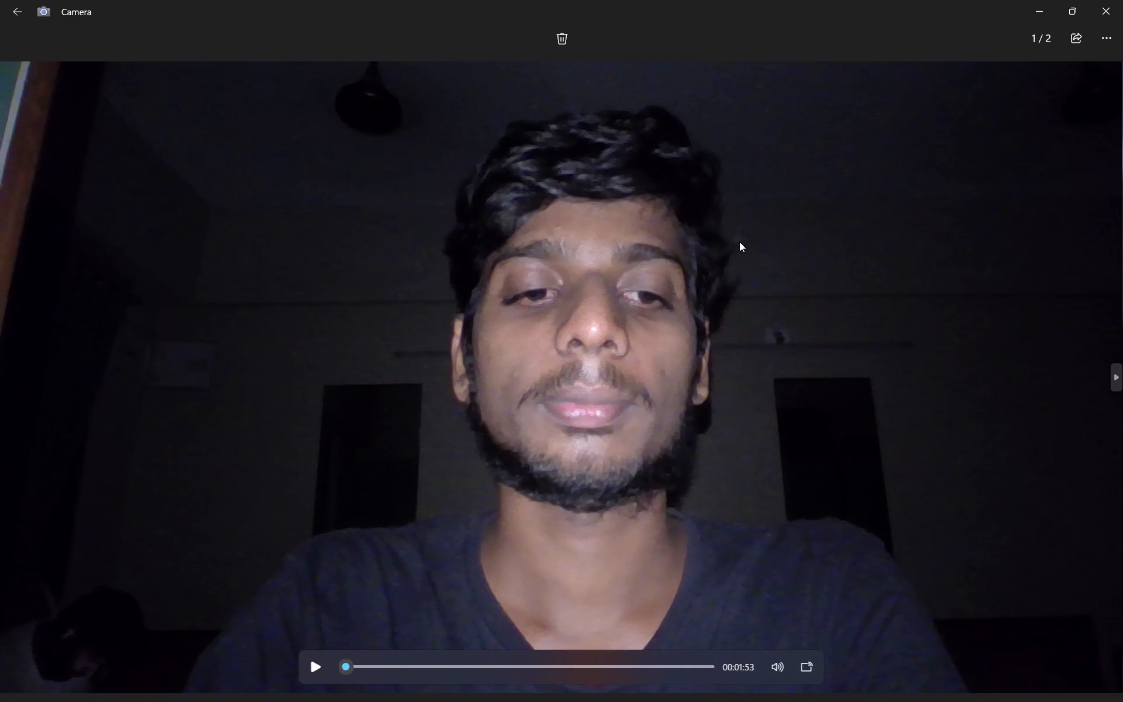
click(1100, 36)
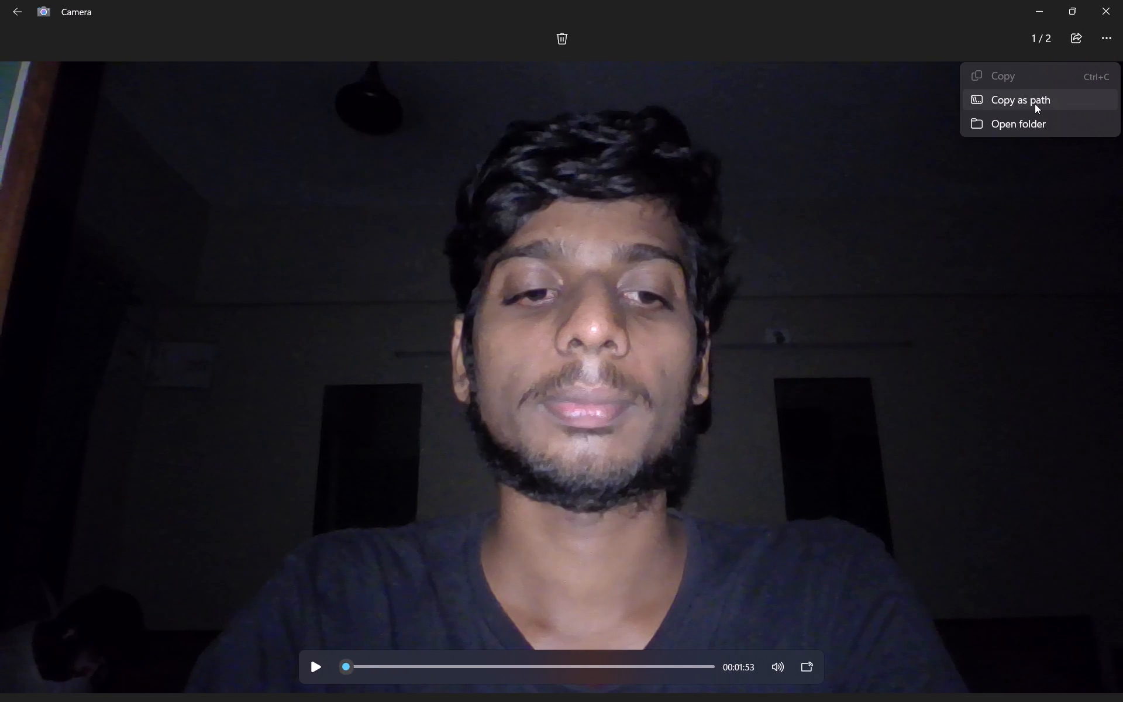
click(1035, 104)
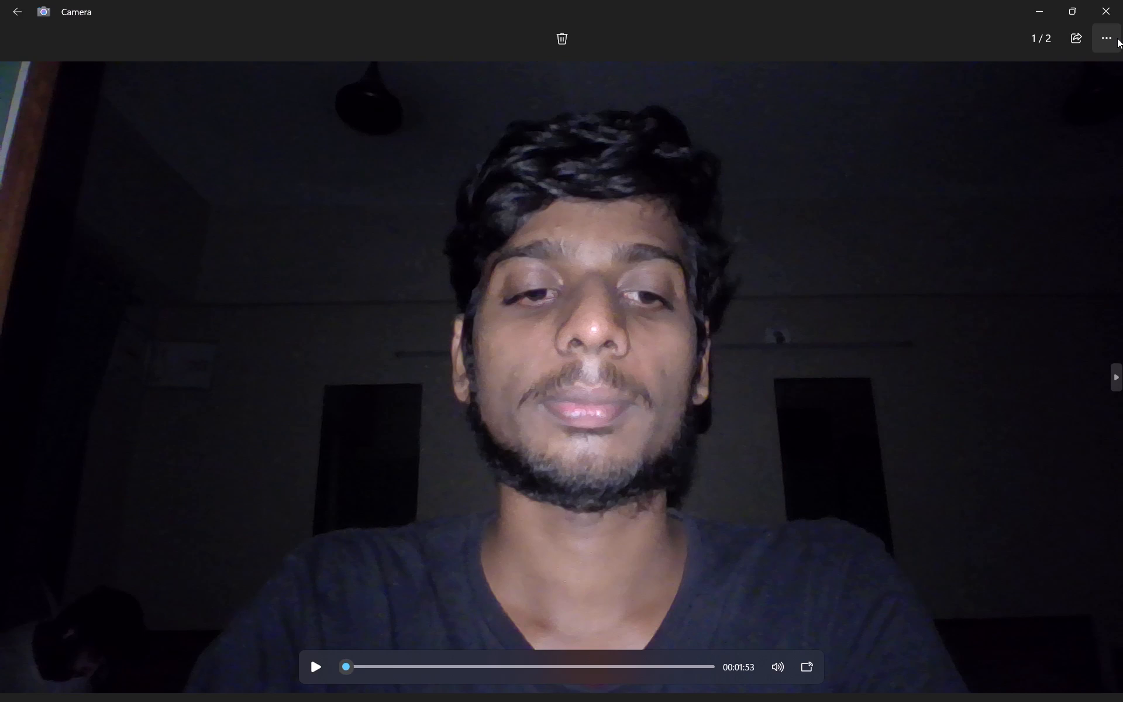
Copy the earlier take's video file from its sharing options and start sharing it through WhatsApp.
click(1066, 42)
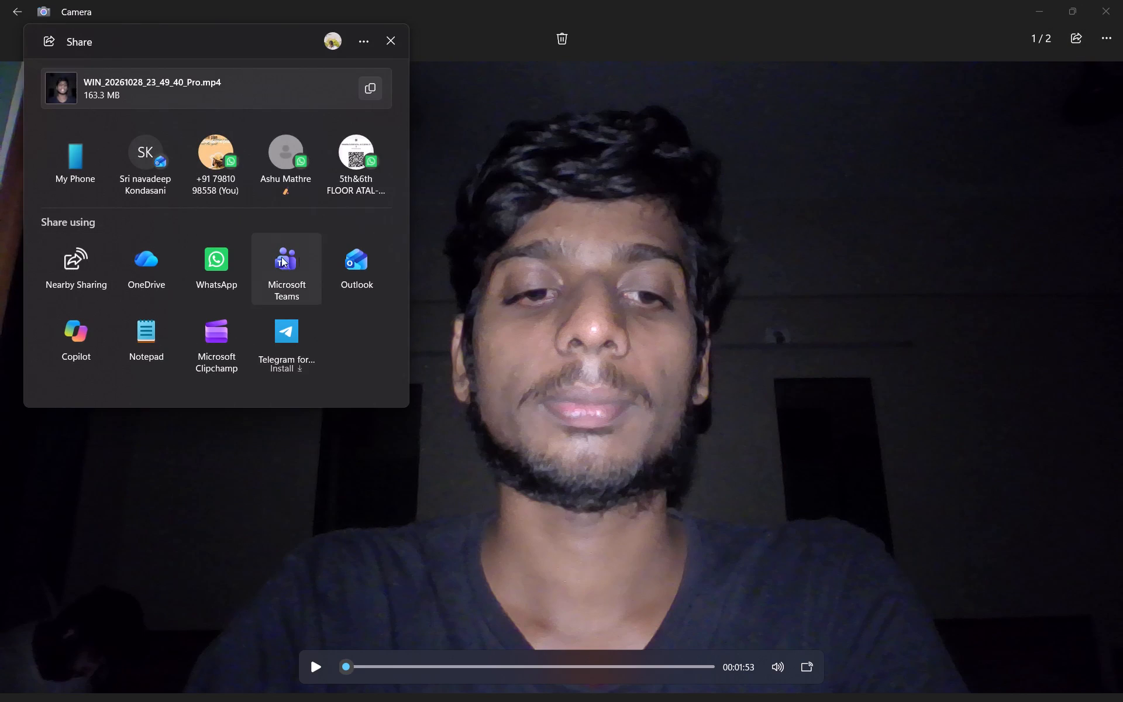
scroll(204, 325, down, 3)
click(376, 83)
click(1028, 6)
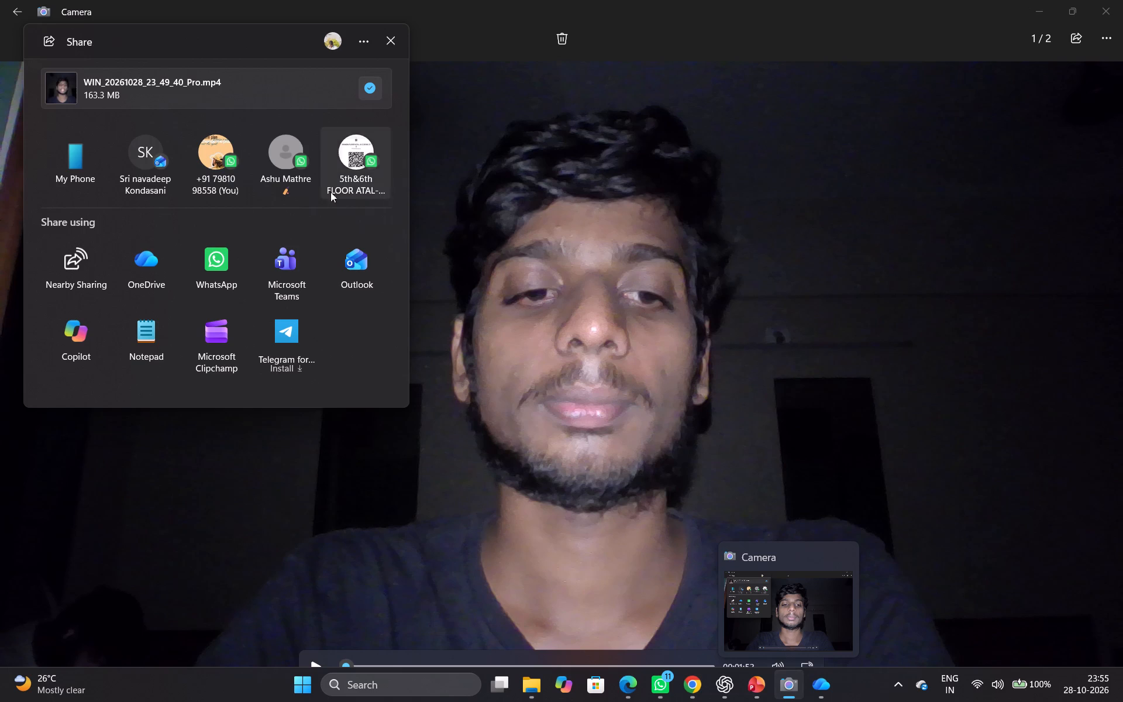
click(228, 278)
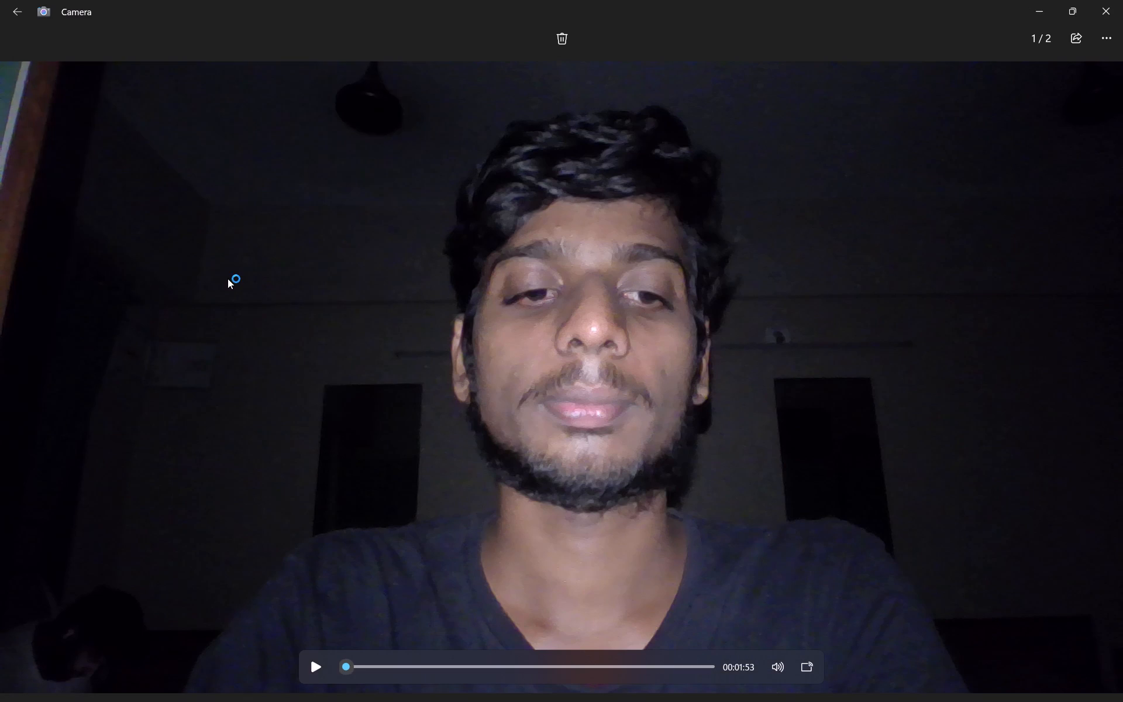
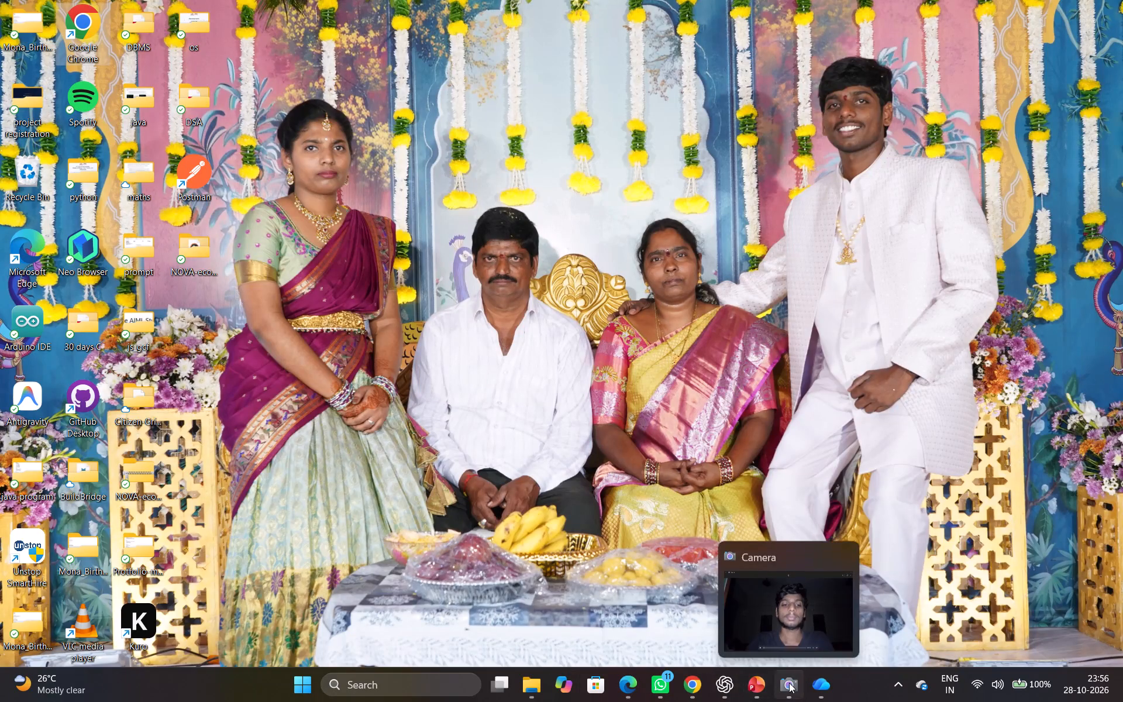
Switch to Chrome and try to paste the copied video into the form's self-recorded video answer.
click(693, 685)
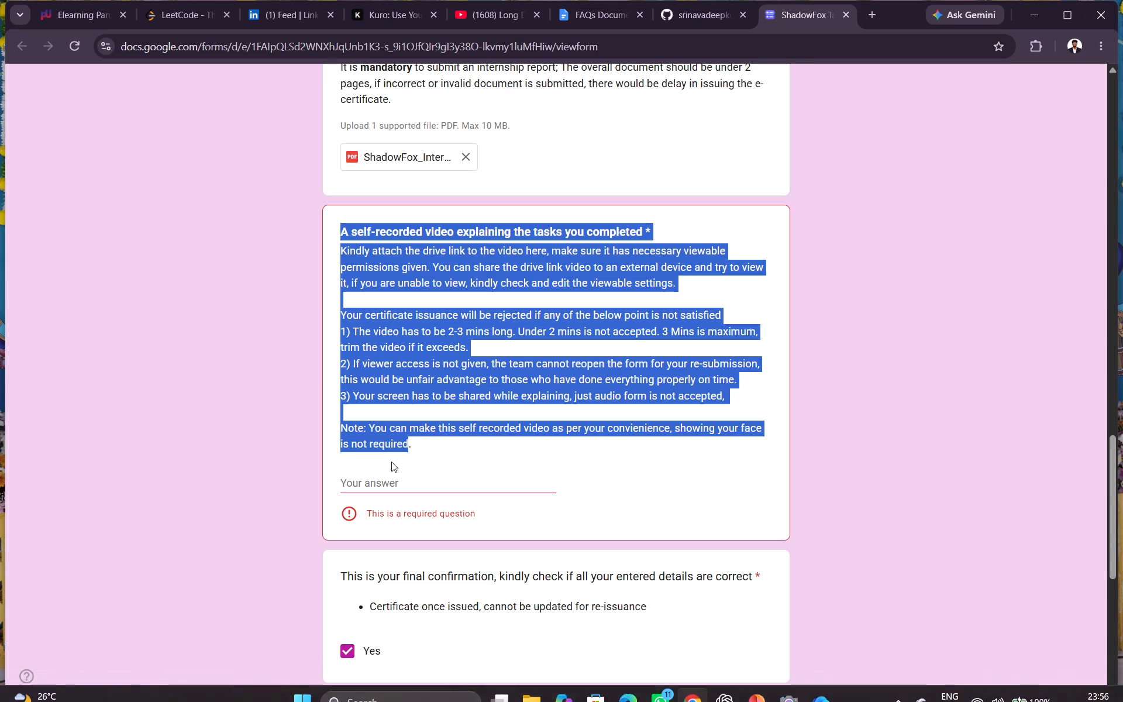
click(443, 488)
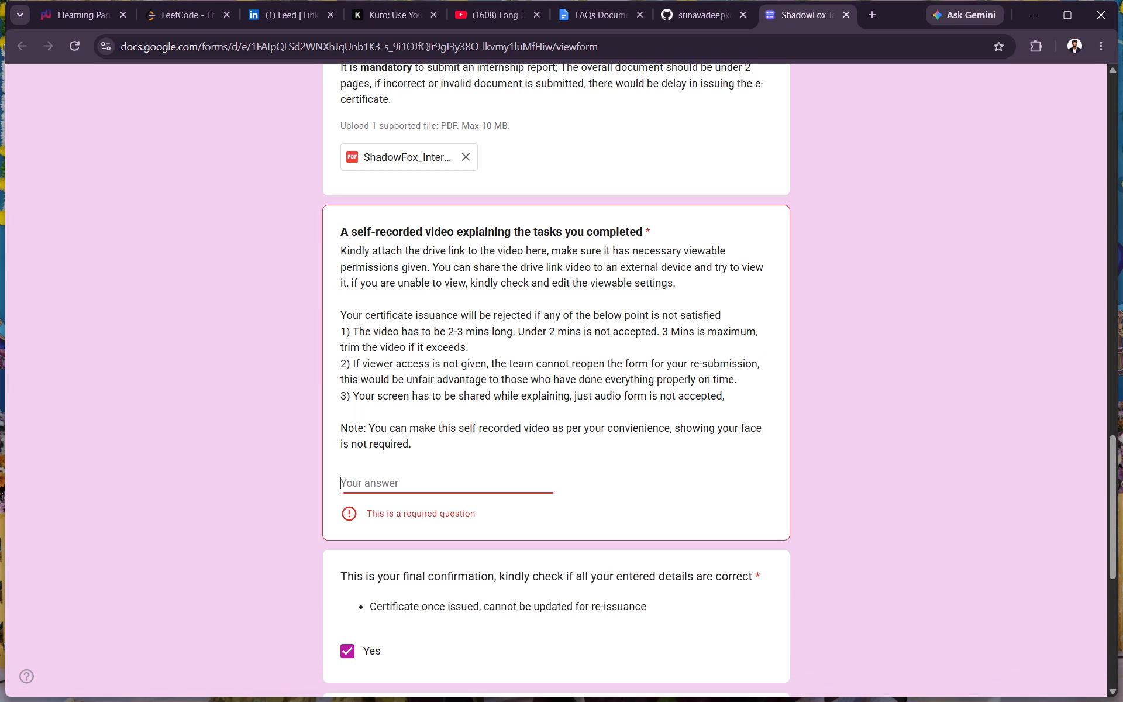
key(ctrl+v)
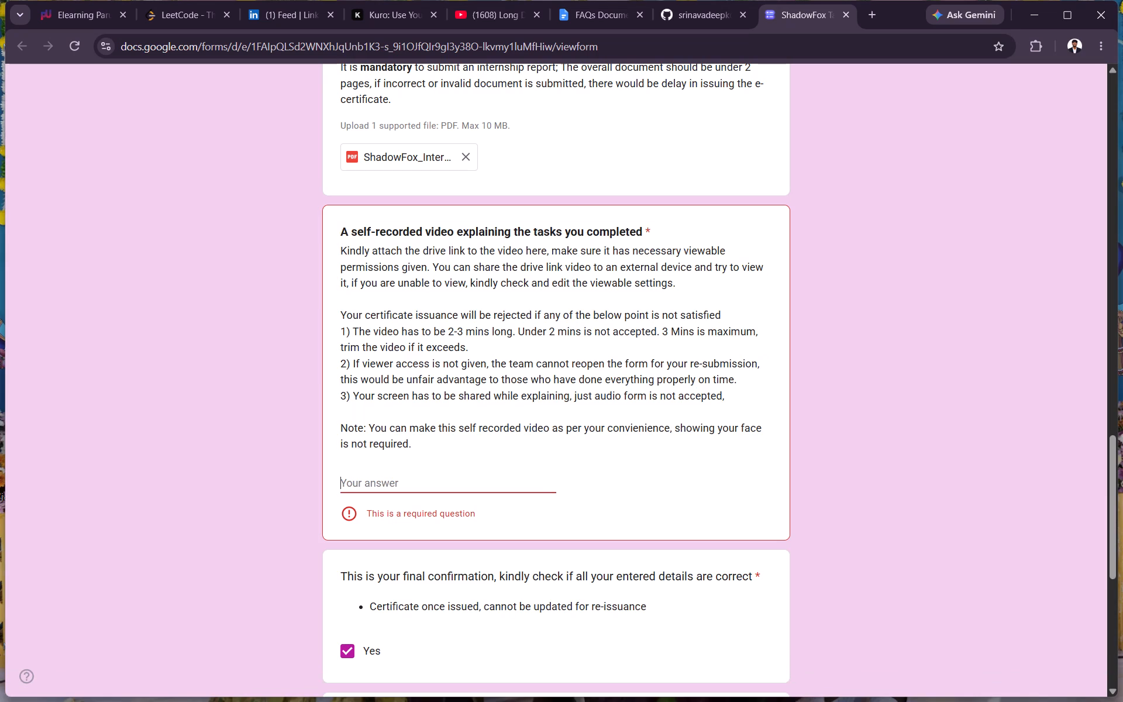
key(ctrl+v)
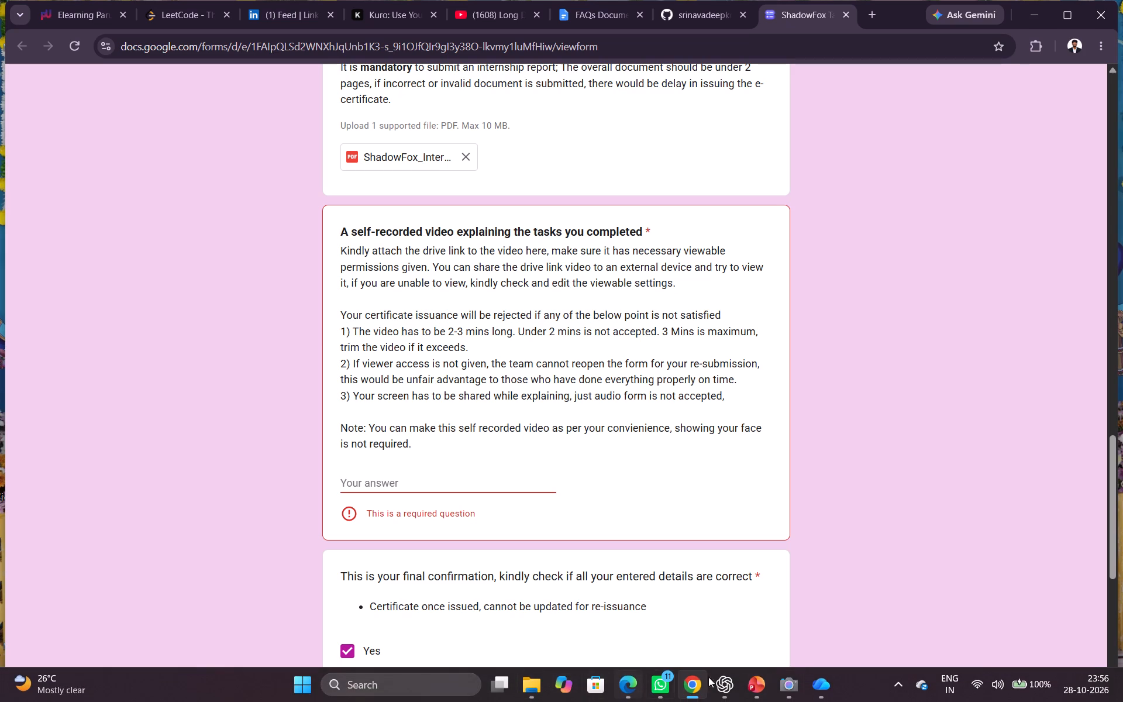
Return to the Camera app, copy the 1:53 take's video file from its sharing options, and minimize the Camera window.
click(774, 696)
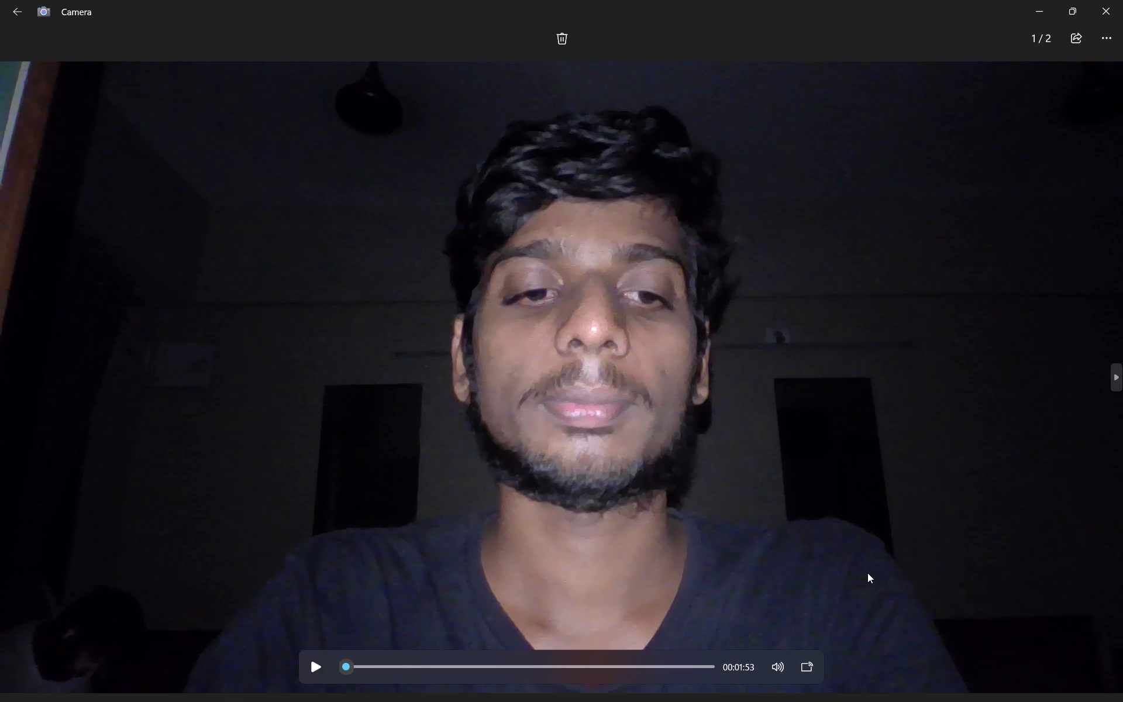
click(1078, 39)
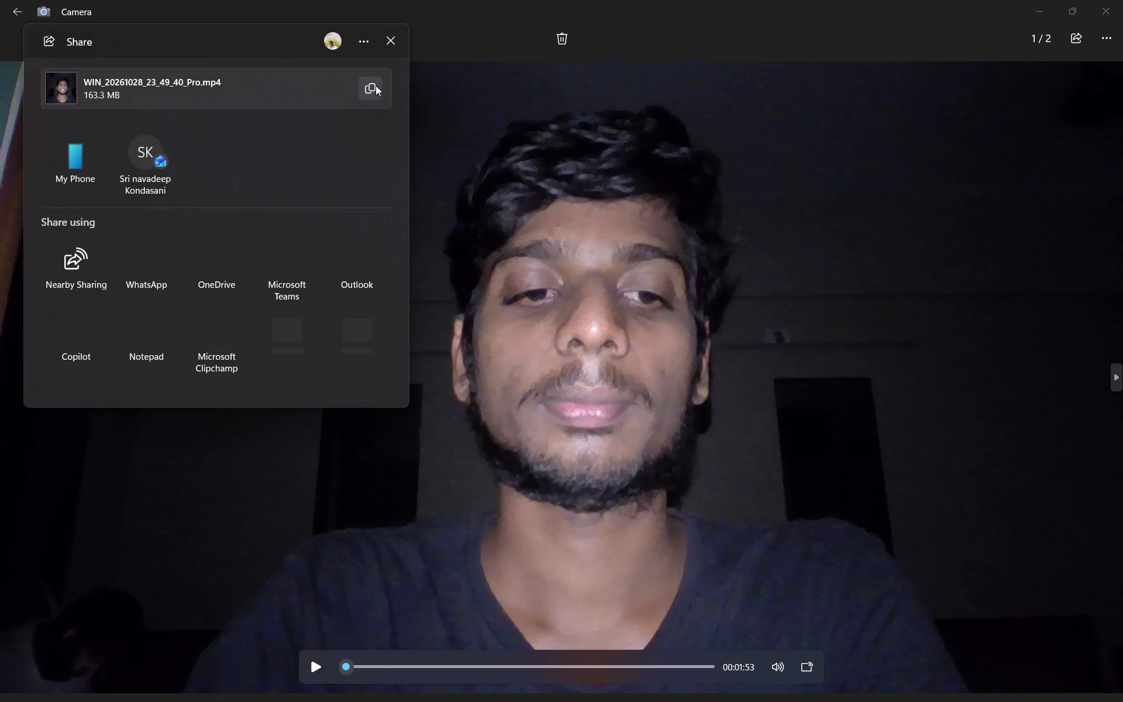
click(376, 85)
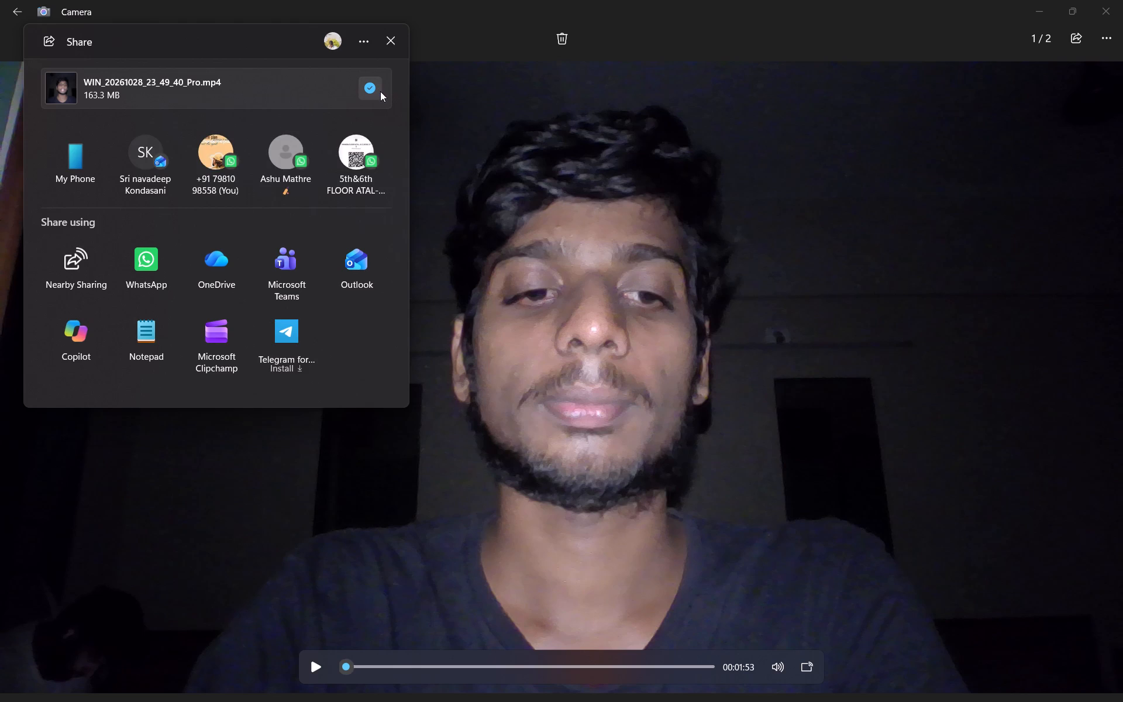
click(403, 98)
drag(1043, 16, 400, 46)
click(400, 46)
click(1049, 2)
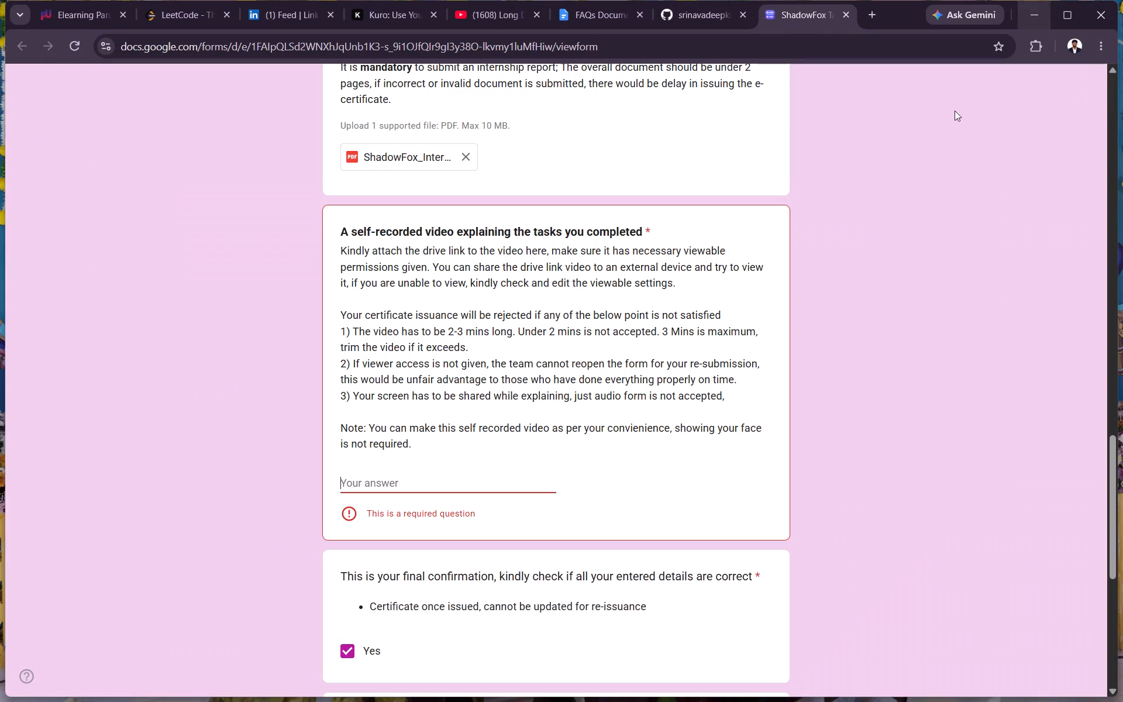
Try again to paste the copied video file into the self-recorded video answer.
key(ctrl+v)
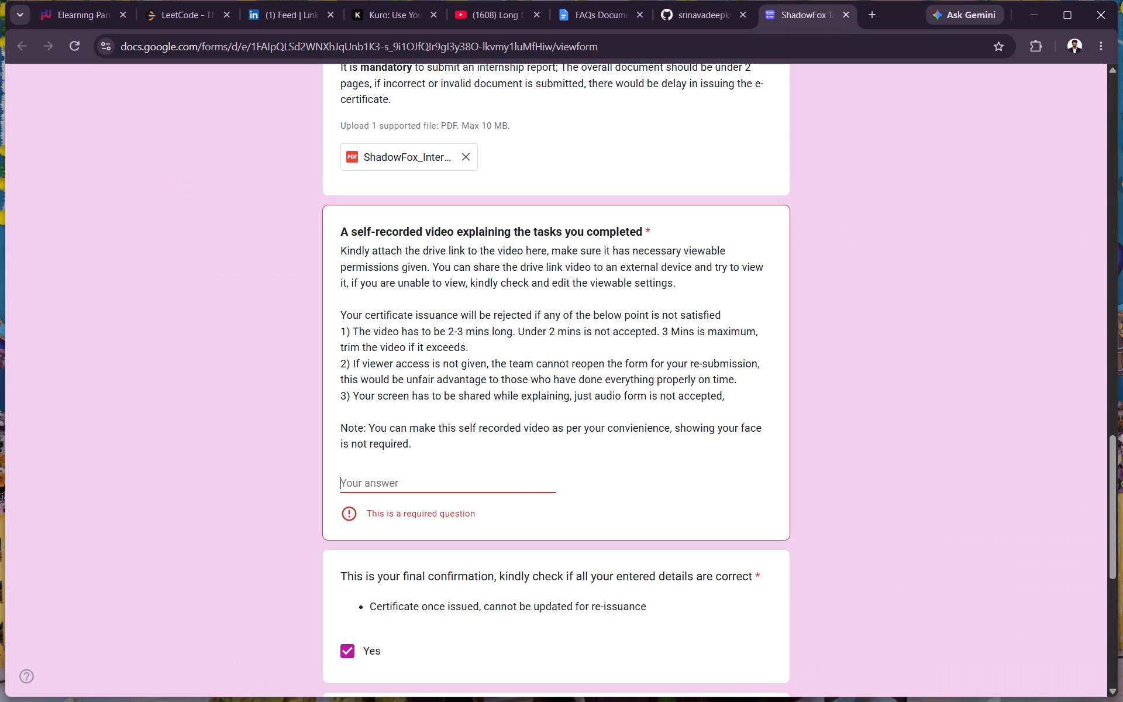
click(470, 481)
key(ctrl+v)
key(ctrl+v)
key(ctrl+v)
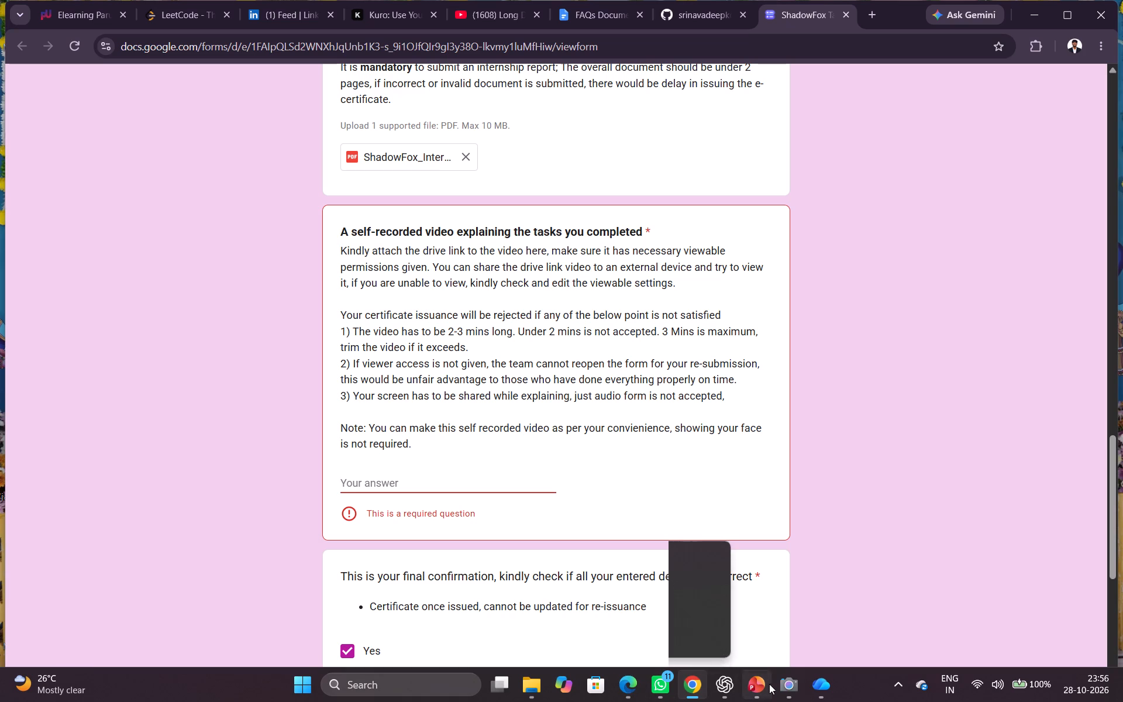
Back in Camera, check Nearby Sharing for the 1:53 take, copy its video file again, and return to the form.
click(781, 686)
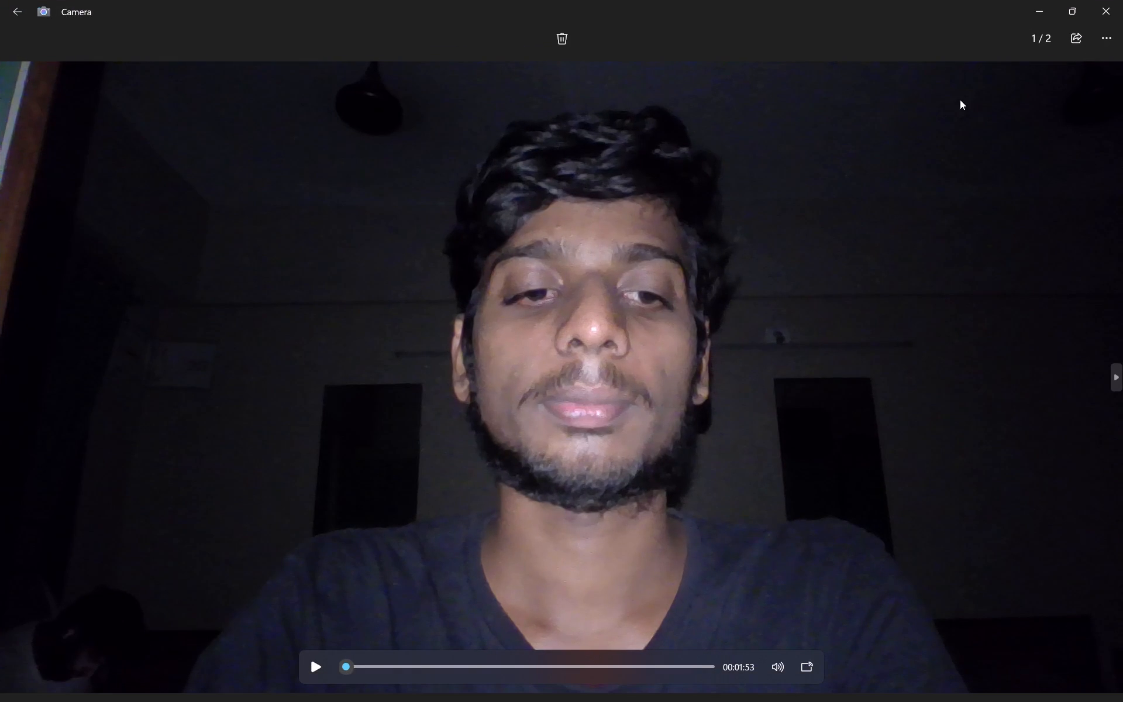
click(1080, 39)
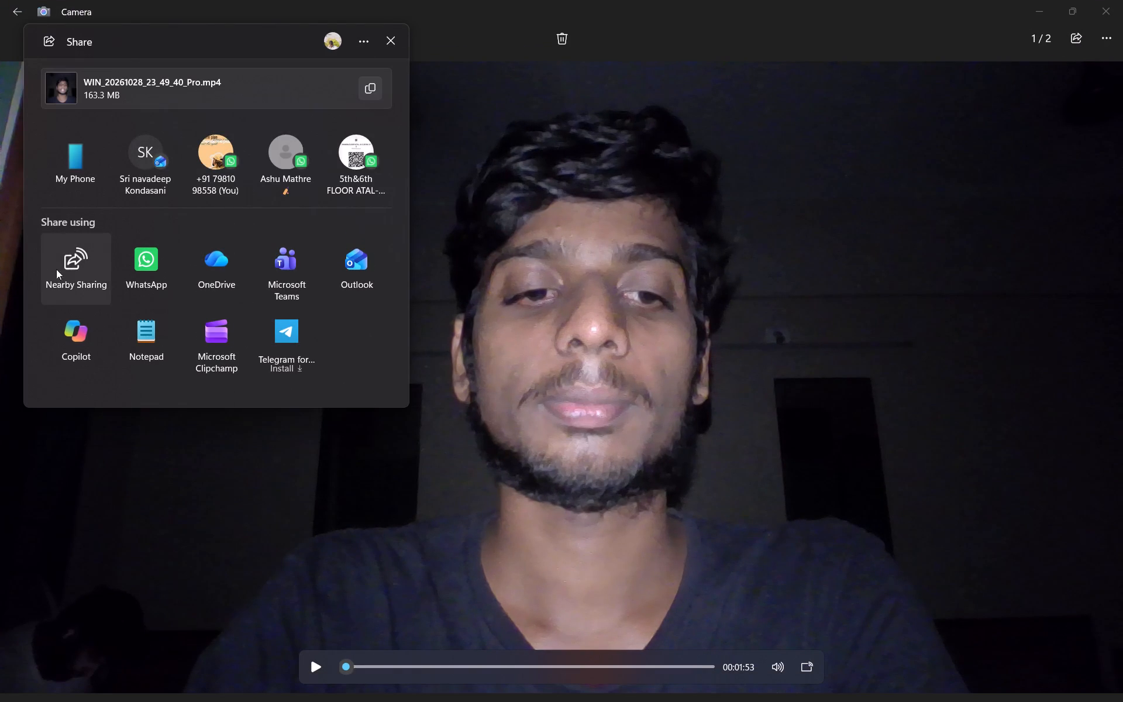
click(65, 268)
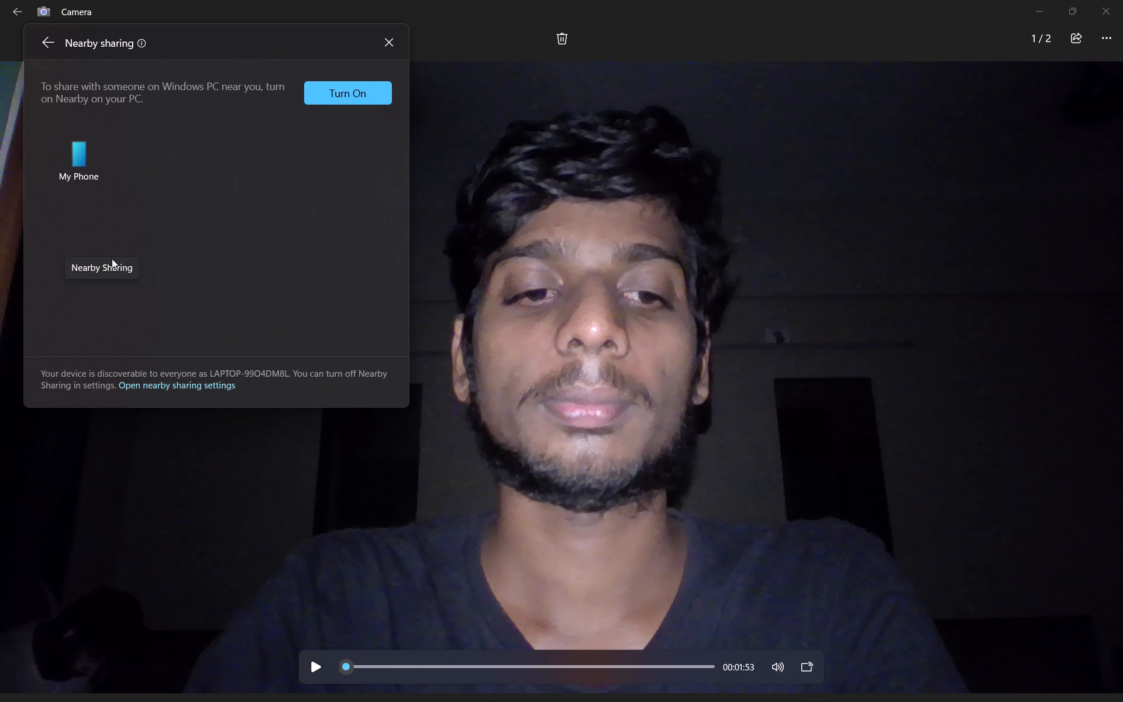
click(49, 51)
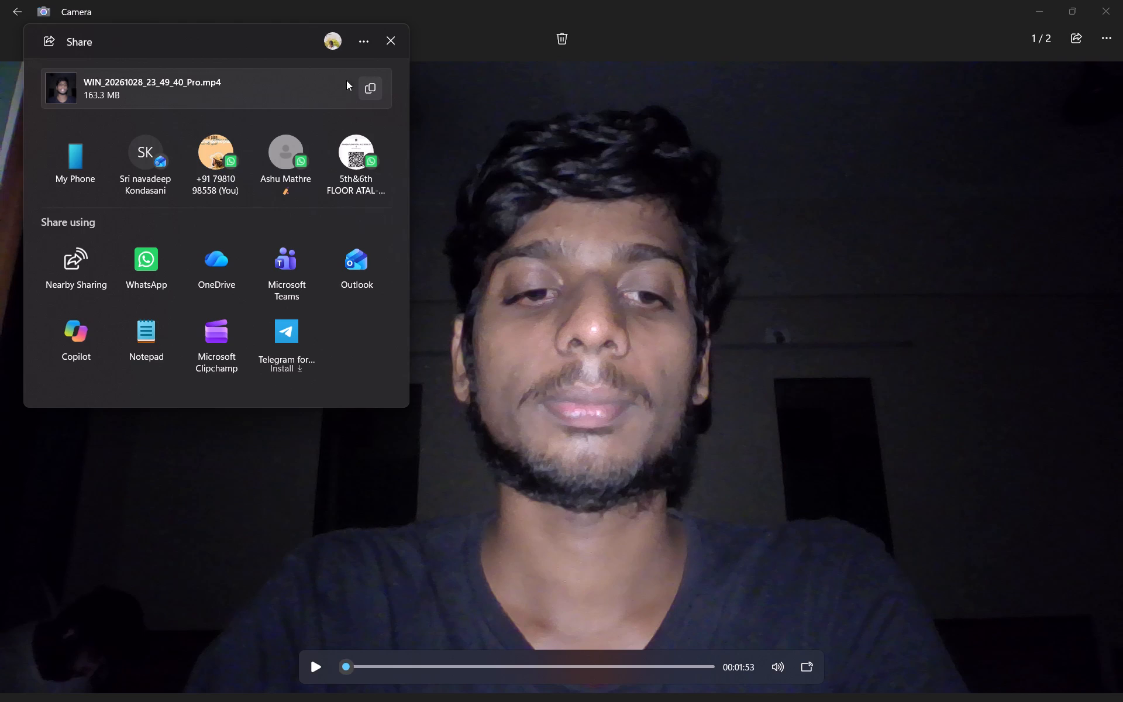
click(309, 95)
click(367, 88)
click(395, 40)
click(1049, 8)
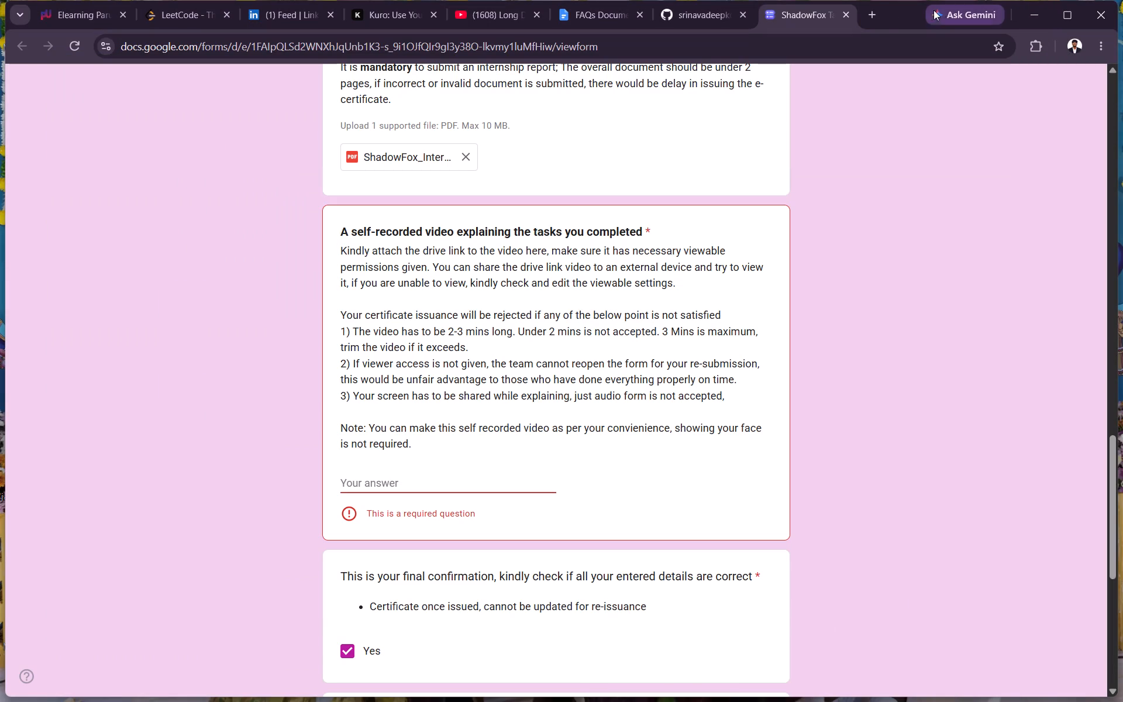
Open Google Drive's G1 folder in a new browser tab.
click(880, 11)
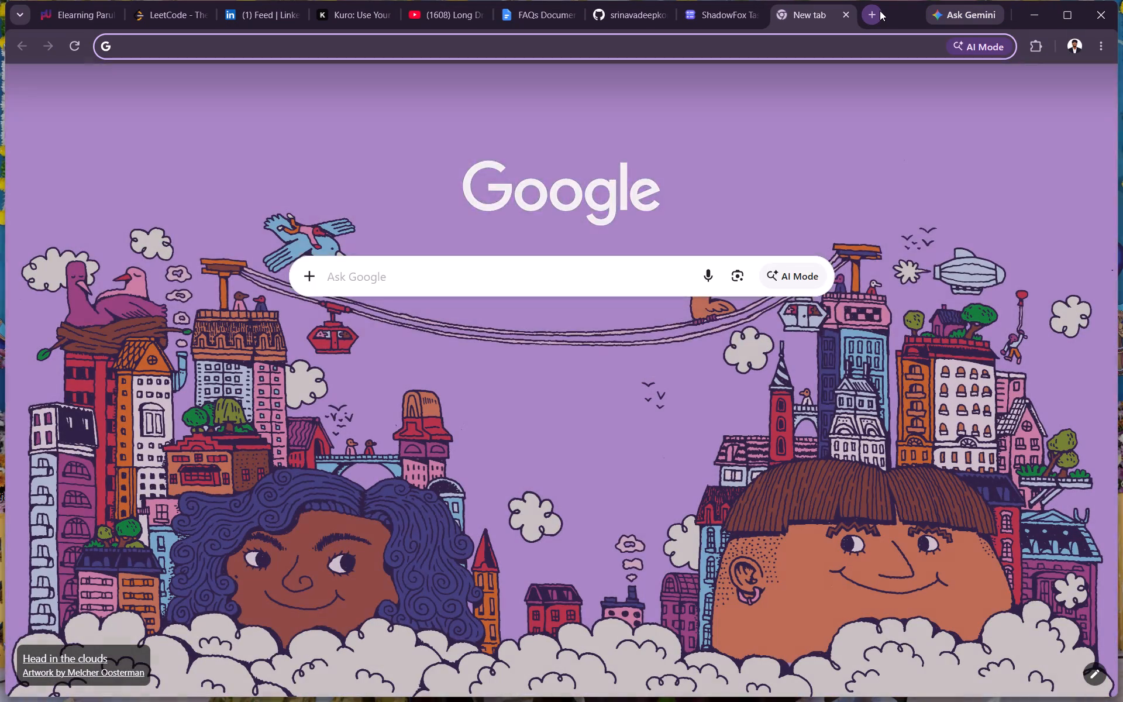
key(d)
text(riv)
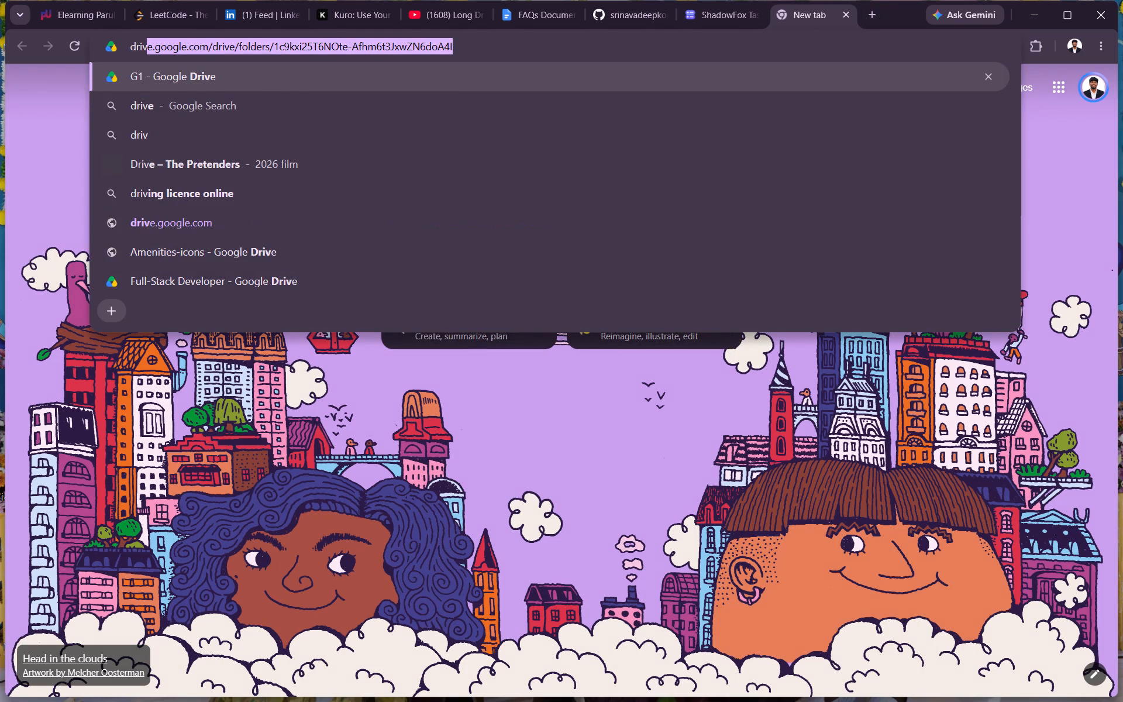
key(Return)
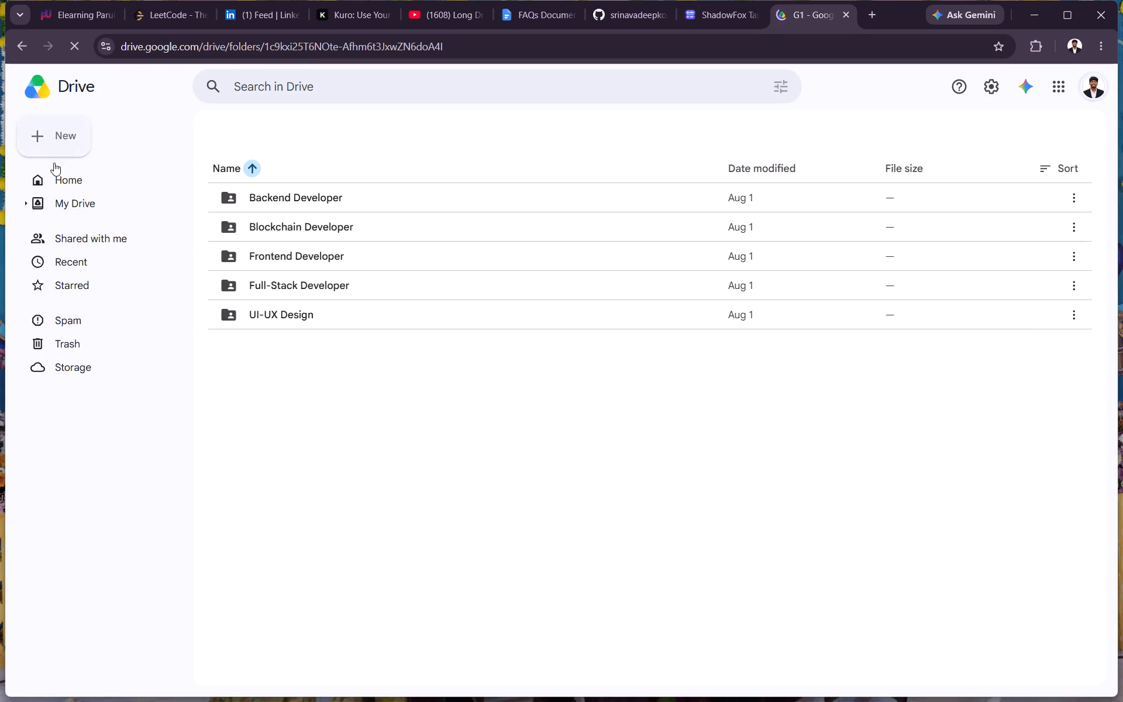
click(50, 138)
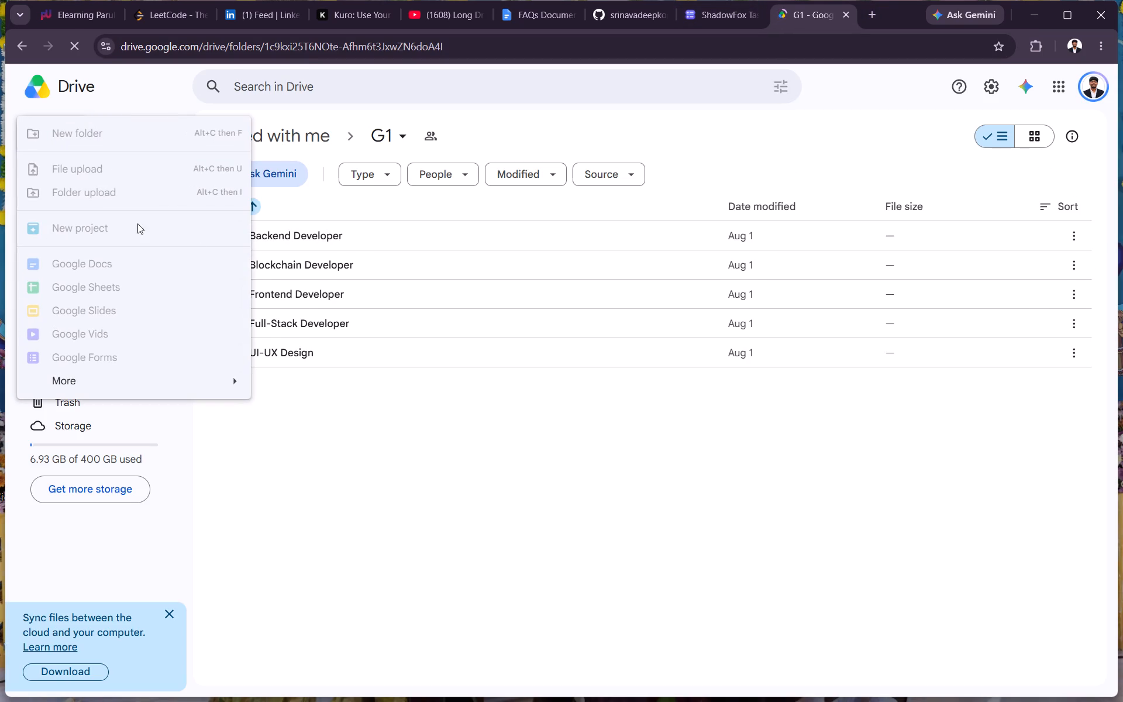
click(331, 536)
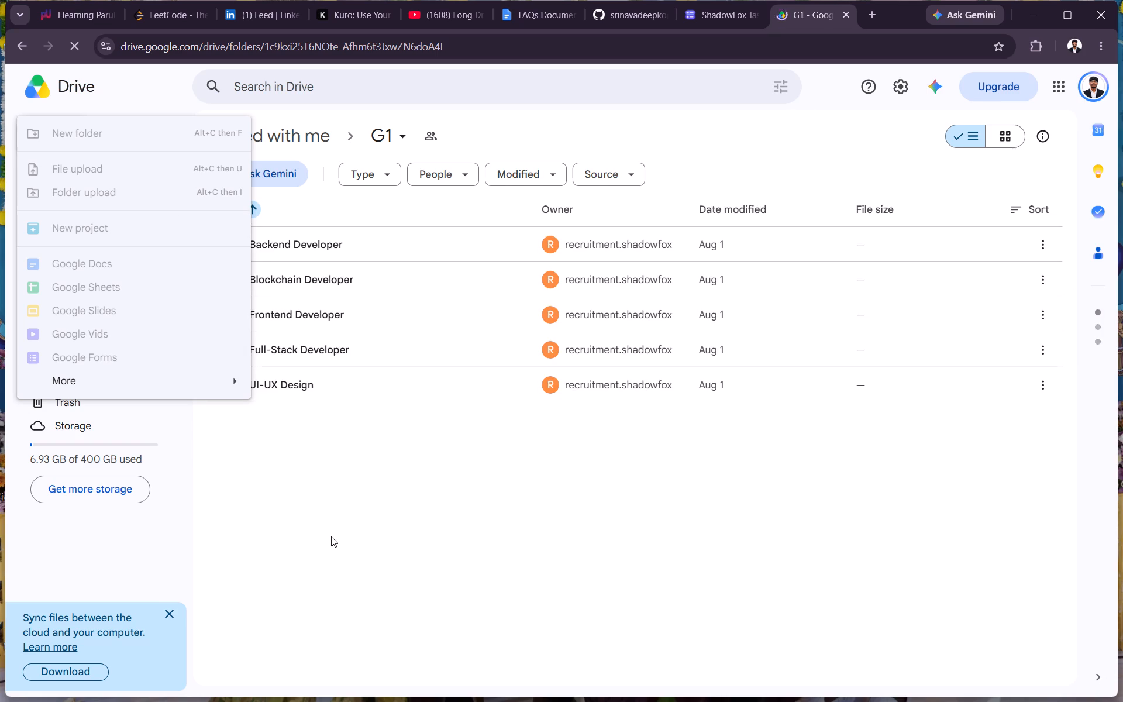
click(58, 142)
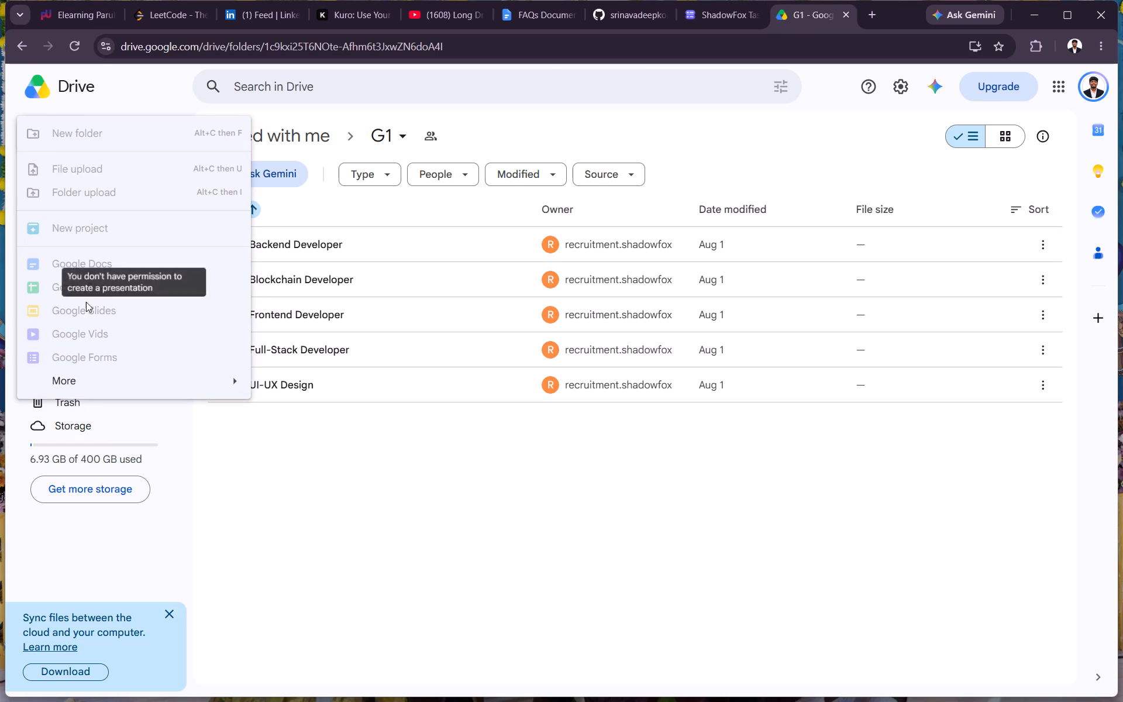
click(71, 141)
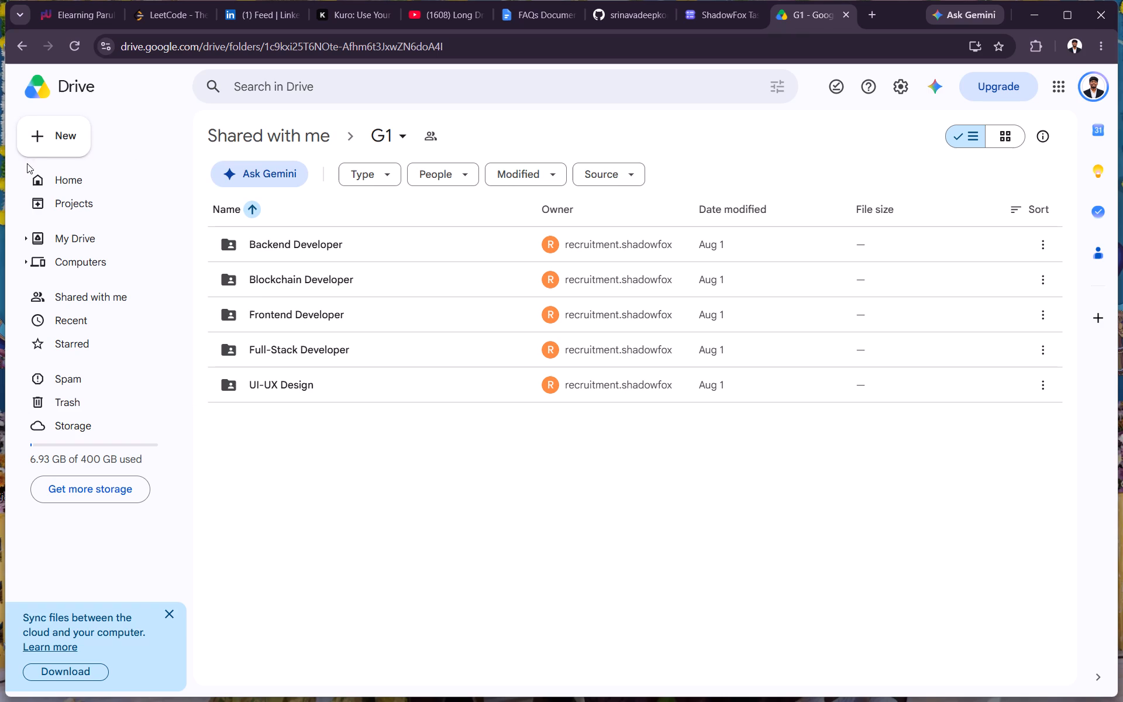
Go to Drive's Home page.
click(33, 179)
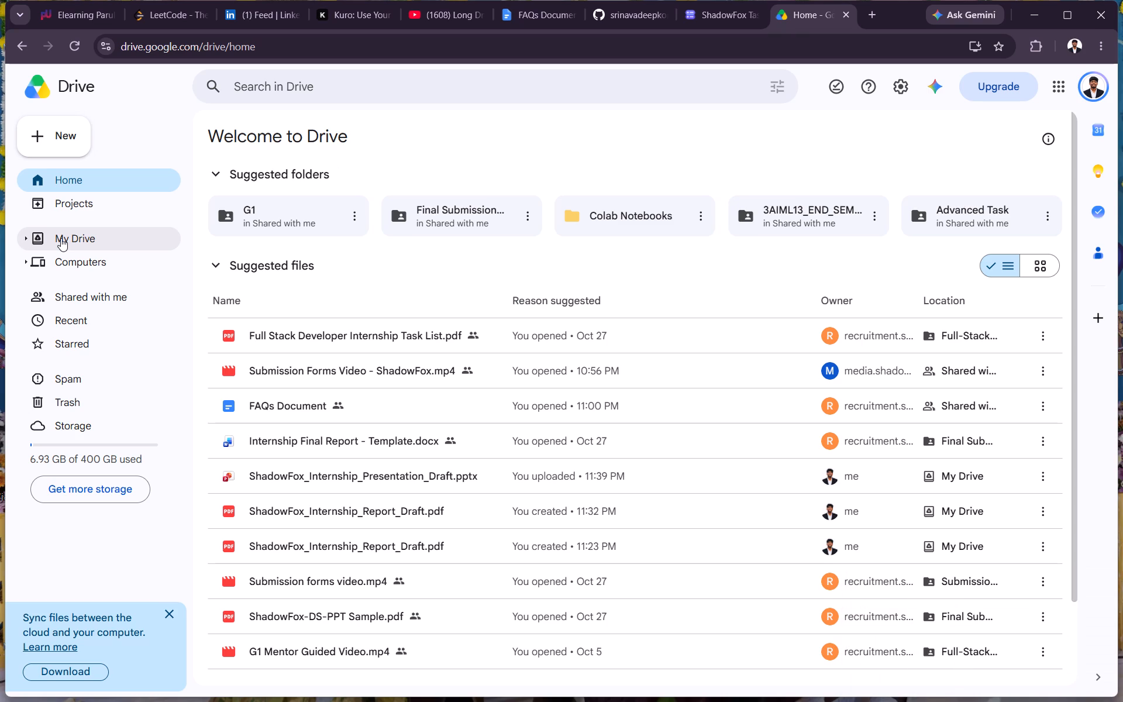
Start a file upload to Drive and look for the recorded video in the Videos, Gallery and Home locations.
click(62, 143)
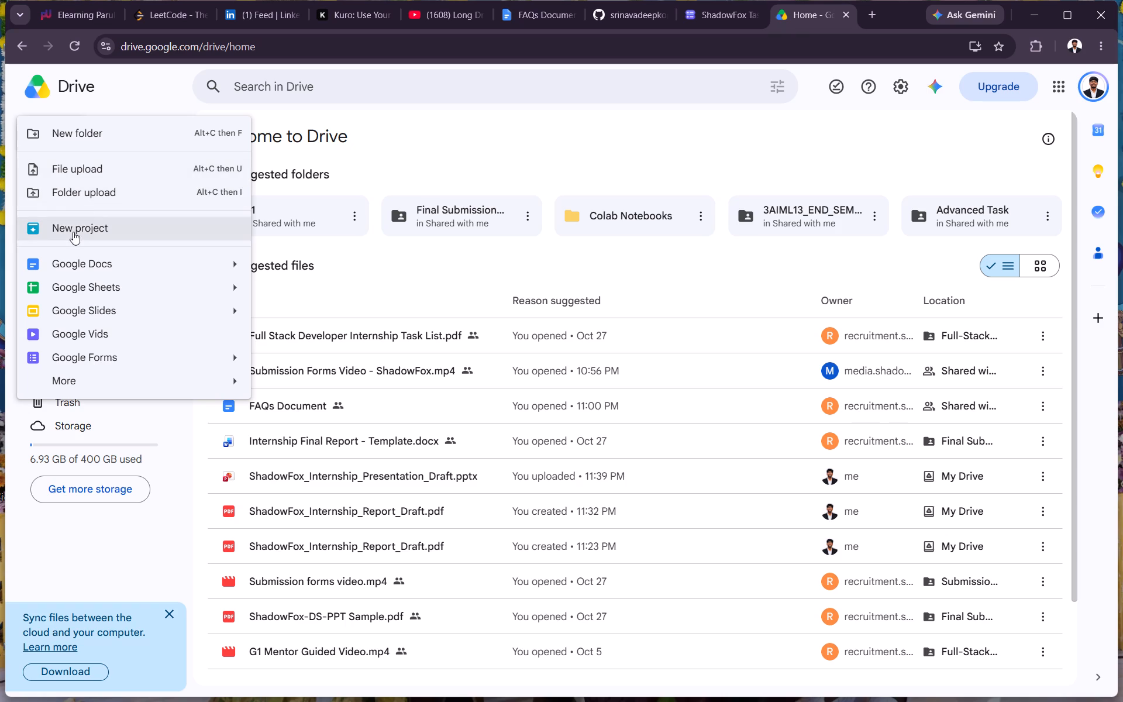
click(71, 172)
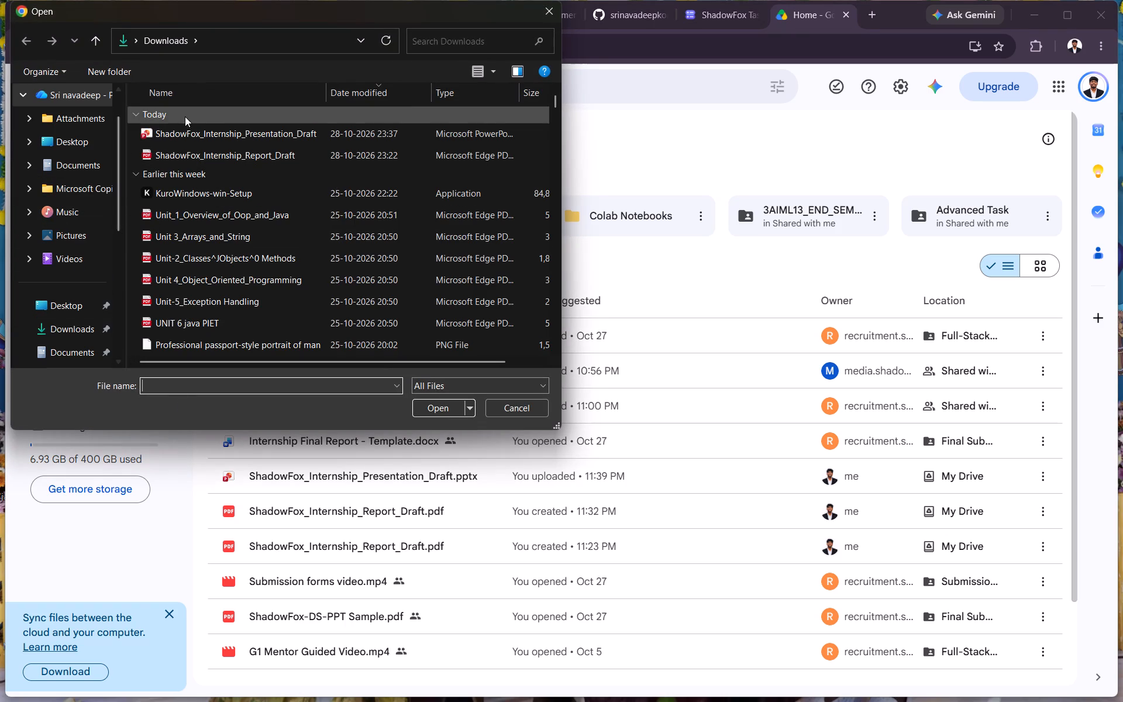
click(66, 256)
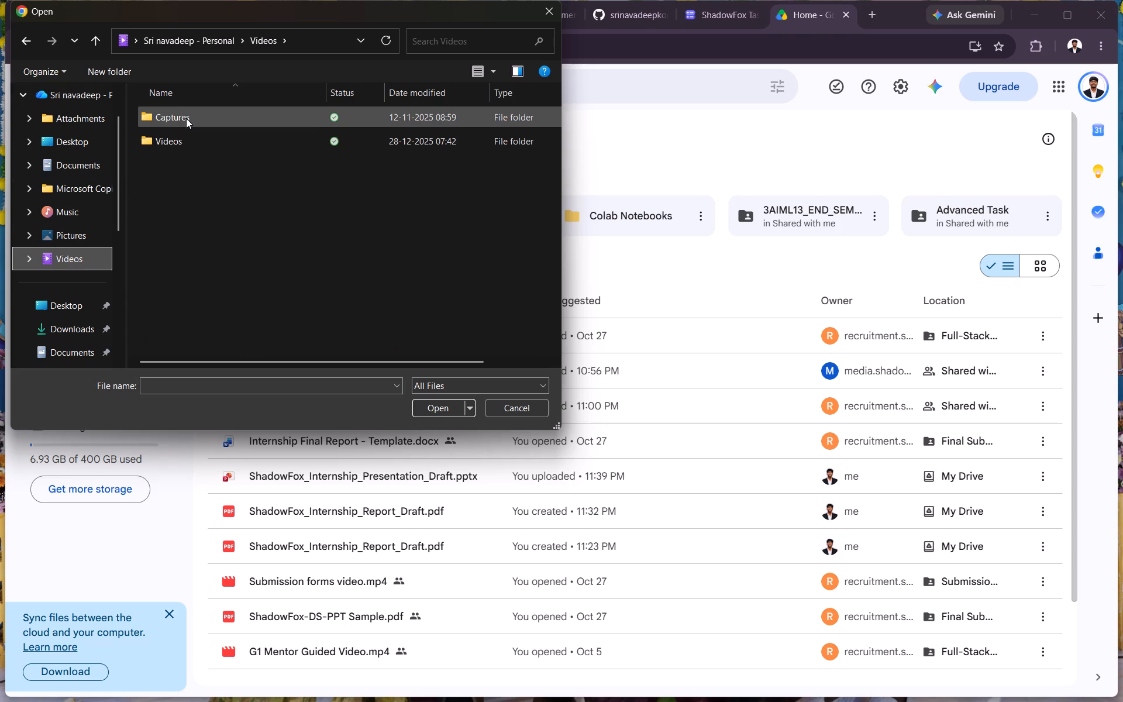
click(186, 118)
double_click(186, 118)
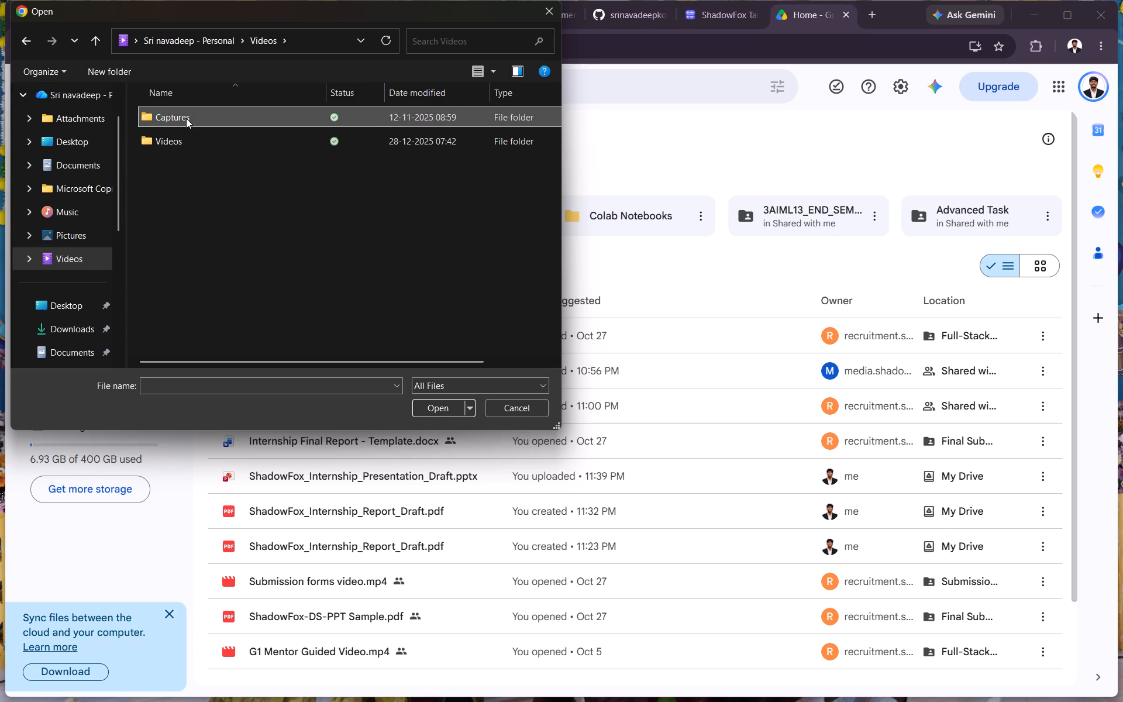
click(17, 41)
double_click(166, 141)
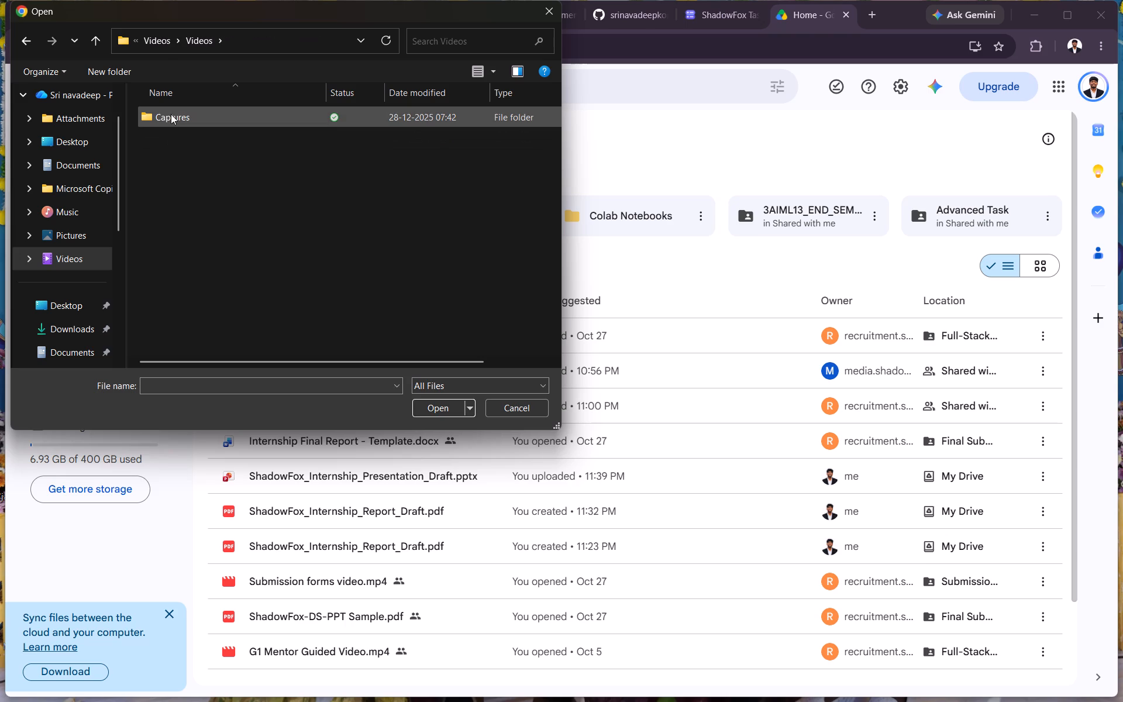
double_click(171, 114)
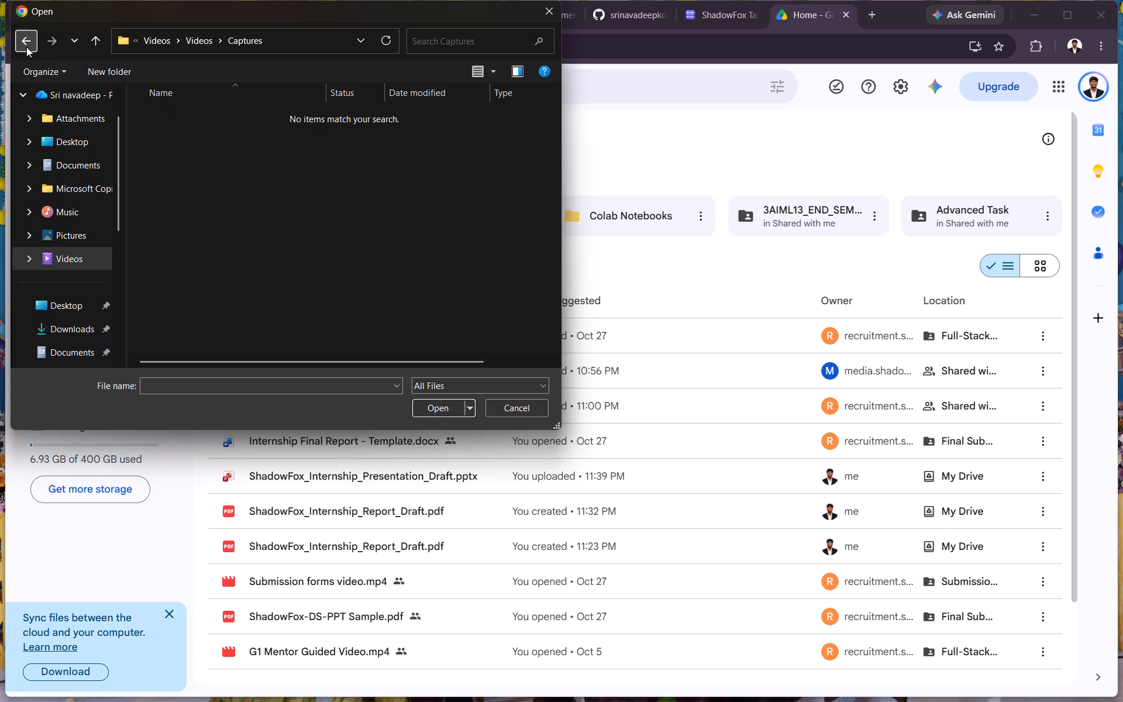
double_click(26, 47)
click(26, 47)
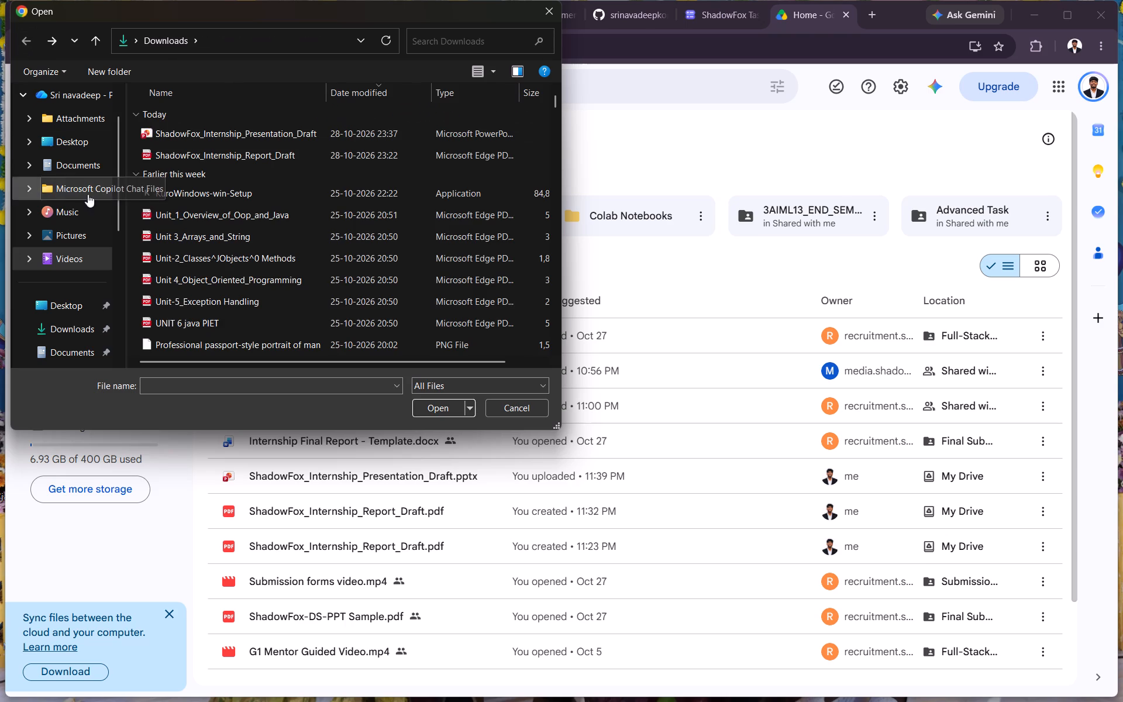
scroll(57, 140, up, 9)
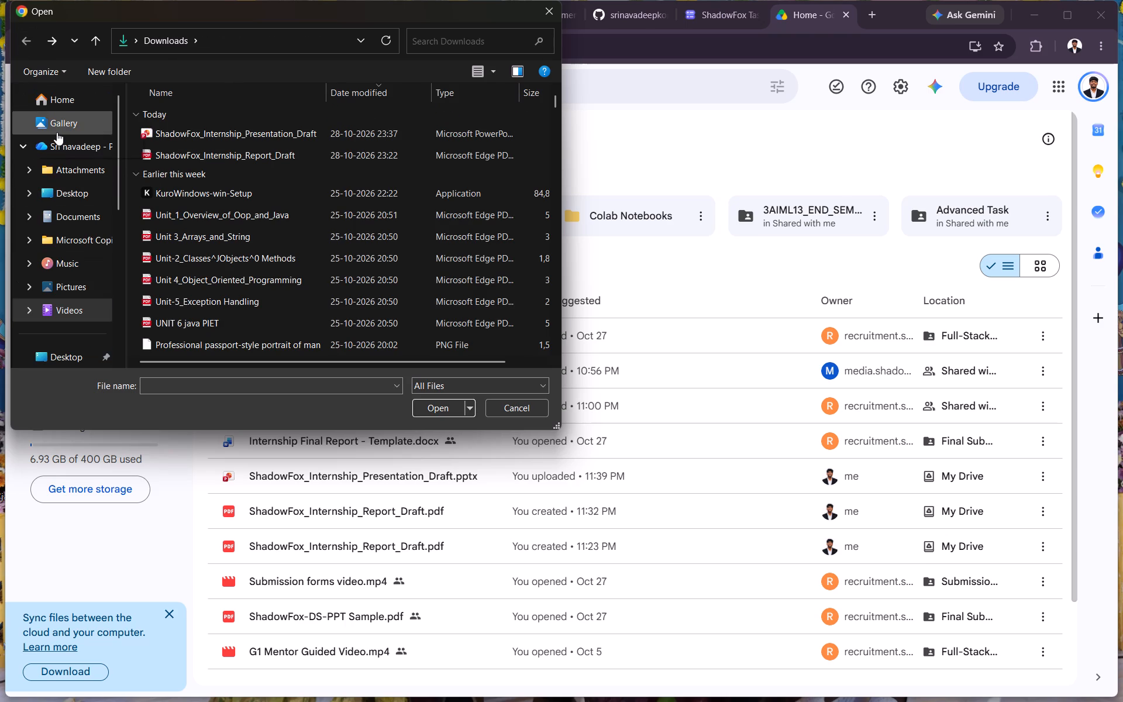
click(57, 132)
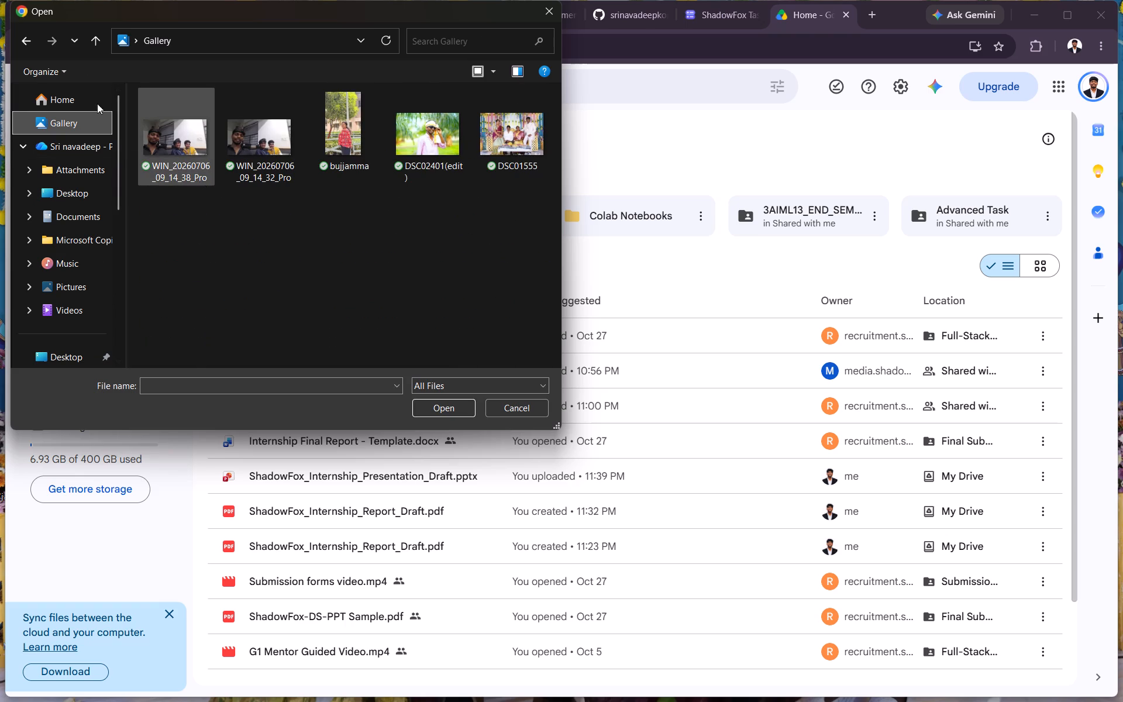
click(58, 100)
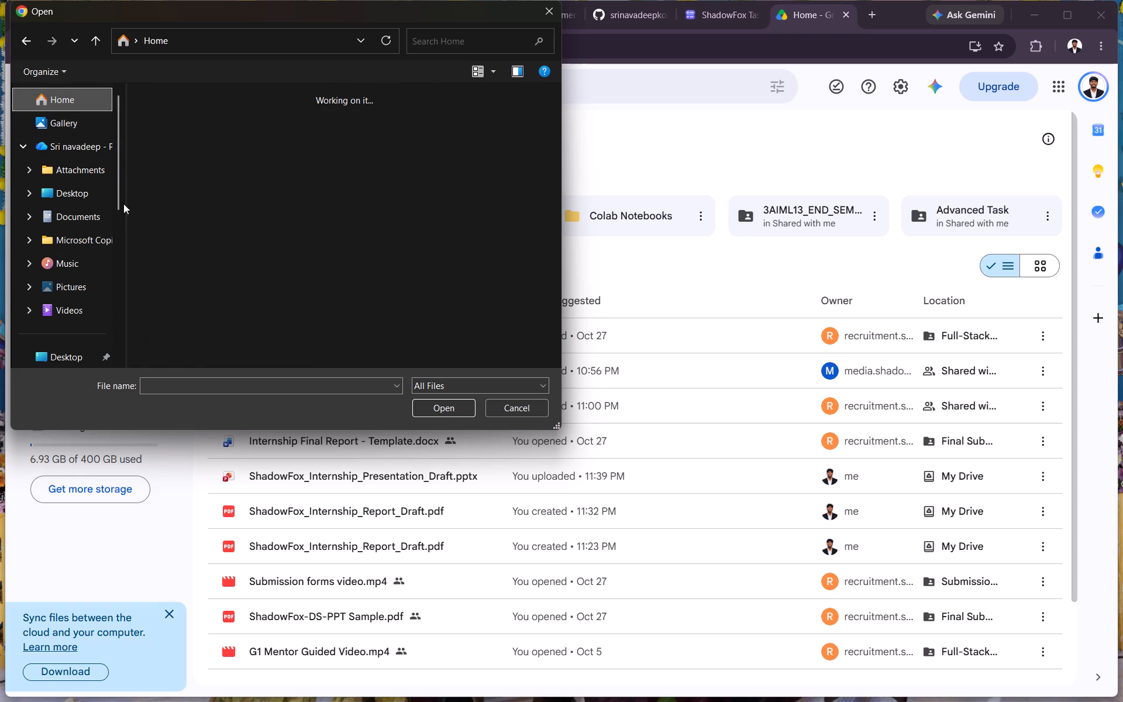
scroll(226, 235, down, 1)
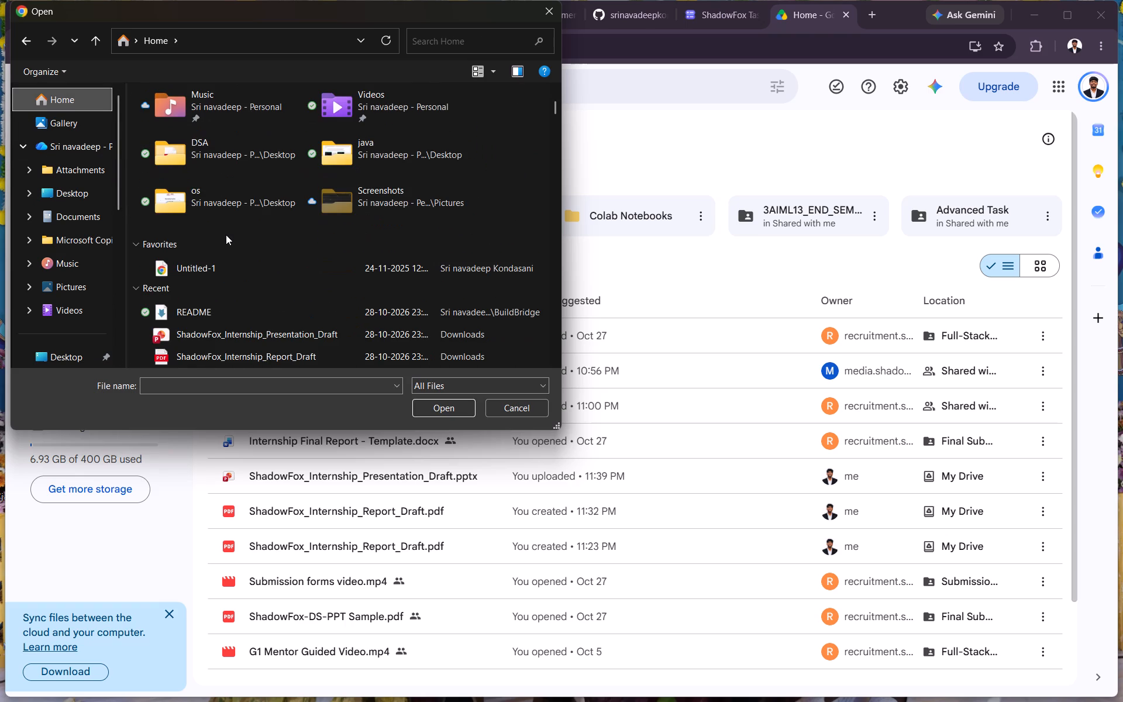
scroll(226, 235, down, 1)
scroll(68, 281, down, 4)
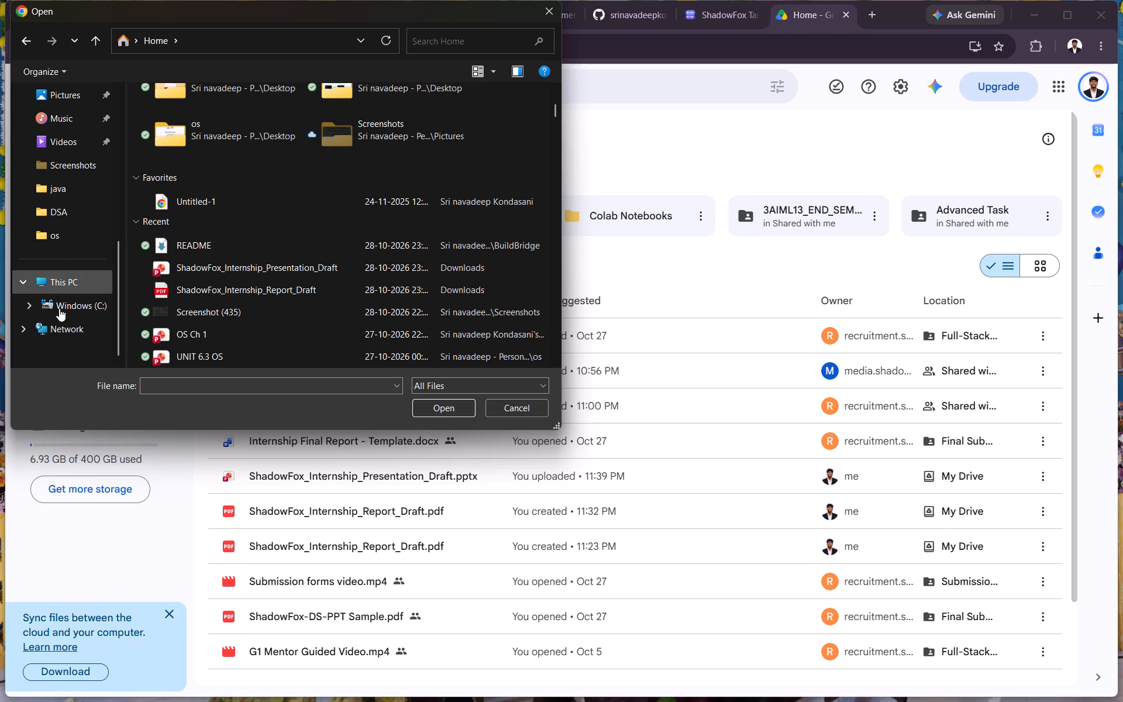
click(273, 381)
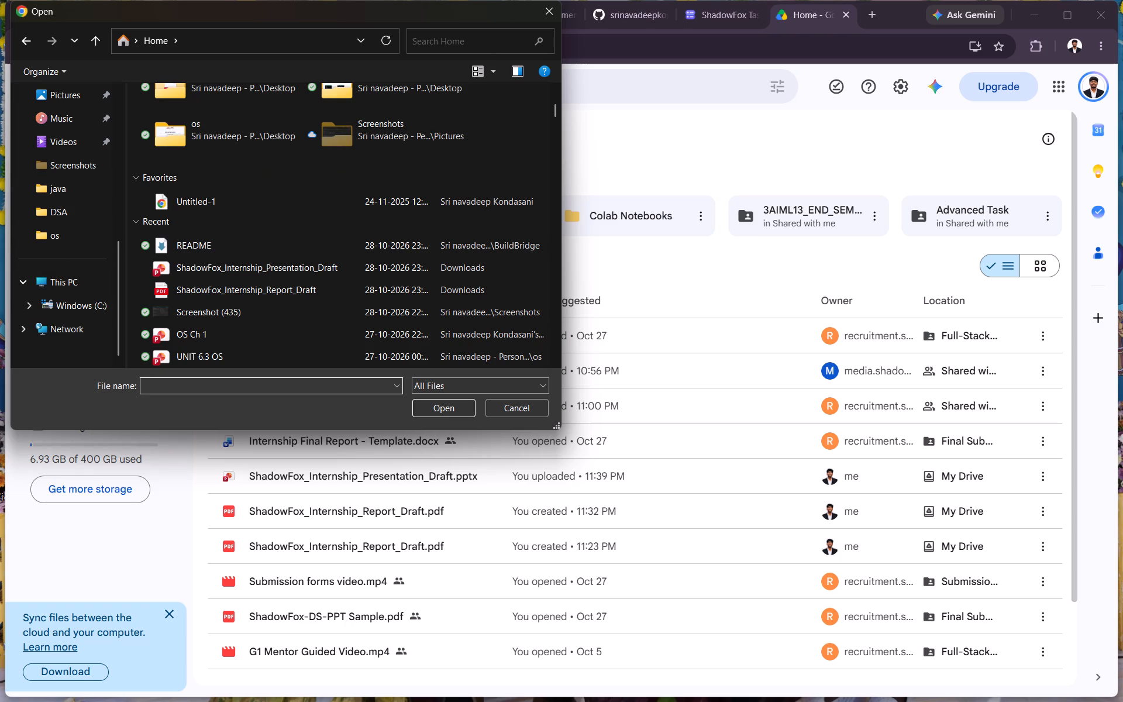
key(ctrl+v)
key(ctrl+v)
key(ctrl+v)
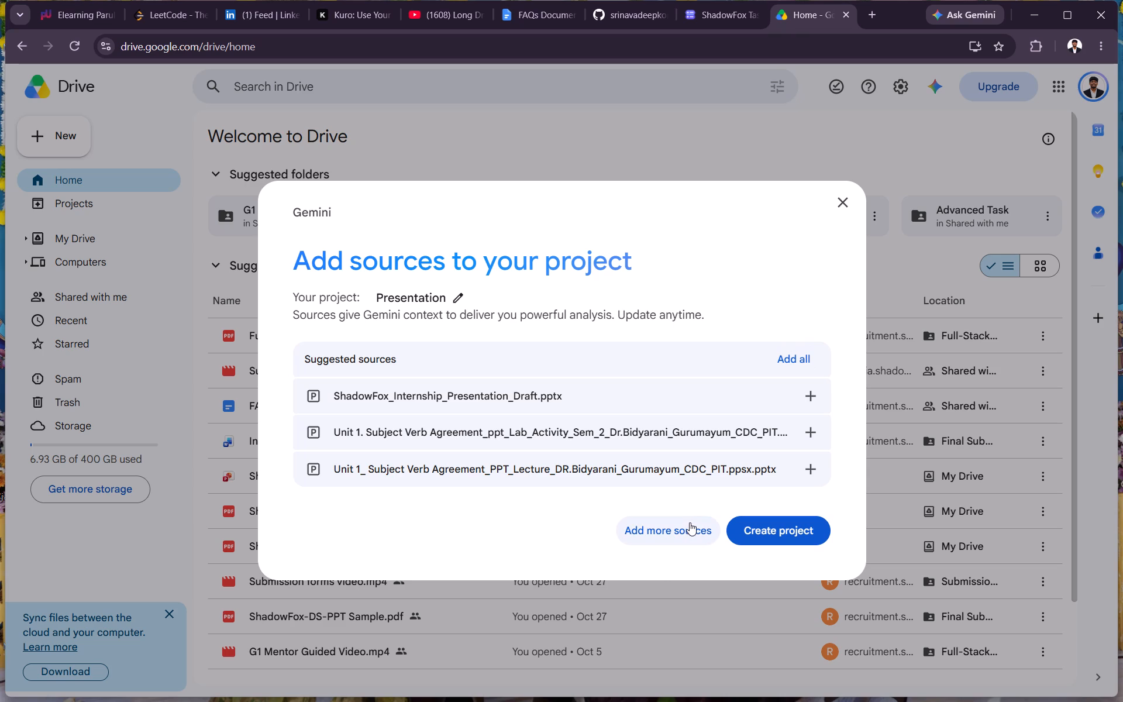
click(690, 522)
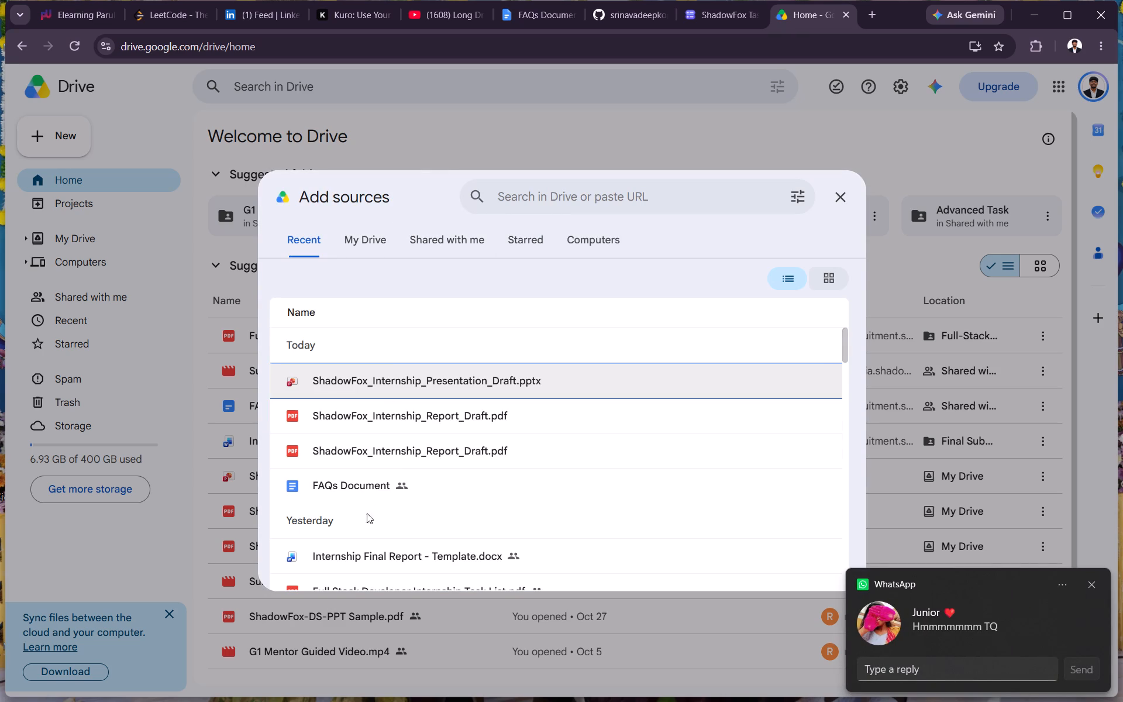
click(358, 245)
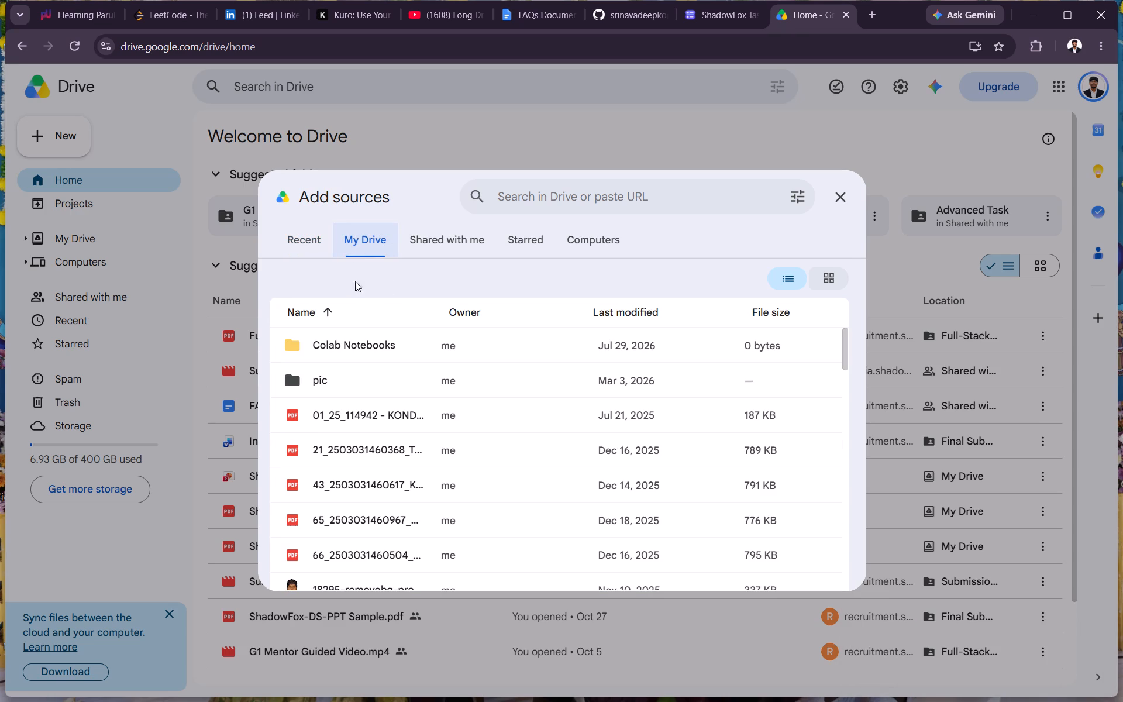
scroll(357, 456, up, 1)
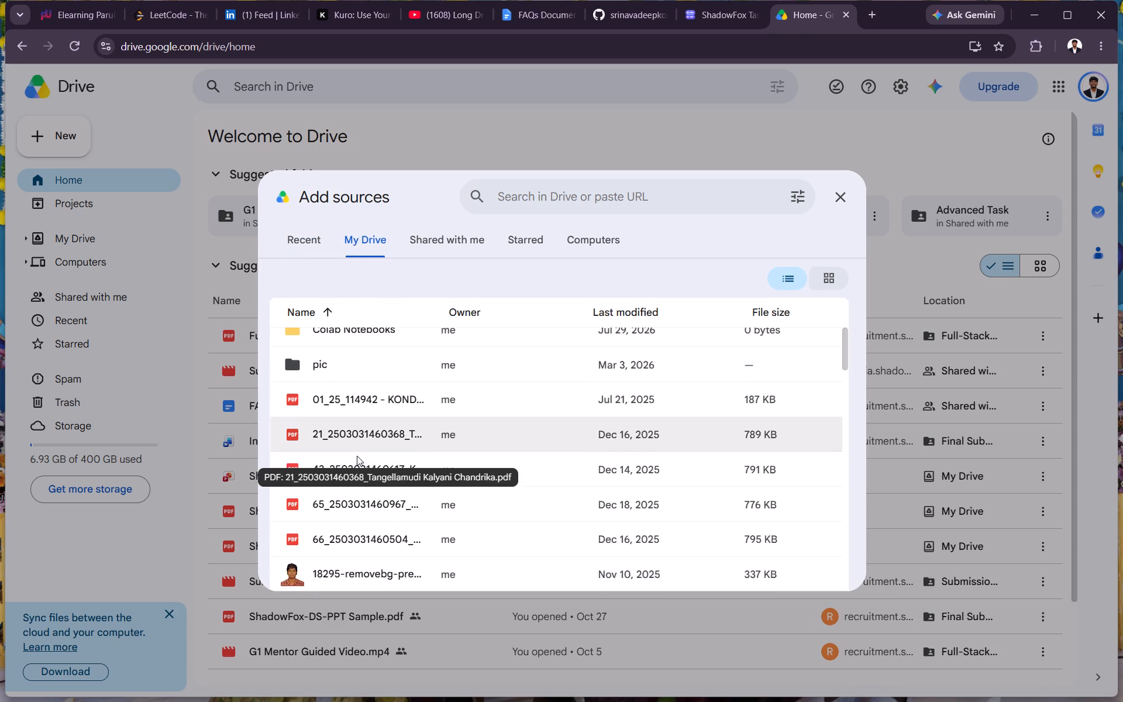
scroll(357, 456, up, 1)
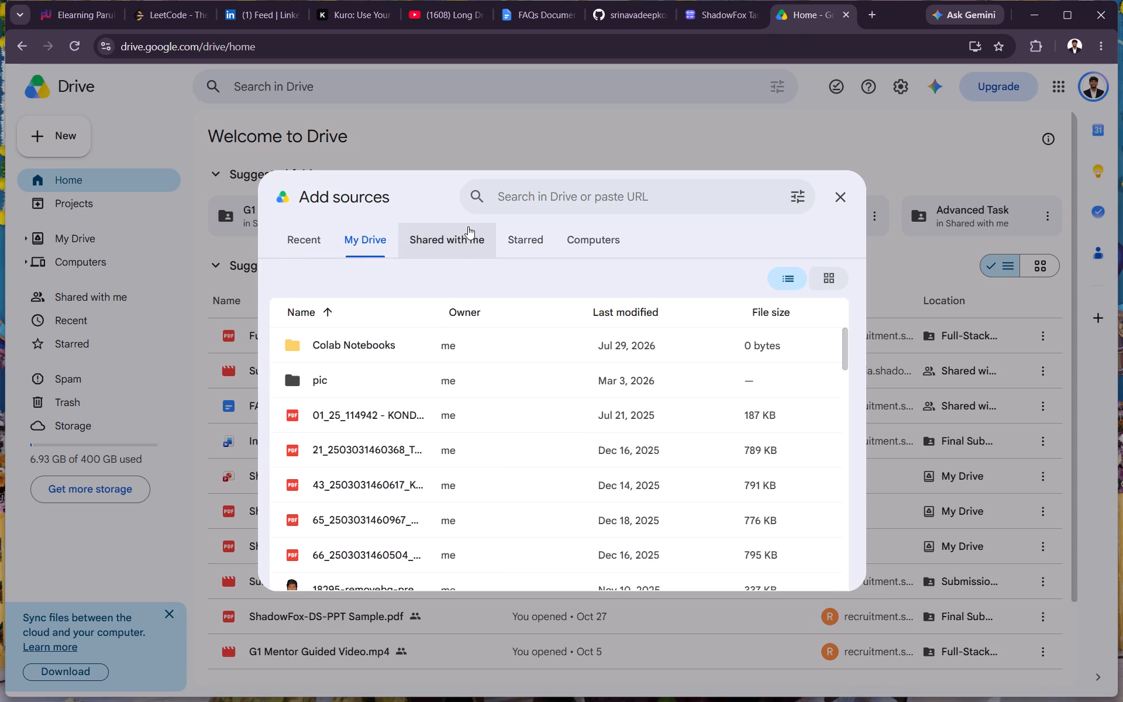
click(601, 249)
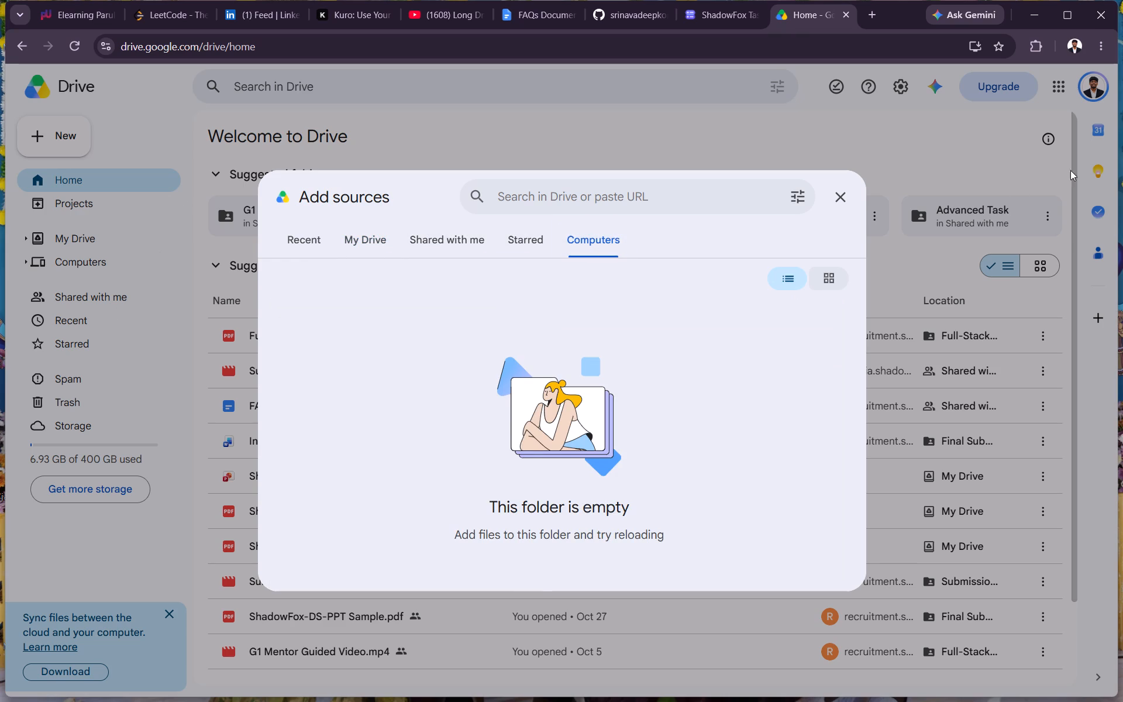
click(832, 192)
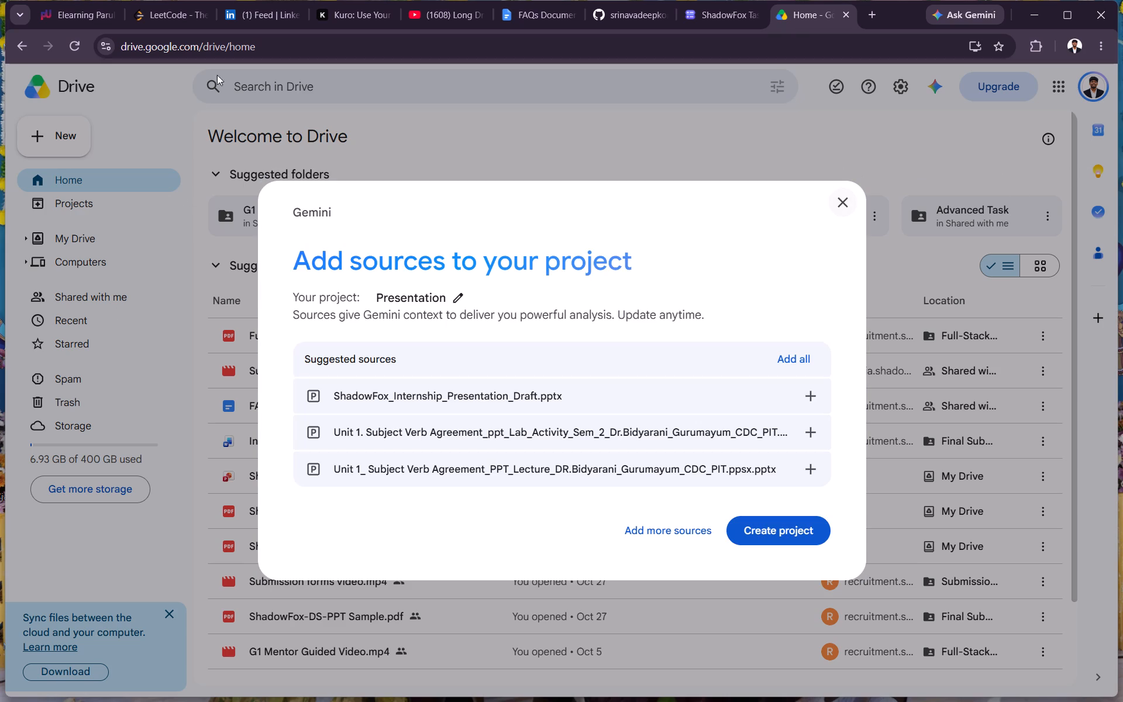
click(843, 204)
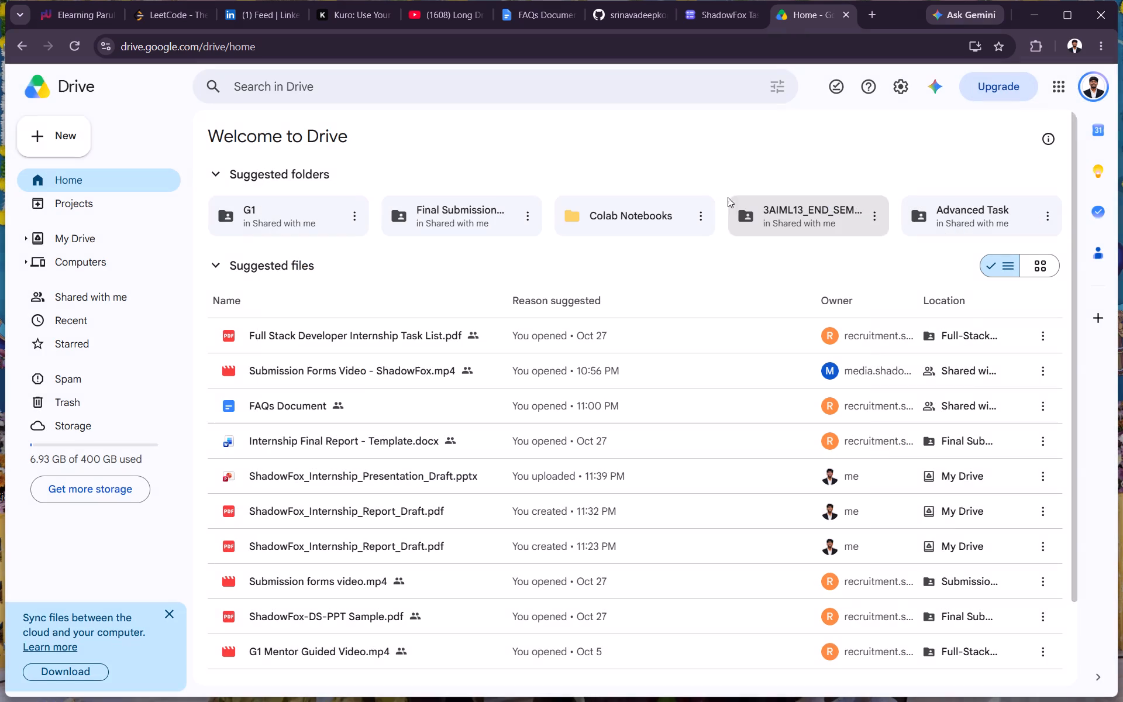
Start a new file upload to Drive for the recorded explanation video.
click(60, 119)
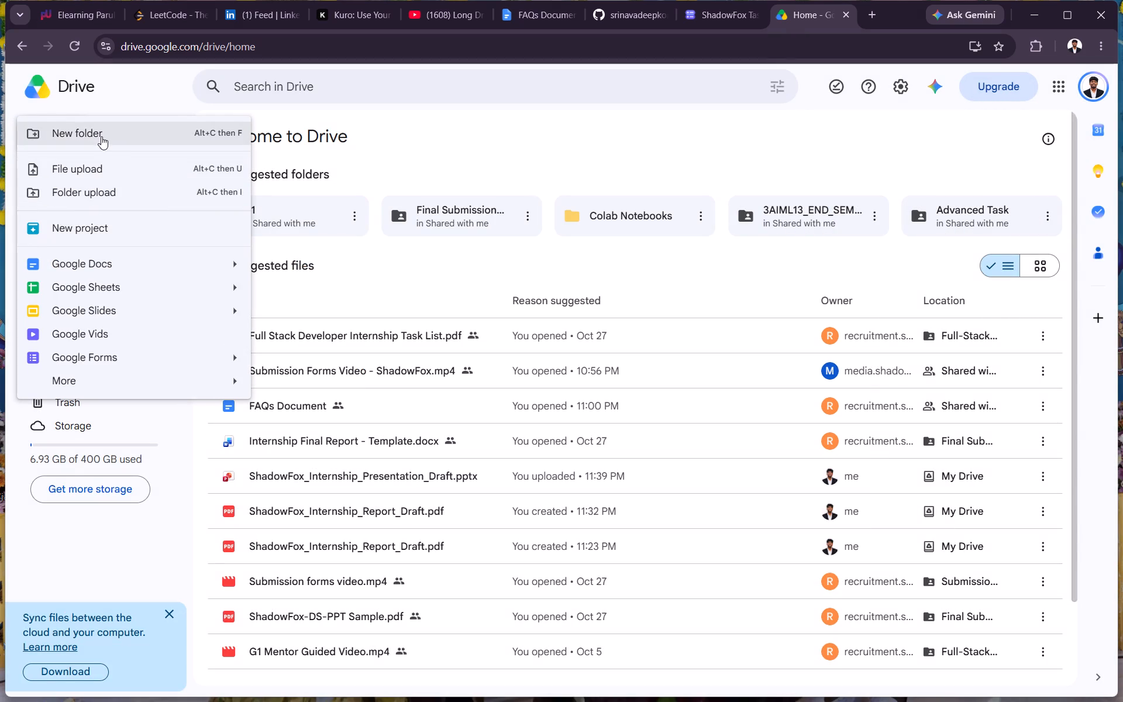
click(114, 167)
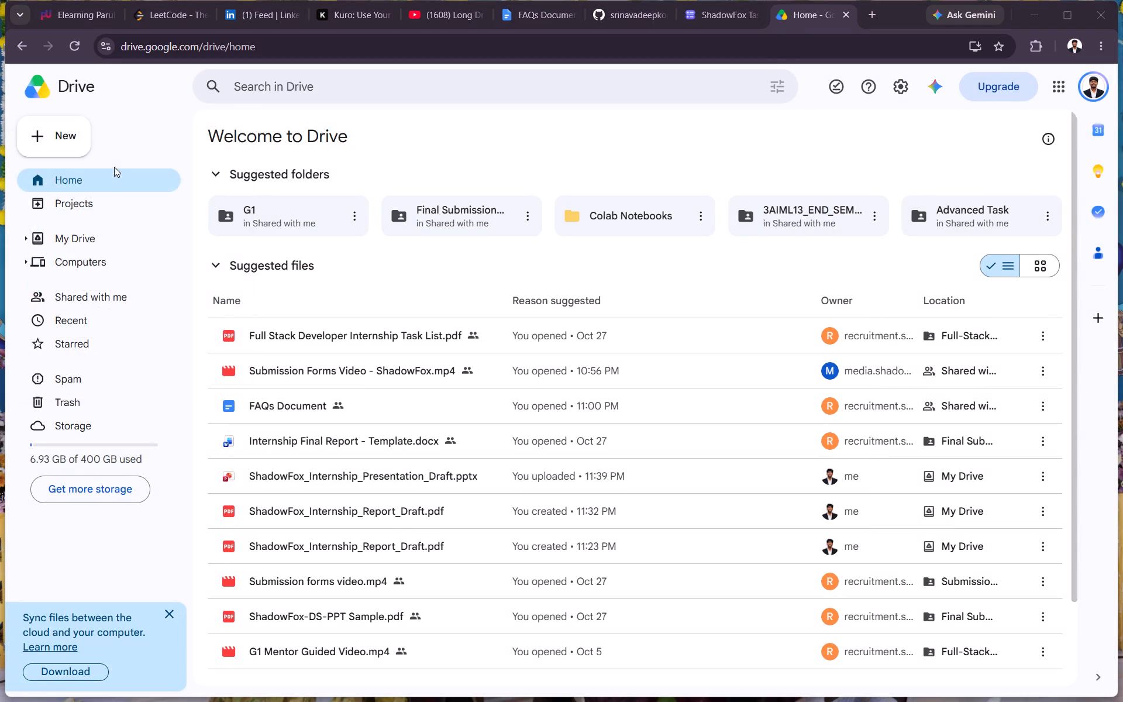
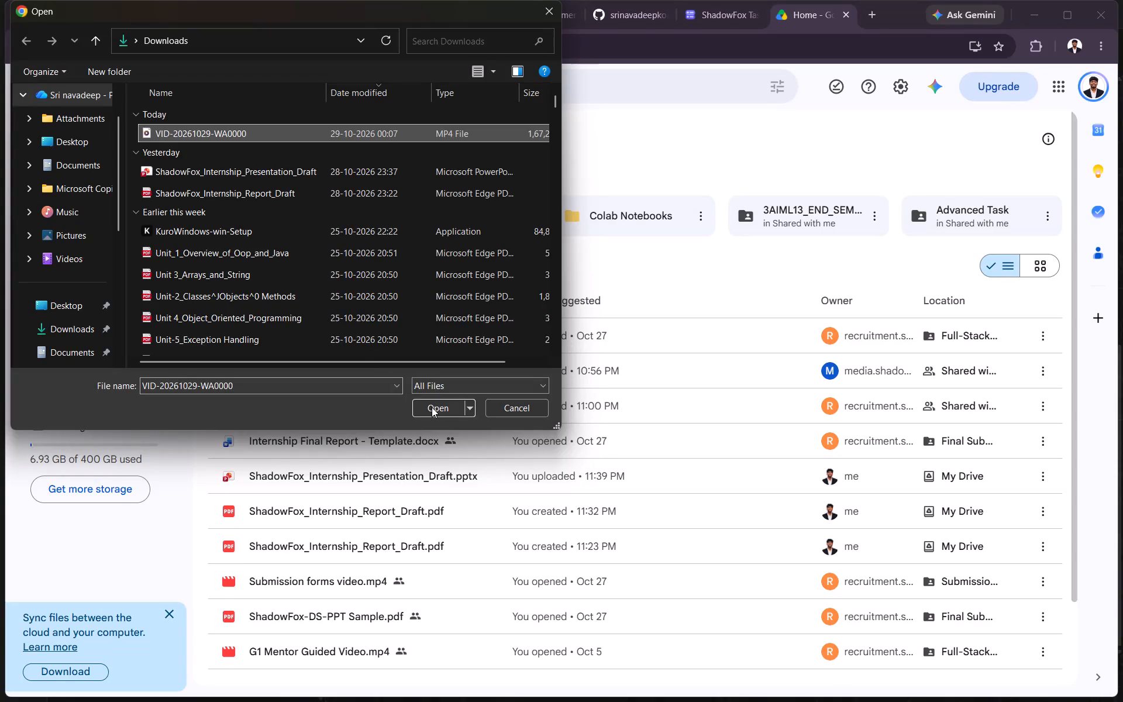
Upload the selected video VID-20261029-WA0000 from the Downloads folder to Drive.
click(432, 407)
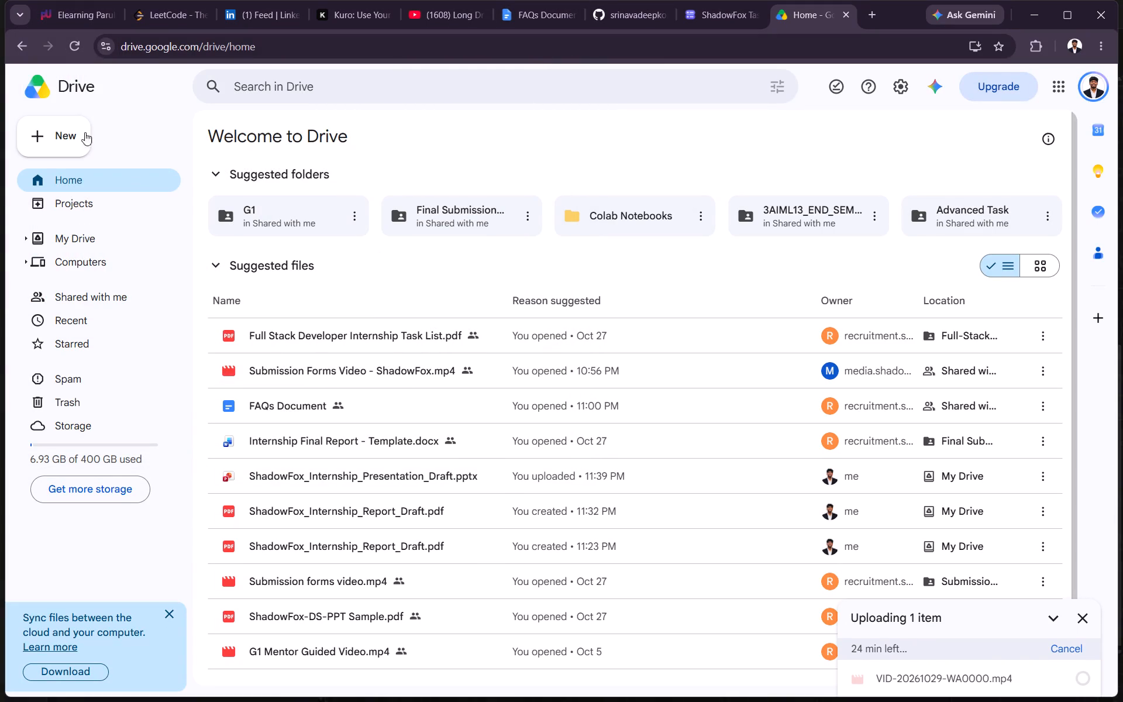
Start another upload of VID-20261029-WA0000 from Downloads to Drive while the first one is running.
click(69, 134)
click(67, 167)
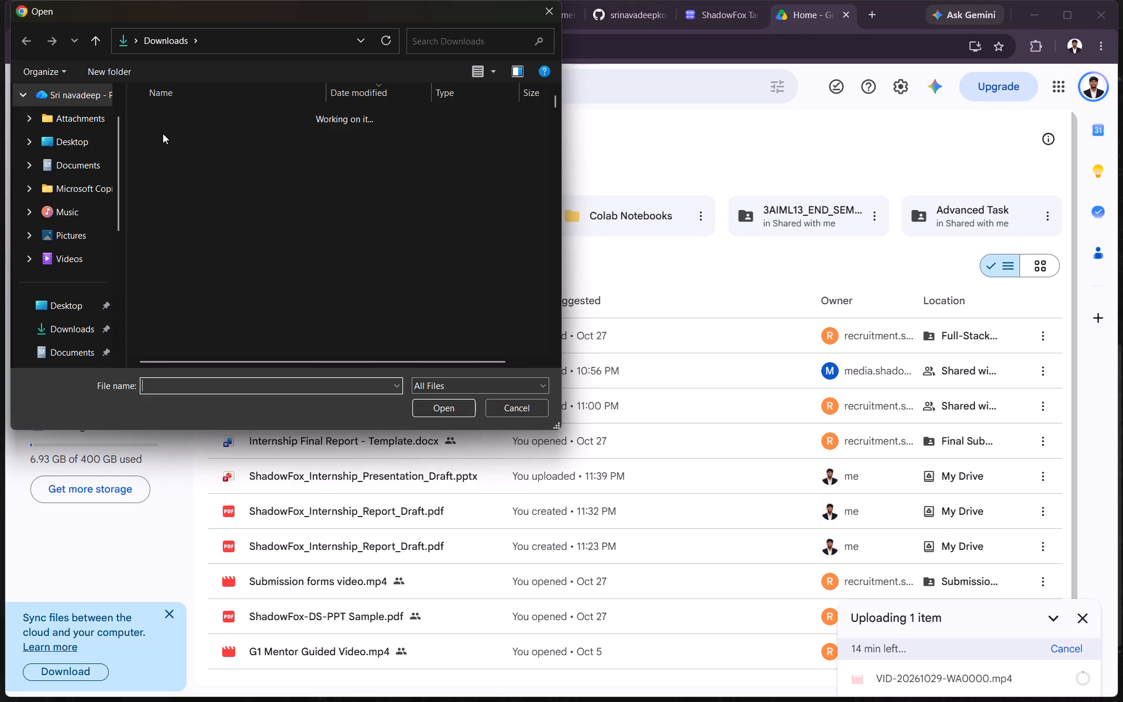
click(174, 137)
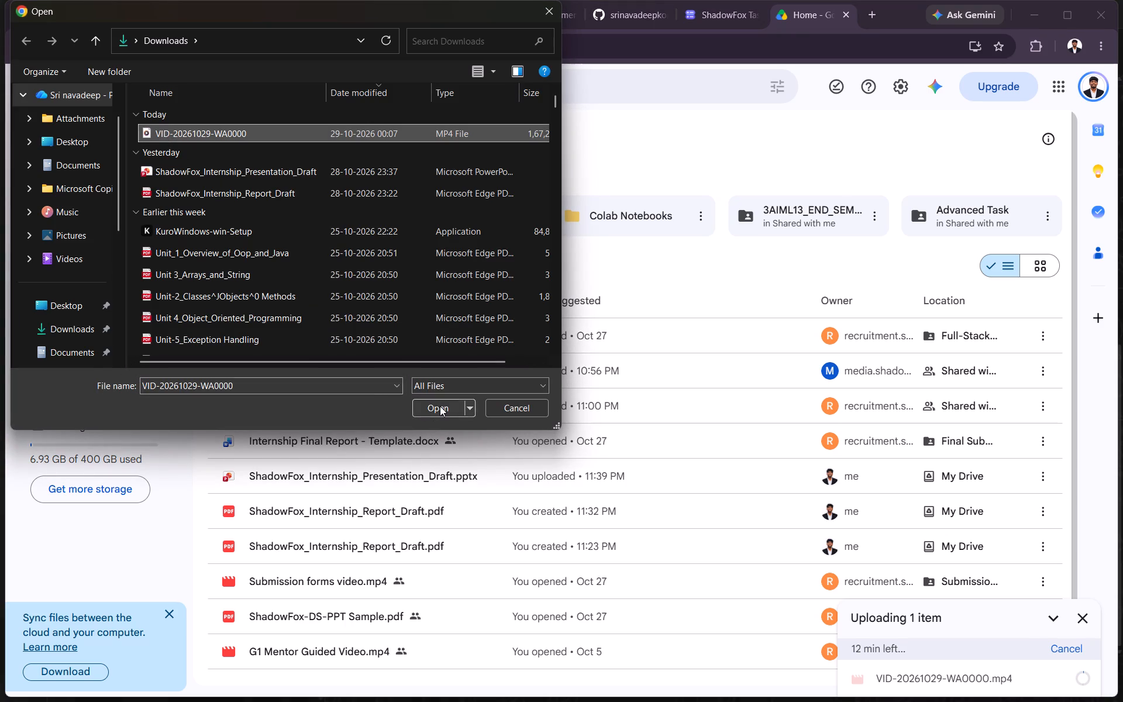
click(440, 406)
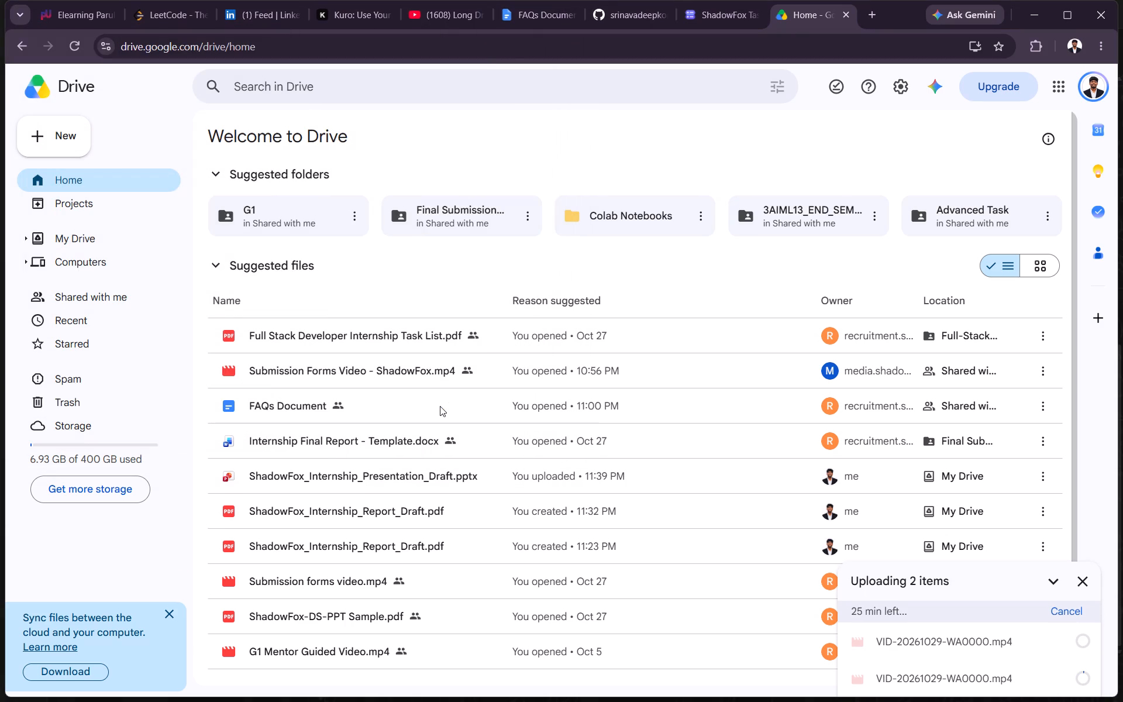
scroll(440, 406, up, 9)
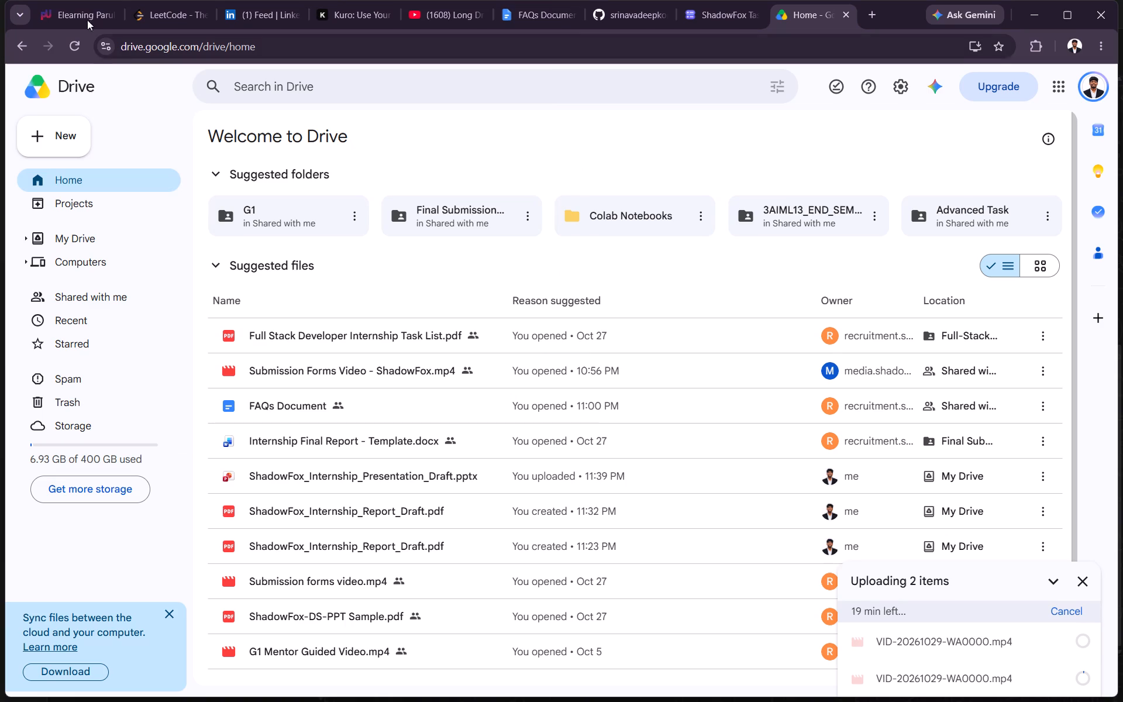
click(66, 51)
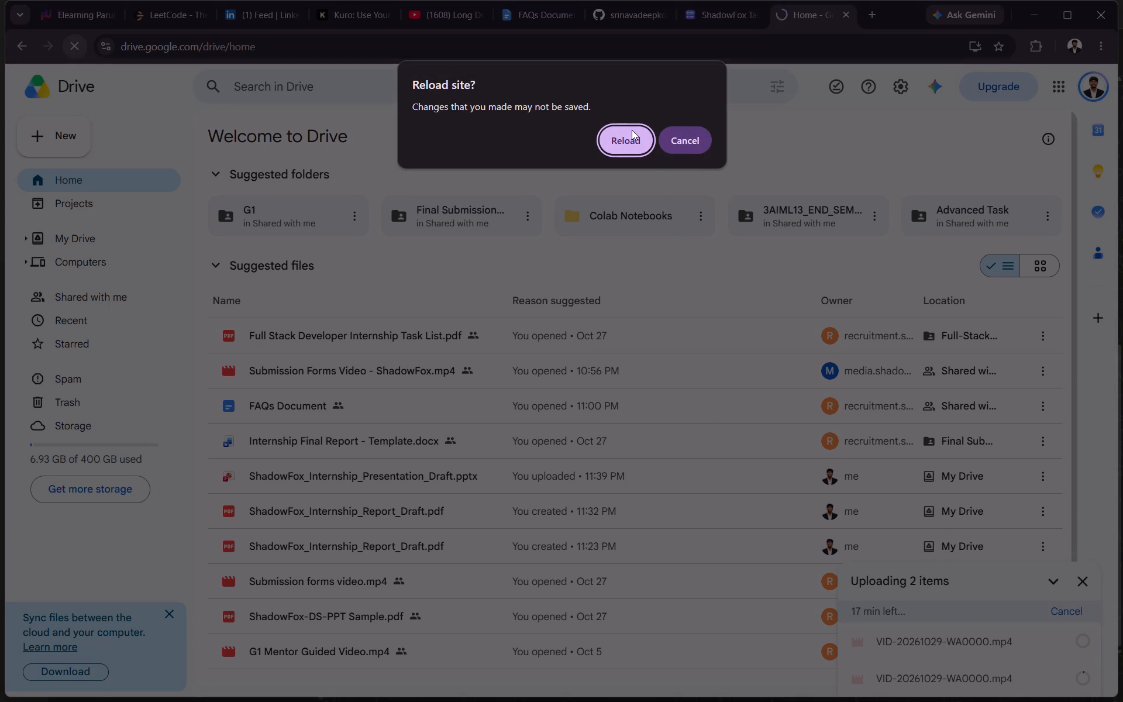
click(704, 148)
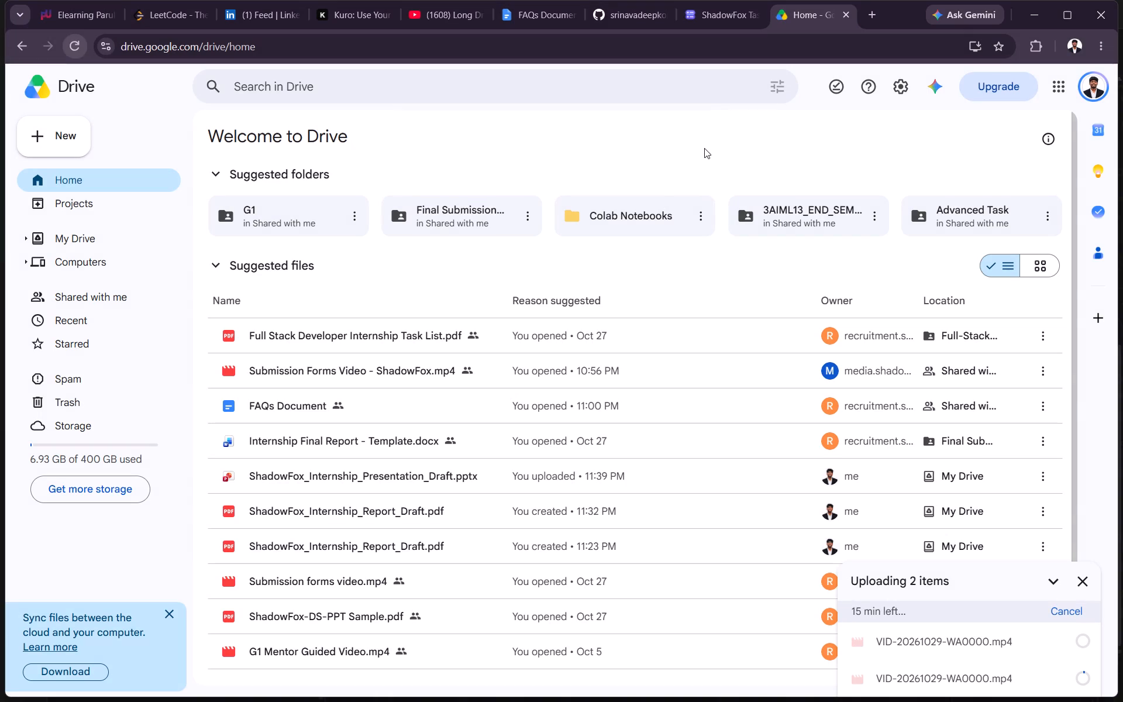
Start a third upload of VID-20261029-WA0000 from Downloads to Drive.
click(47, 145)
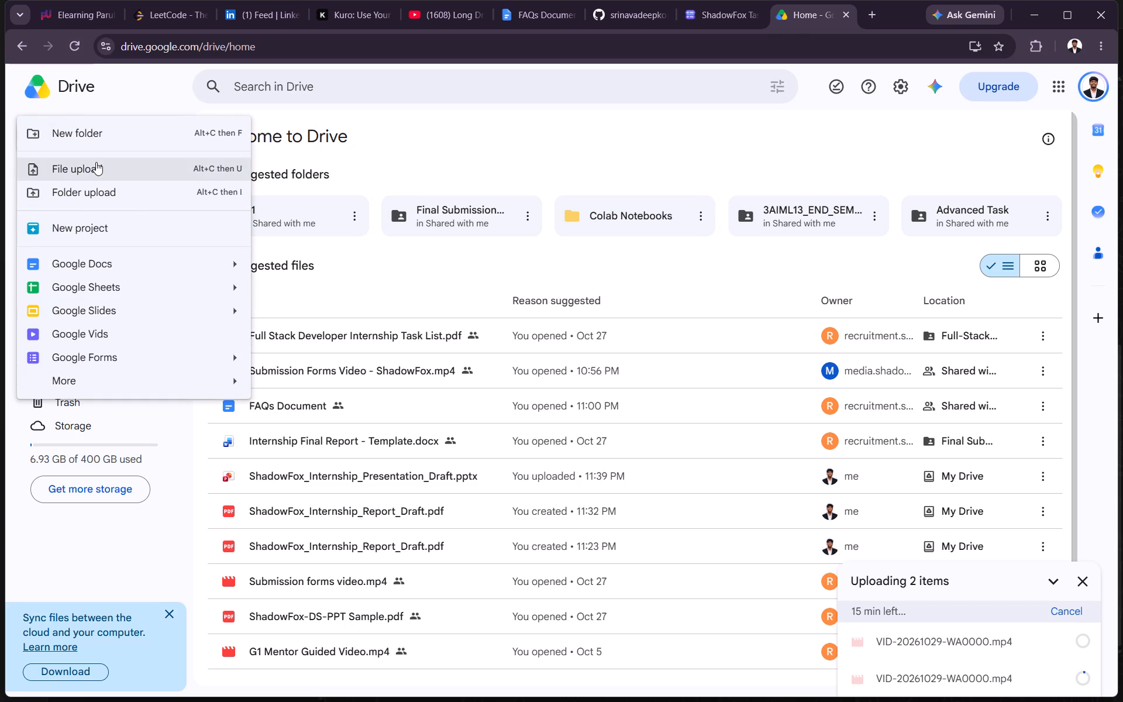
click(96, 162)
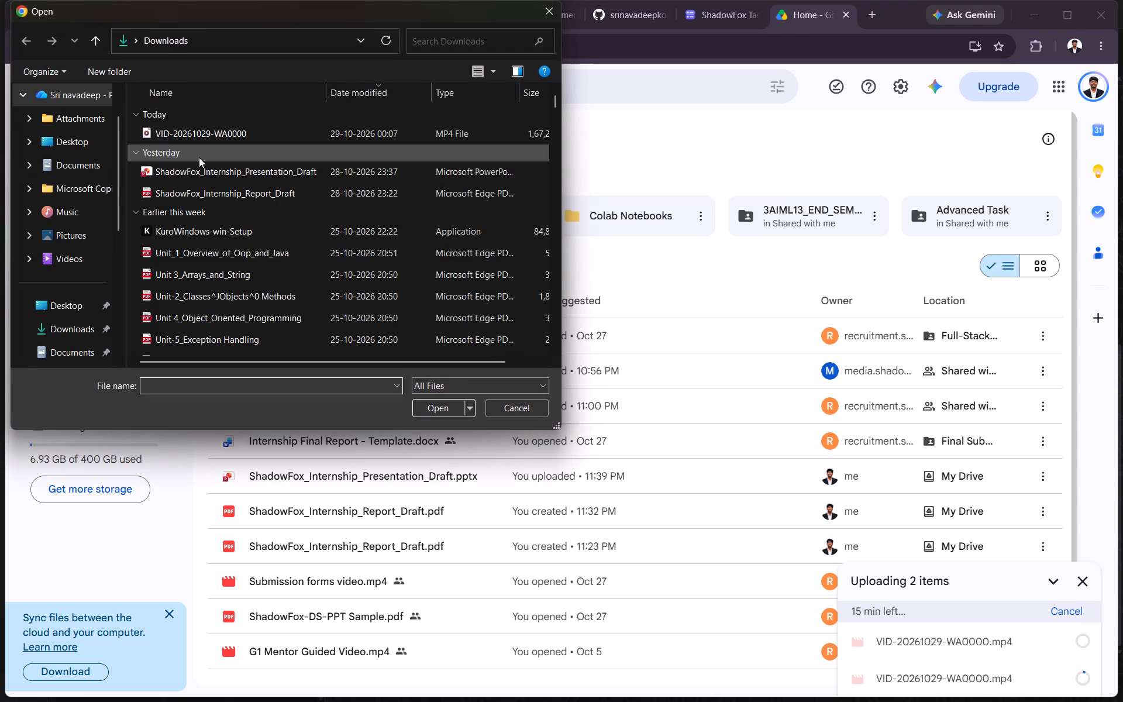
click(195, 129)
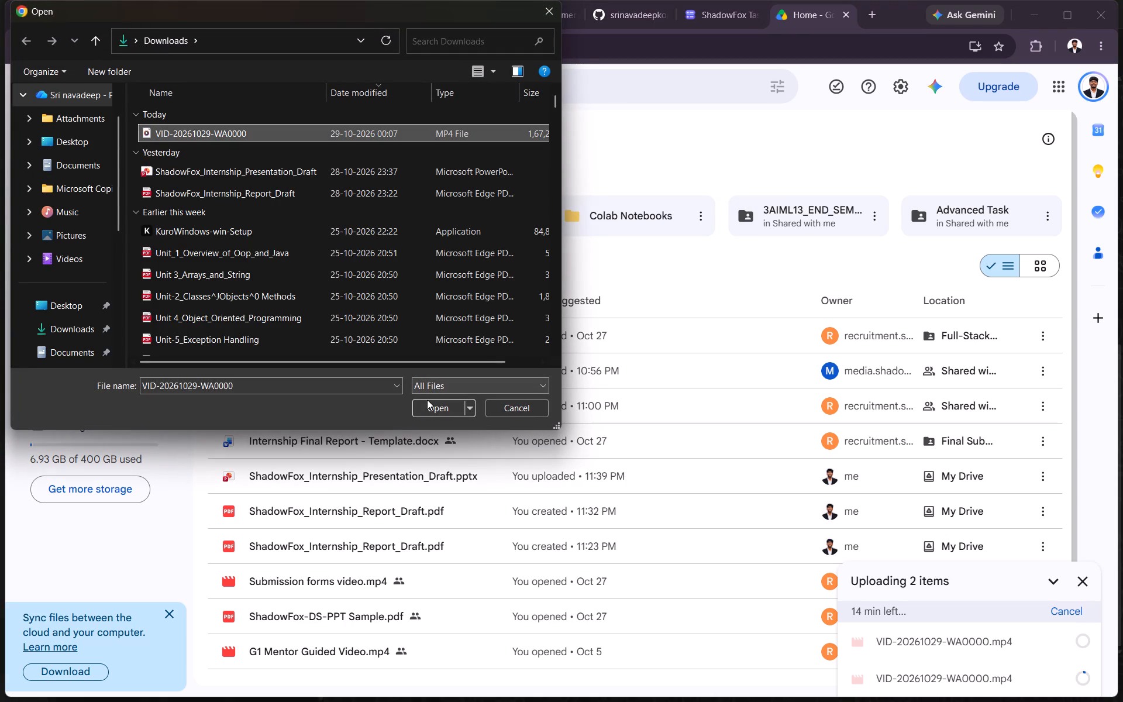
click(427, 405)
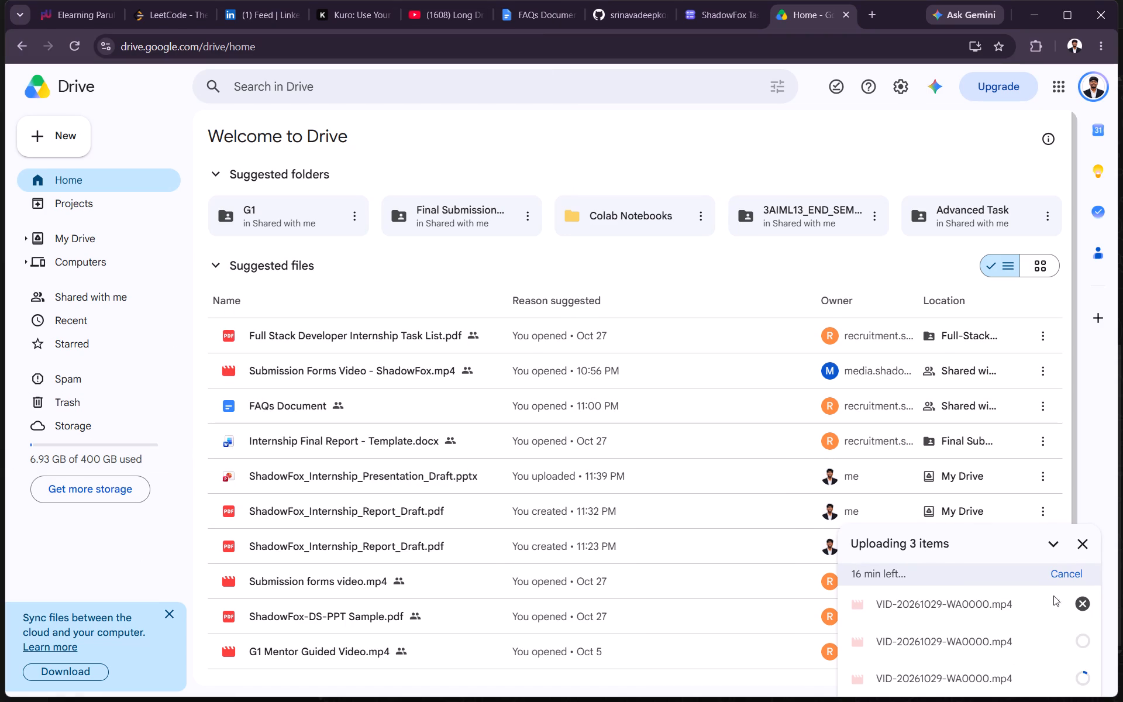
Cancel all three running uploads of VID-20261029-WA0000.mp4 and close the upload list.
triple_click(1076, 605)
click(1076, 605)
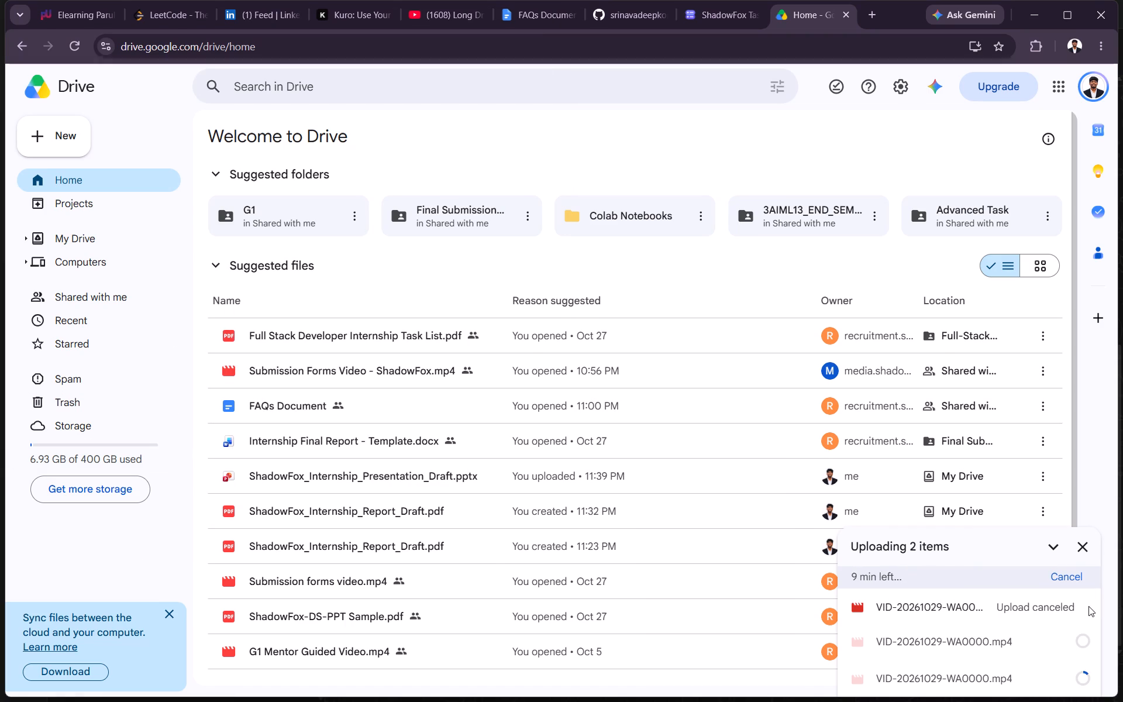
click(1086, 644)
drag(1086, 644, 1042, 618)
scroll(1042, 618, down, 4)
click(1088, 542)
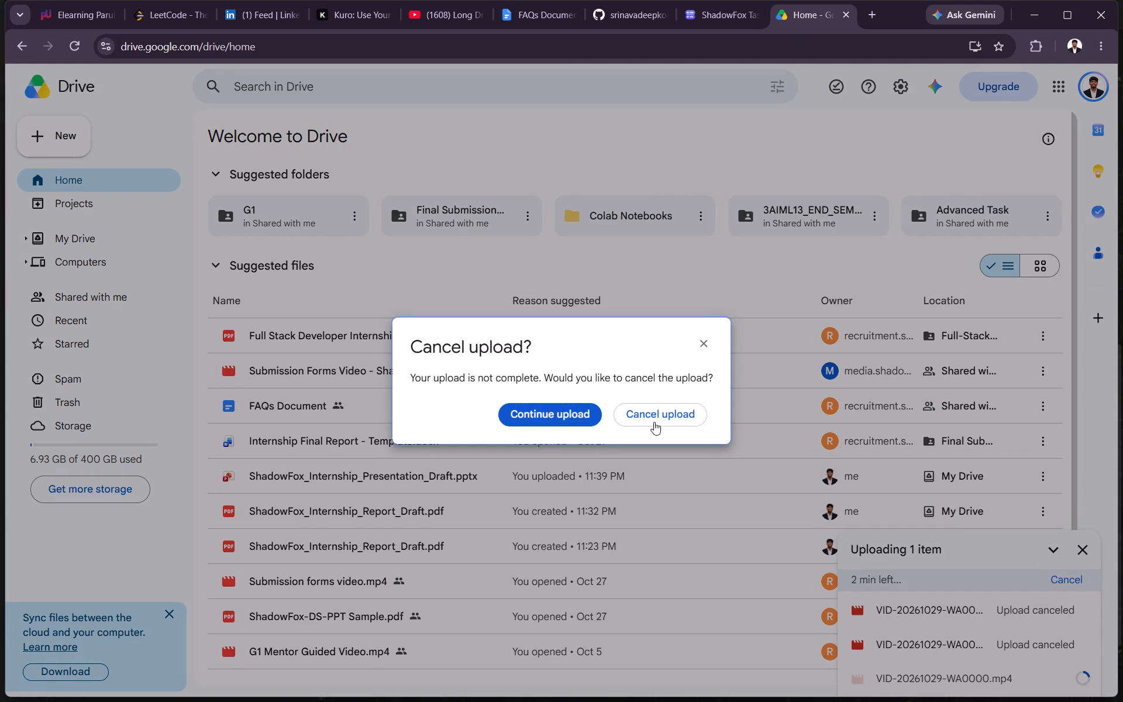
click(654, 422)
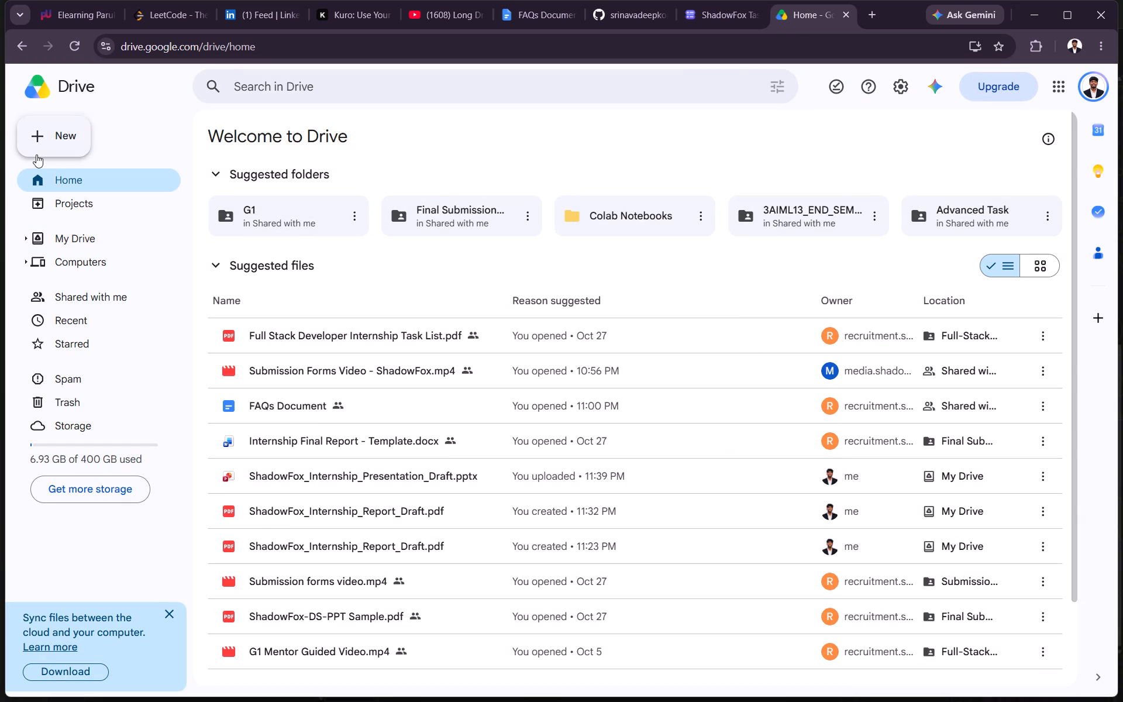
Upload the video VID-20261029-WA0000 from the Downloads folder to Drive as a single new upload.
click(36, 154)
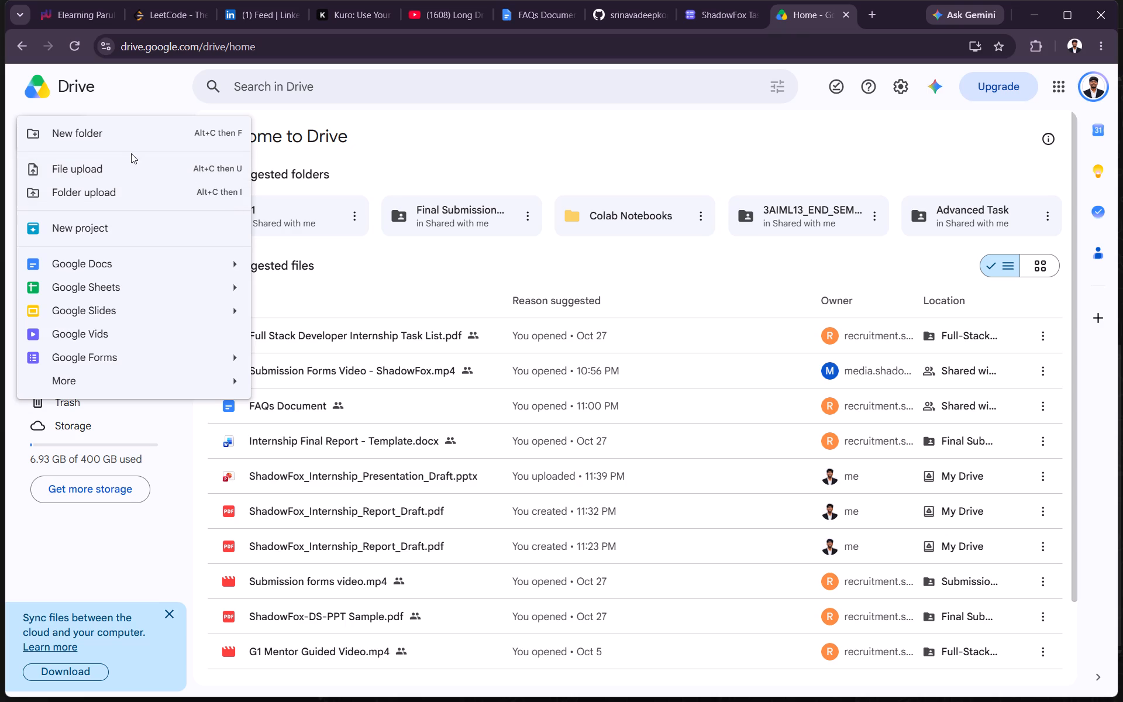
click(131, 164)
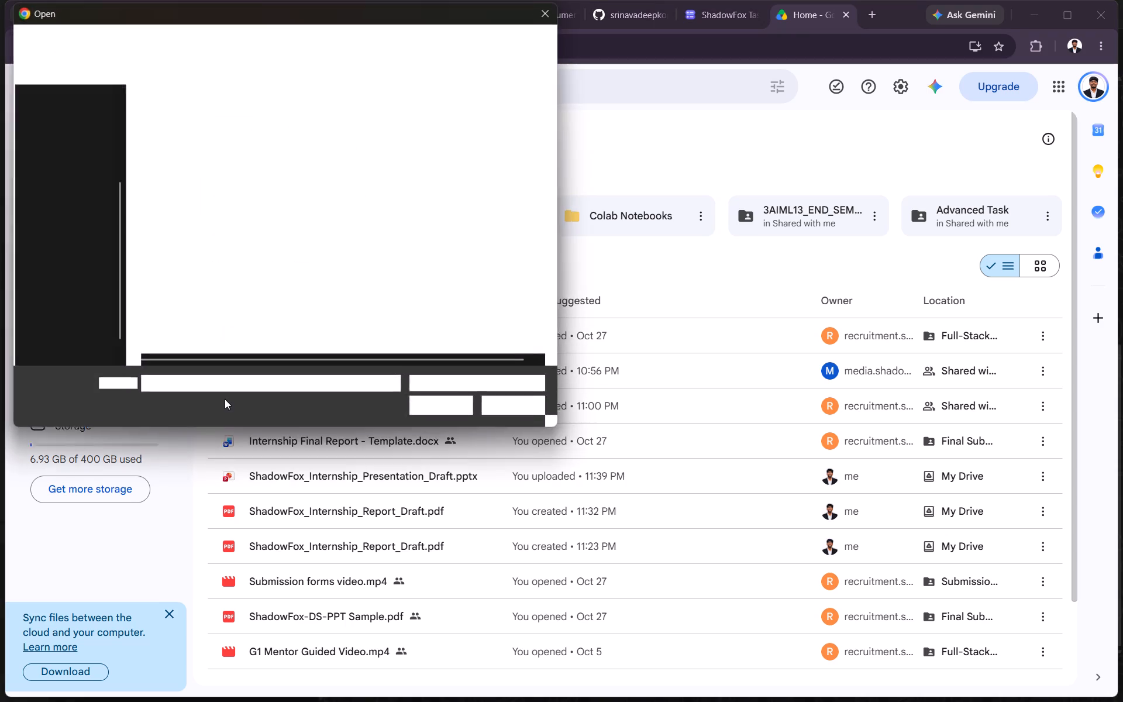
click(288, 137)
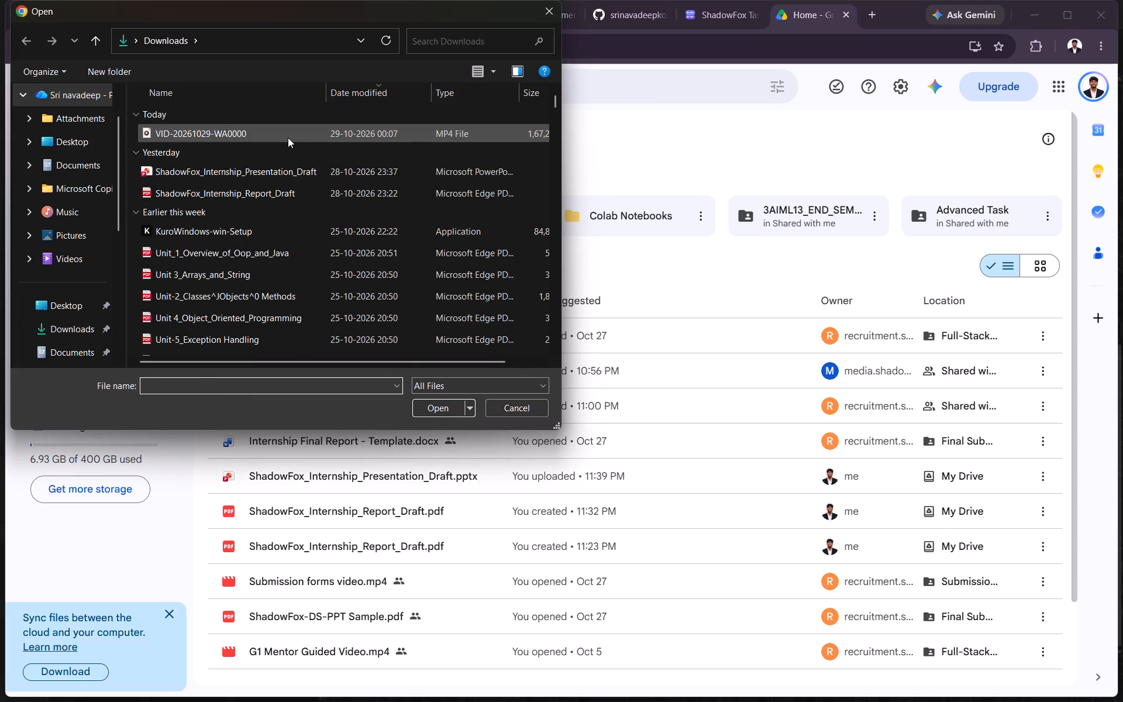
click(443, 405)
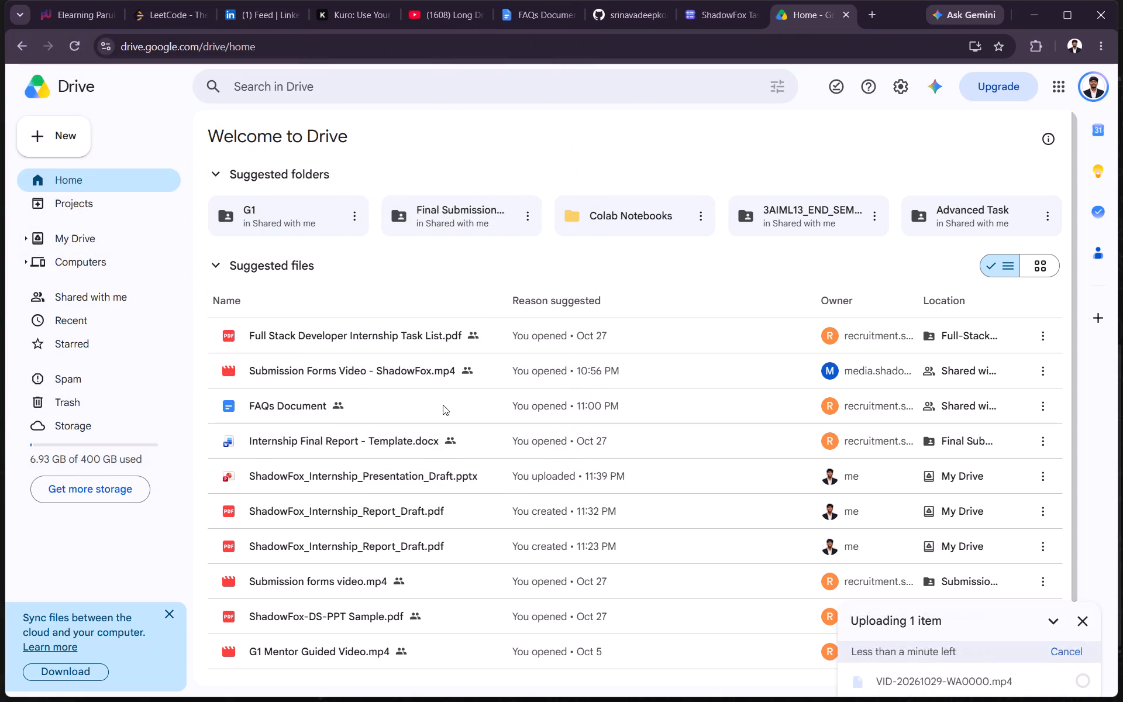
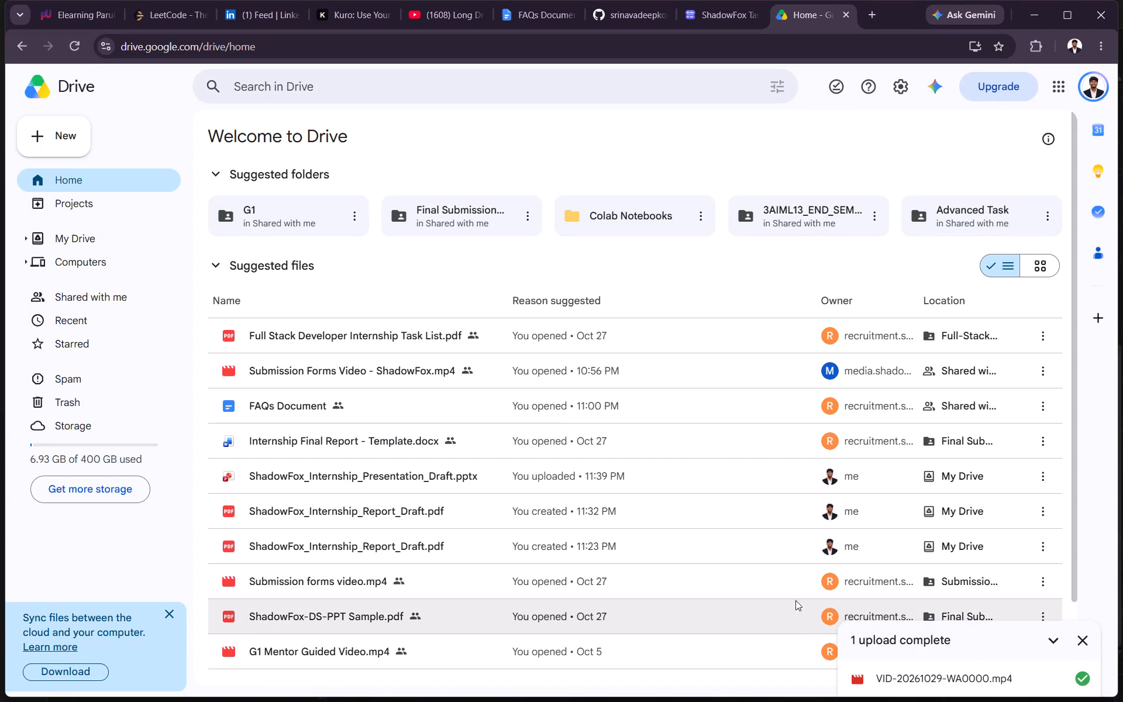
Open the newly uploaded VID-20261029-WA0000.mp4 in Drive, check its file details, and close the preview.
scroll(499, 663, down, 1)
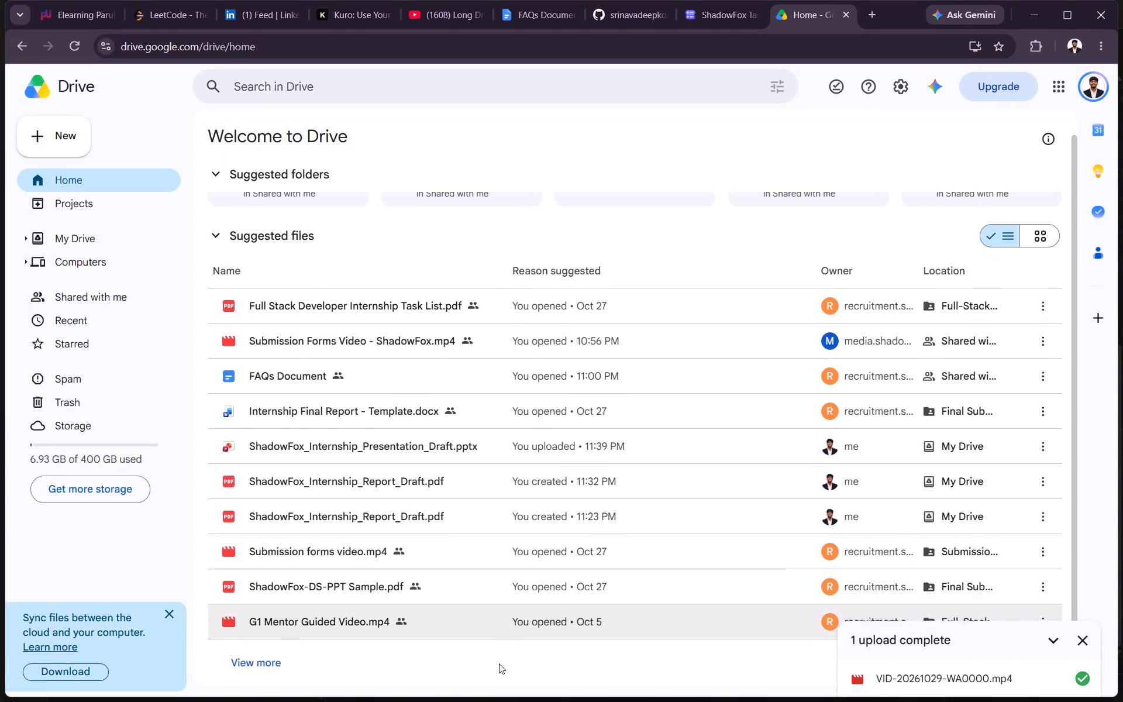
scroll(499, 663, down, 2)
click(876, 675)
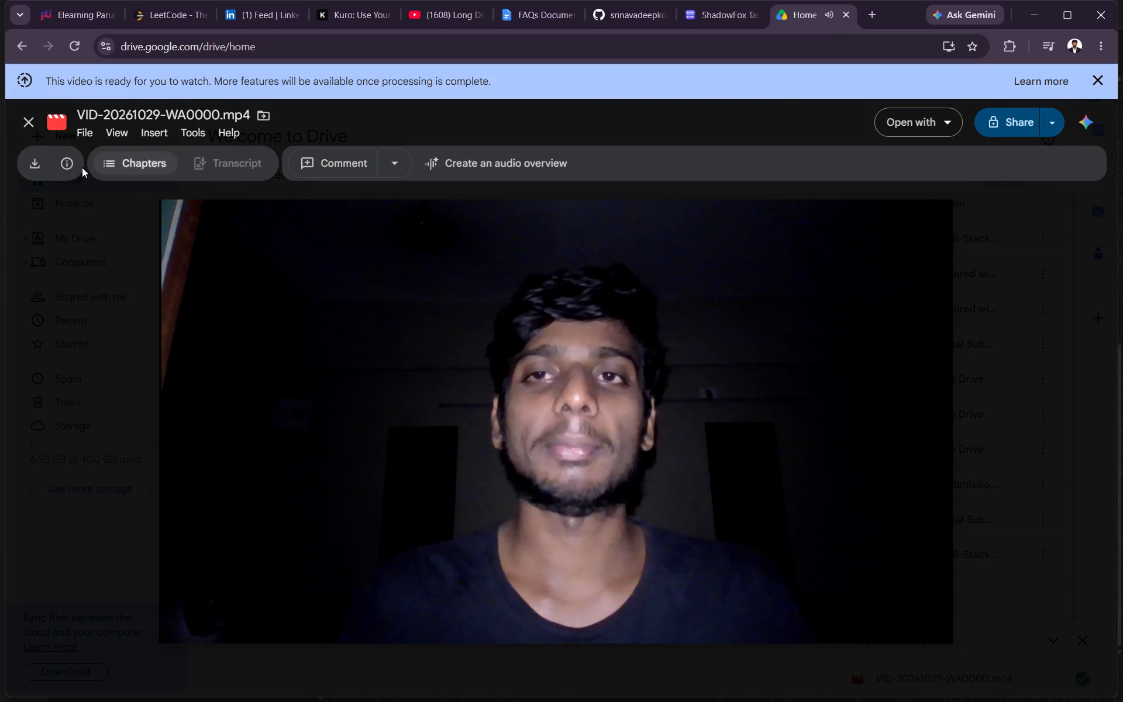
click(64, 161)
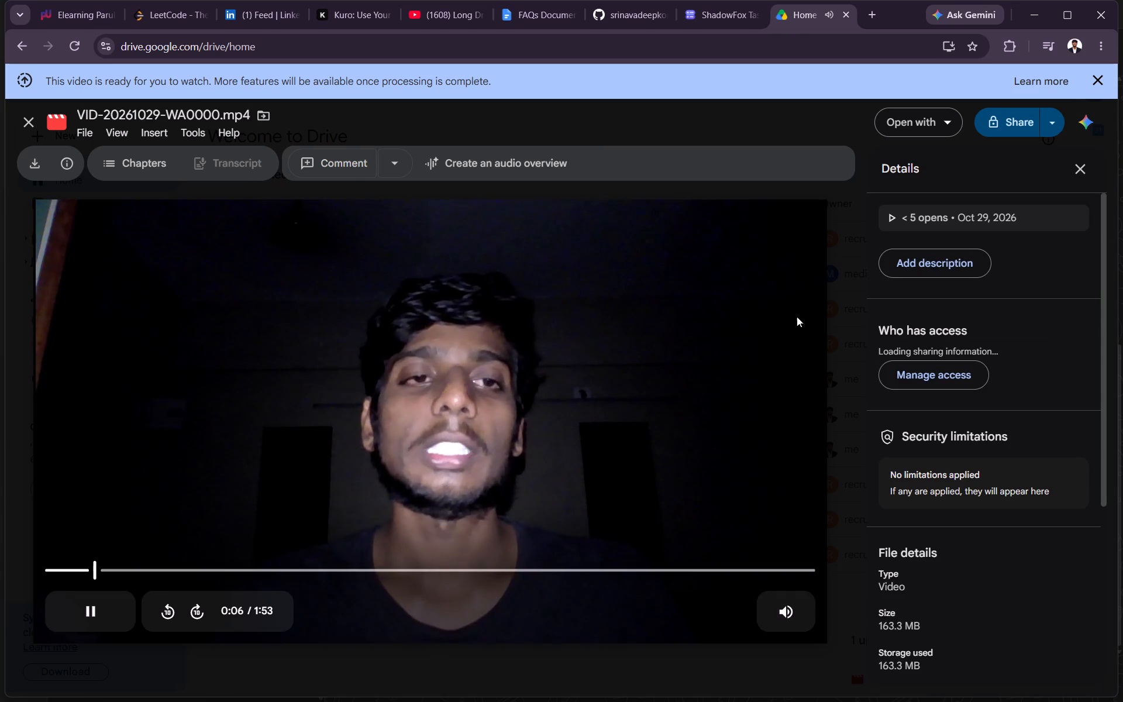
scroll(919, 500, down, 2)
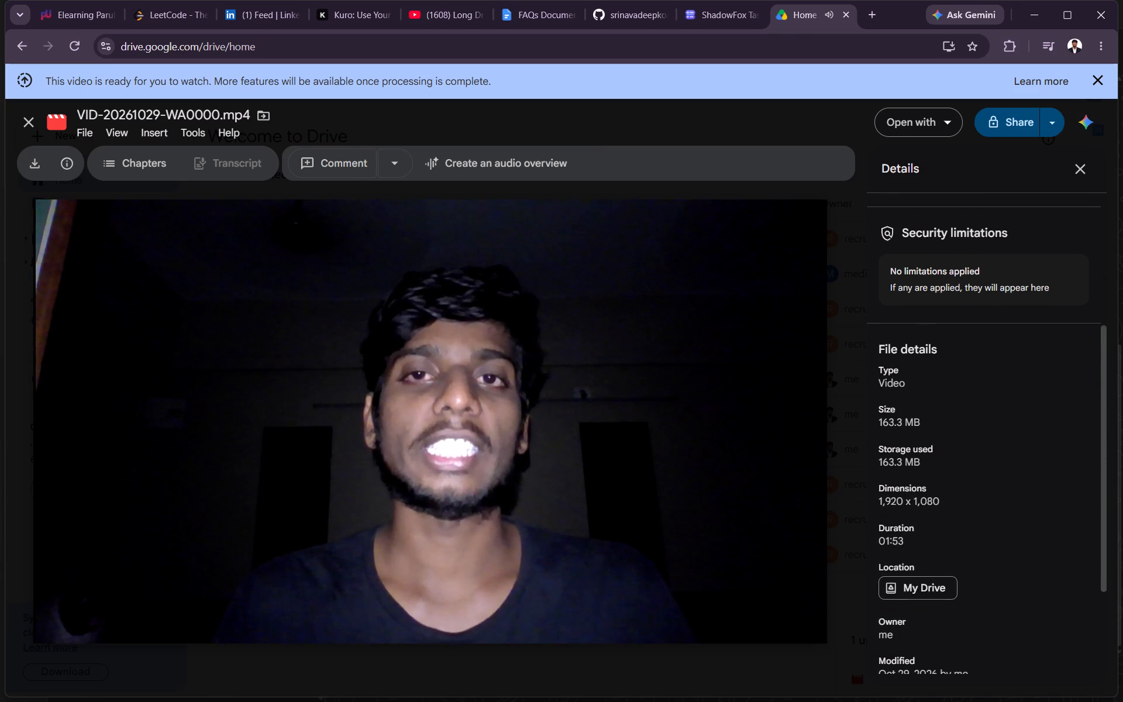
scroll(919, 500, down, 5)
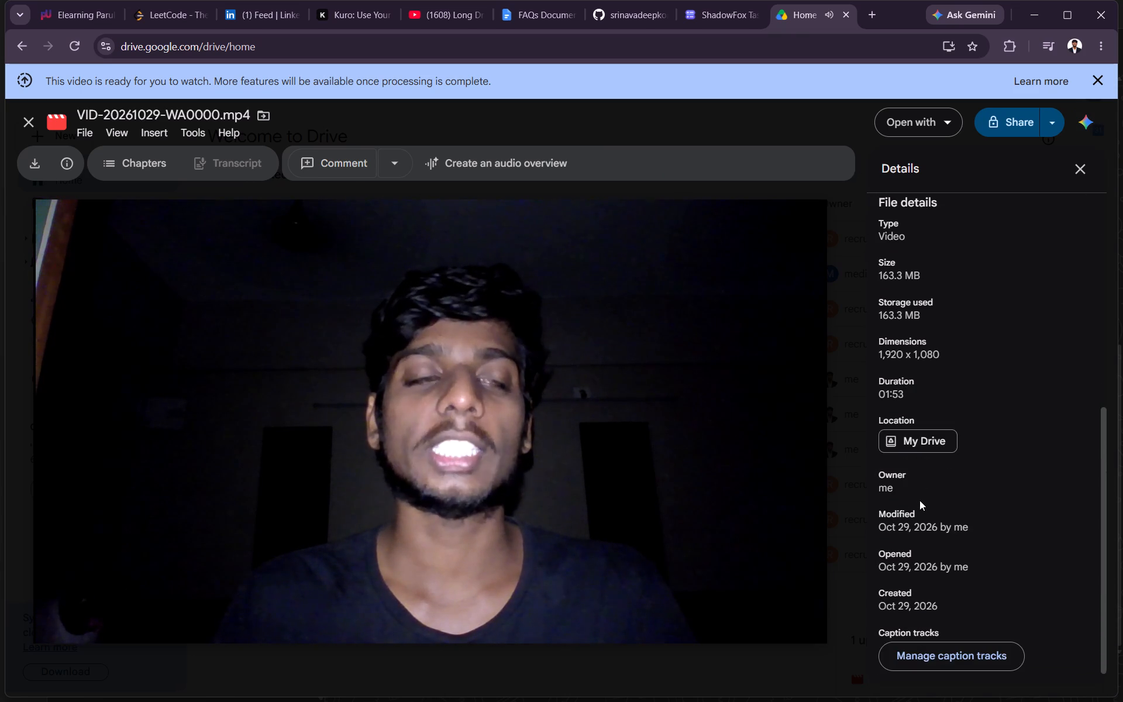
scroll(911, 595, down, 3)
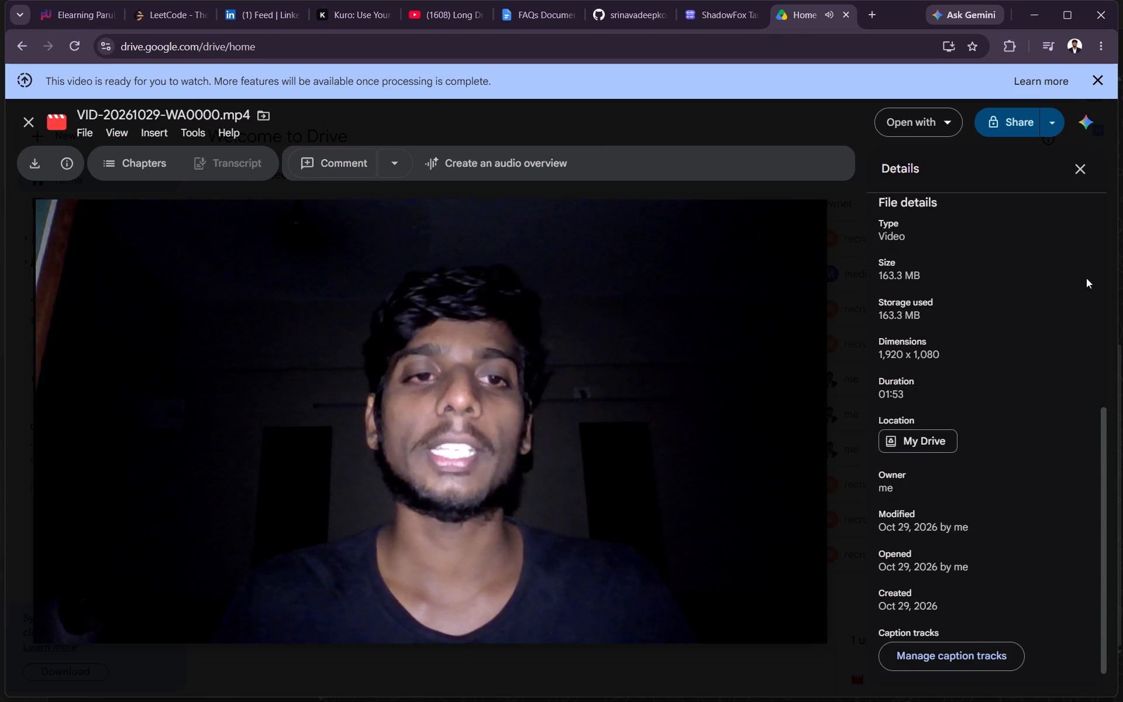
click(1087, 172)
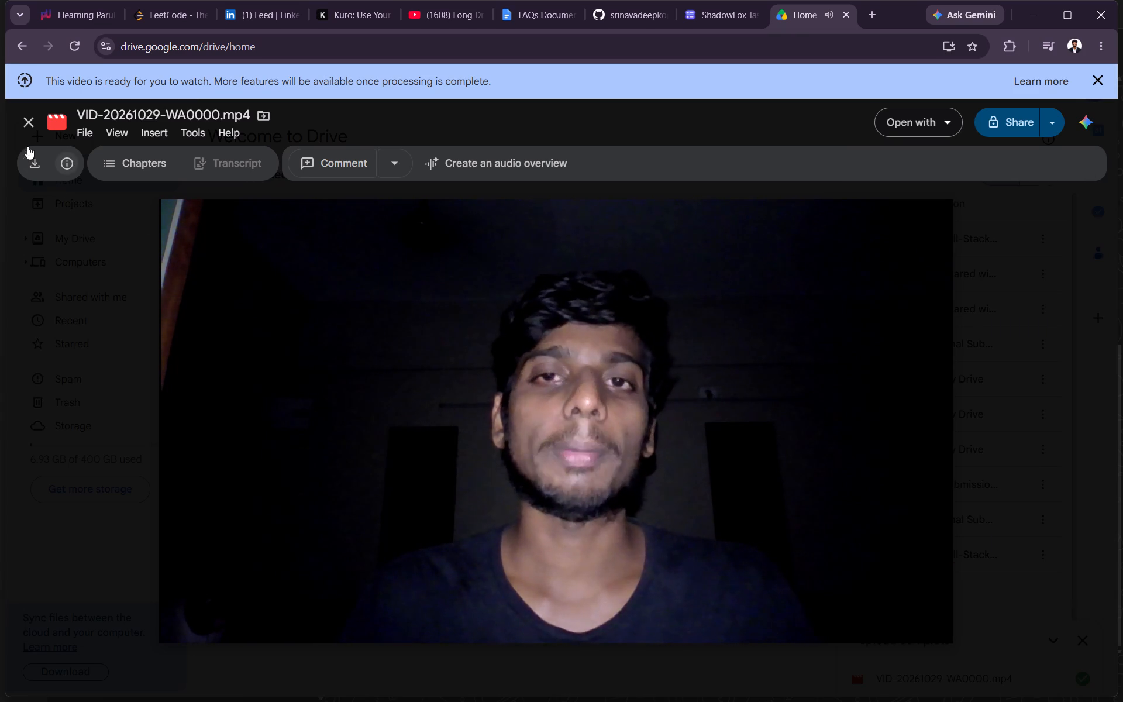
click(21, 131)
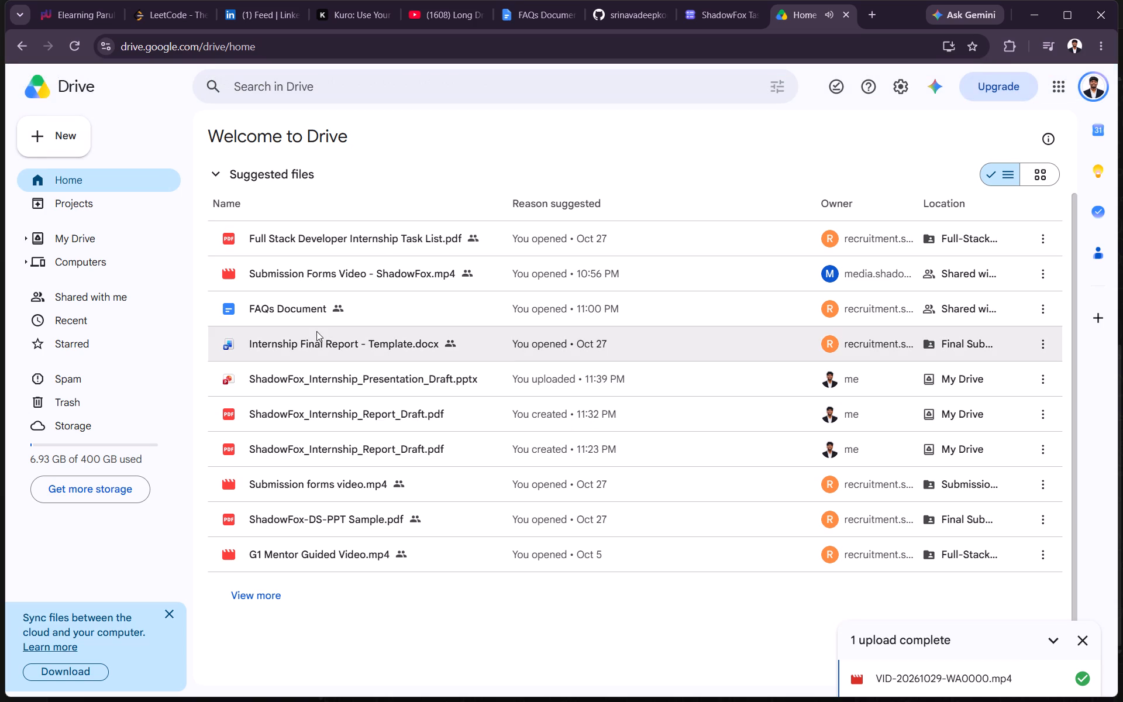
Refresh the Drive home page and copy the link to VID-20261029-WA0000.mp4 from the suggested files.
scroll(316, 331, down, 3)
click(254, 589)
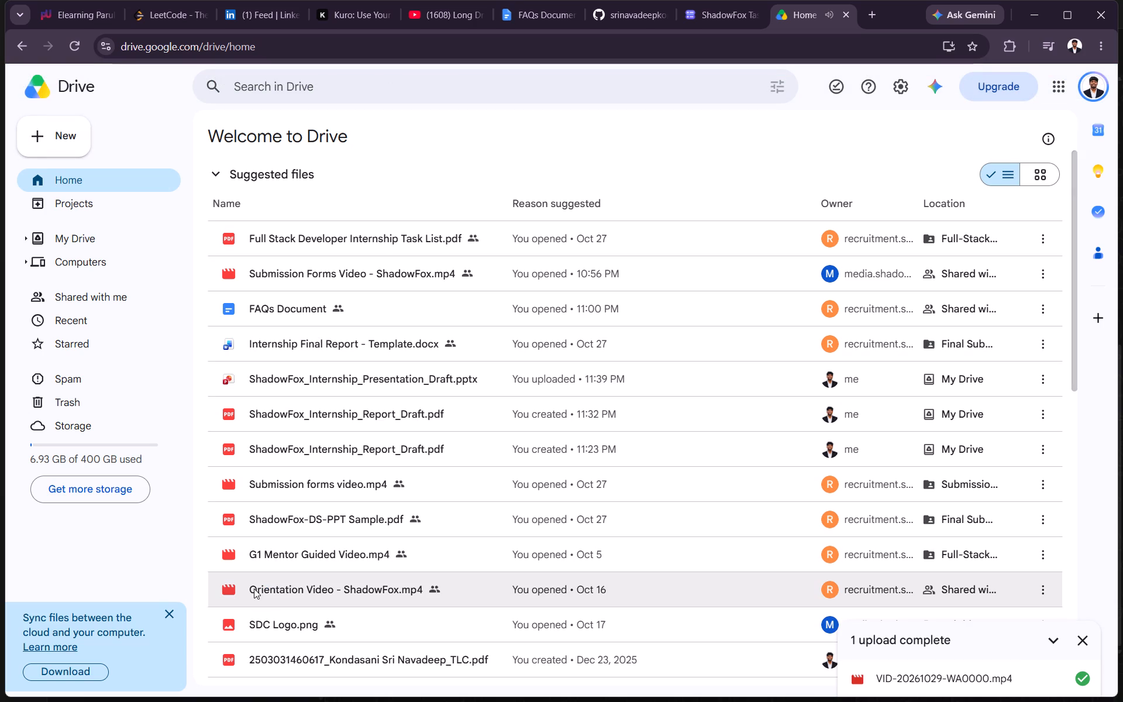
scroll(313, 531, down, 5)
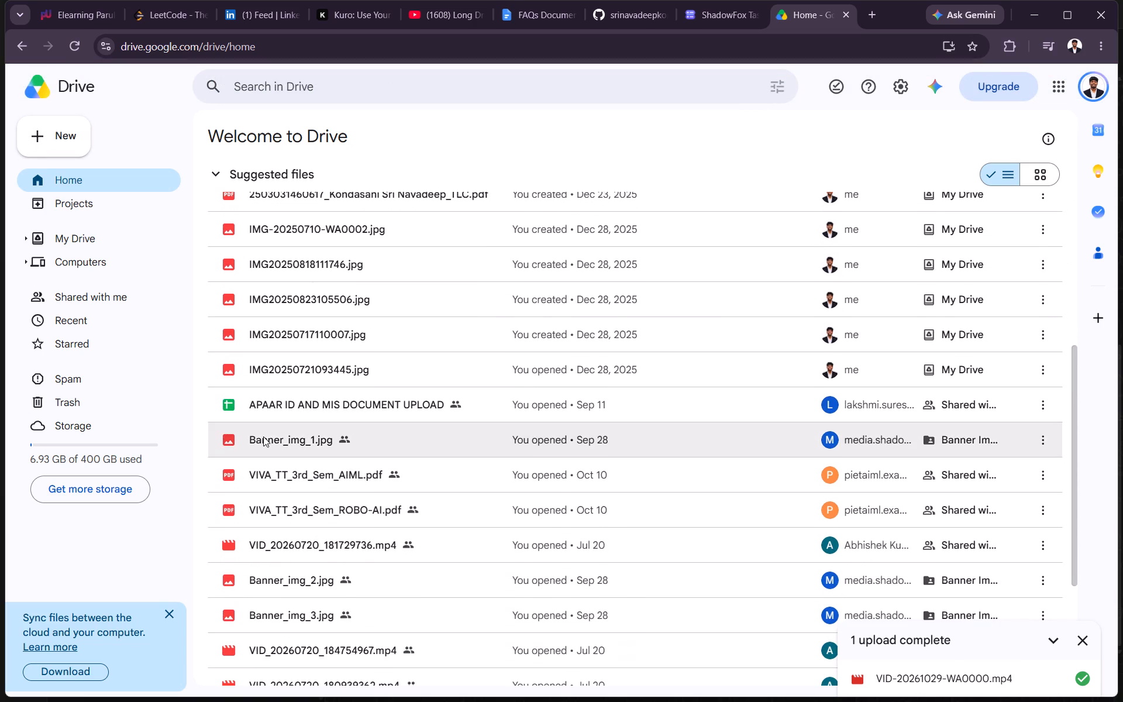
scroll(263, 436, down, 9)
scroll(263, 436, up, 19)
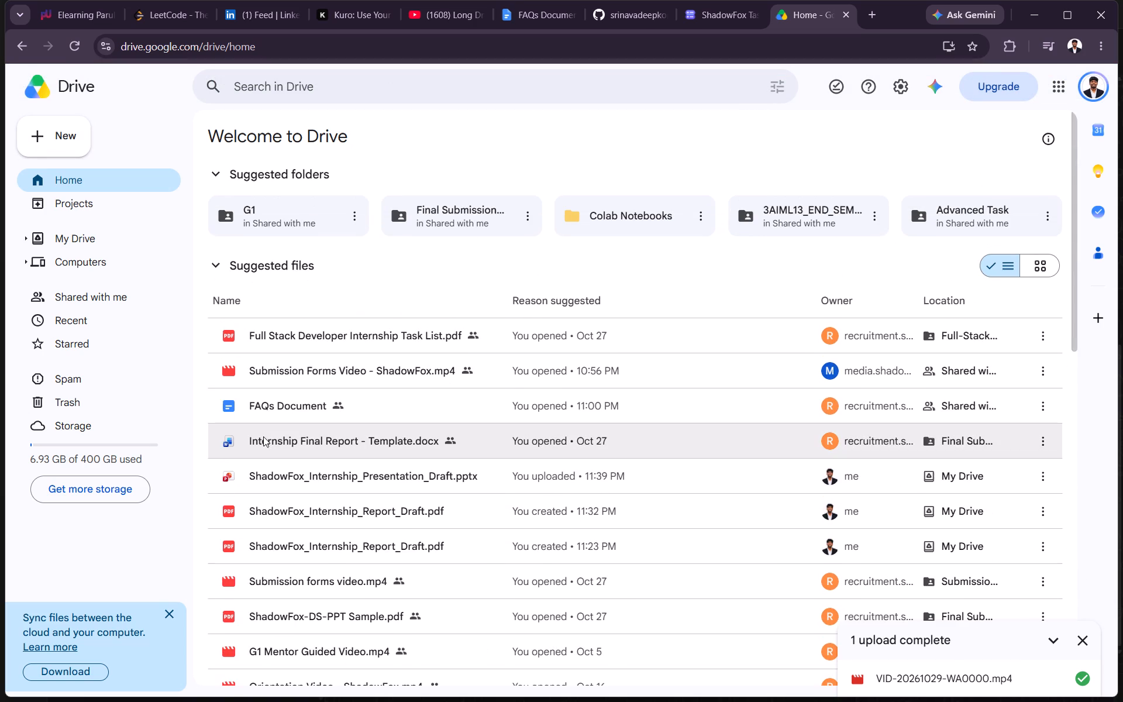
click(72, 38)
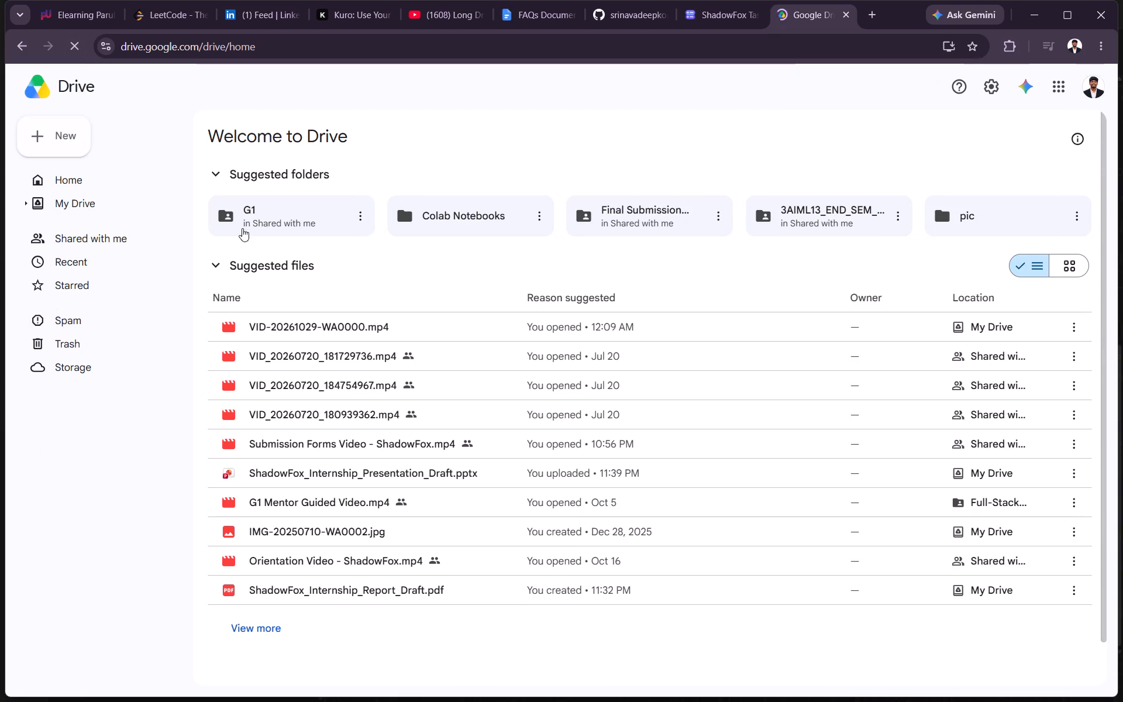
scroll(232, 401, down, 1)
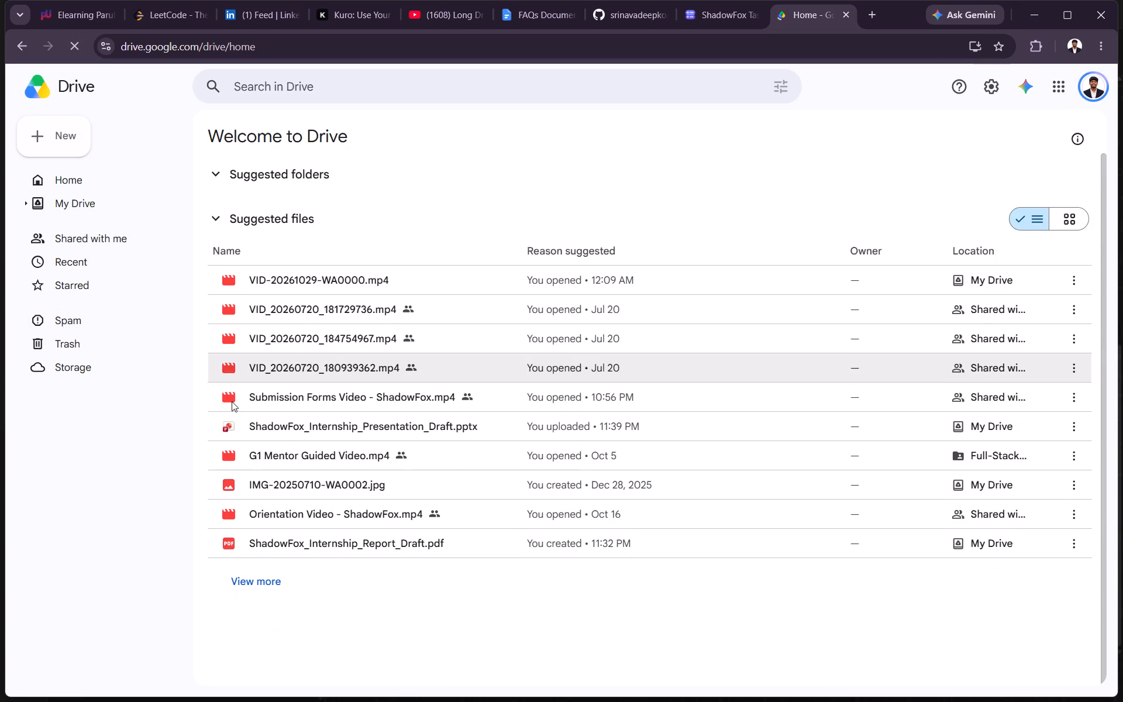
scroll(232, 401, down, 2)
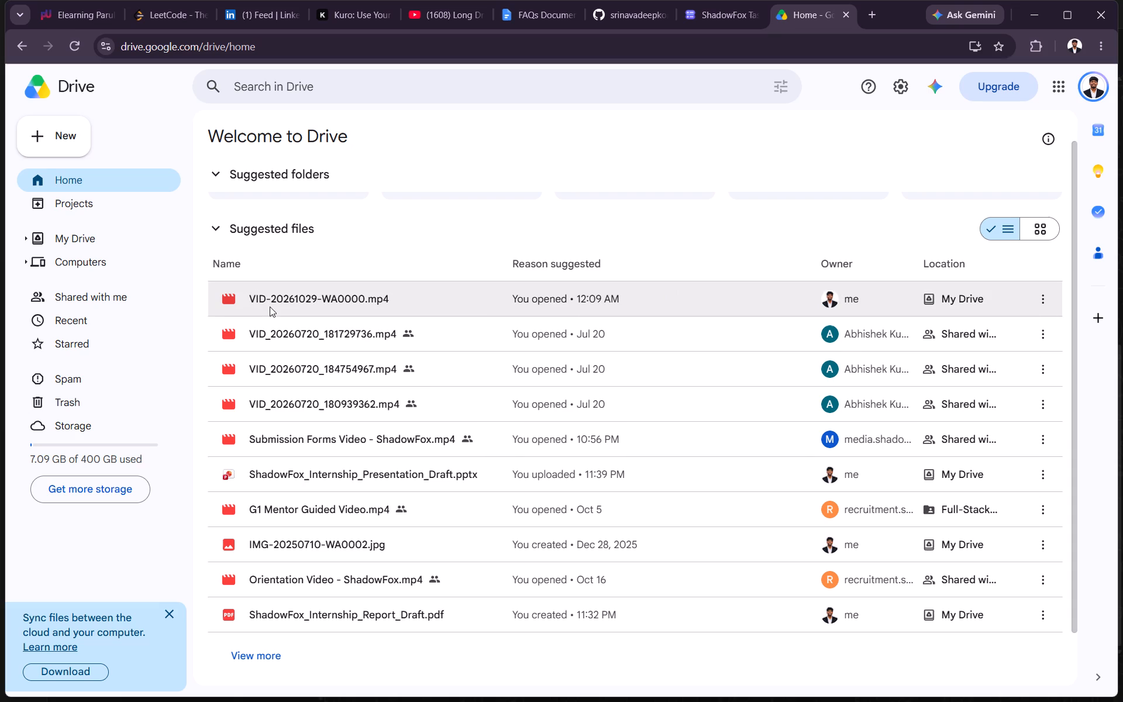
click(1048, 308)
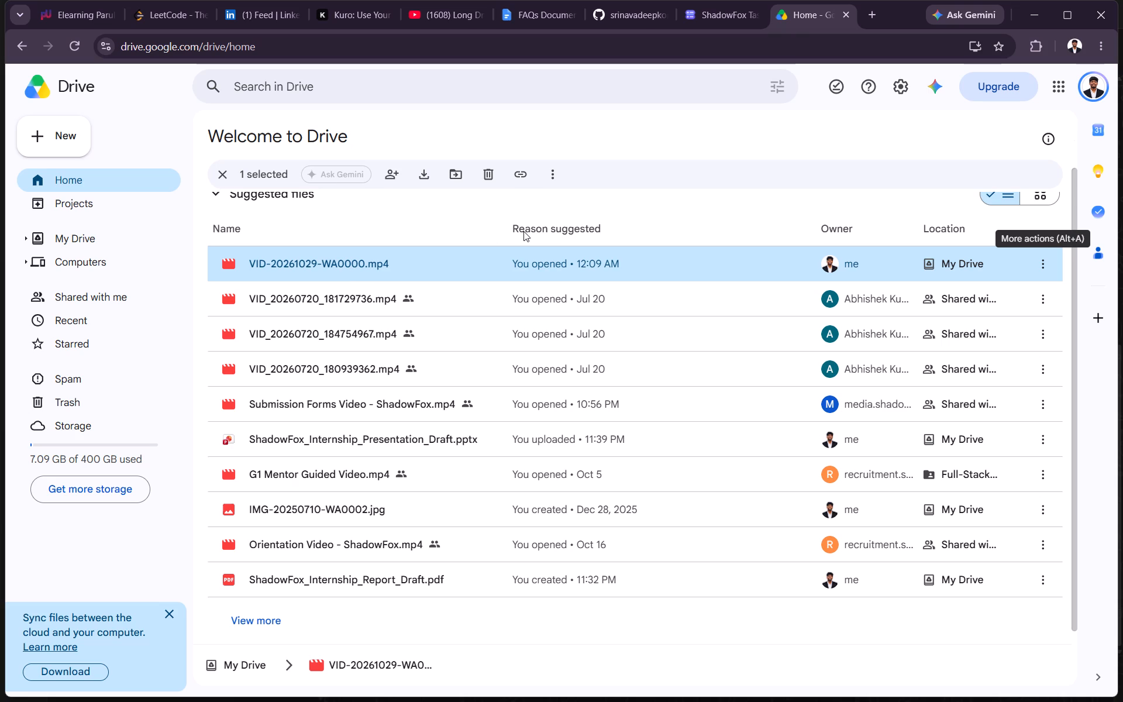
click(550, 178)
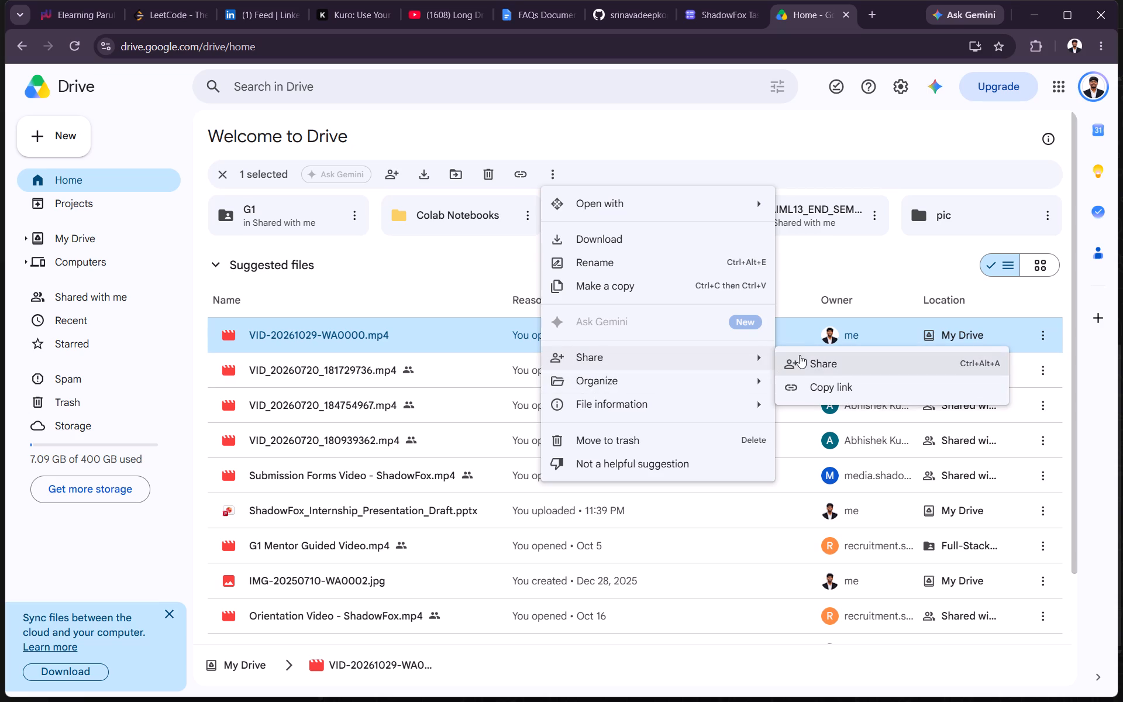
click(826, 384)
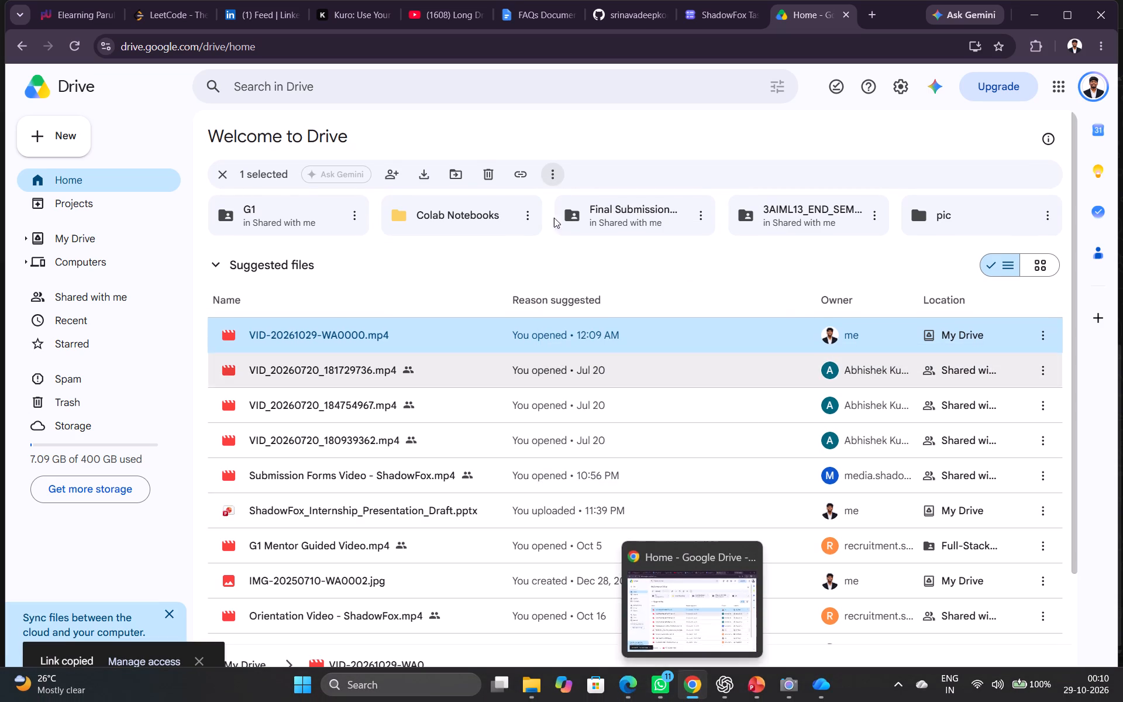
Paste the copied Drive link as the answer to the form's self-recorded video question.
click(705, 22)
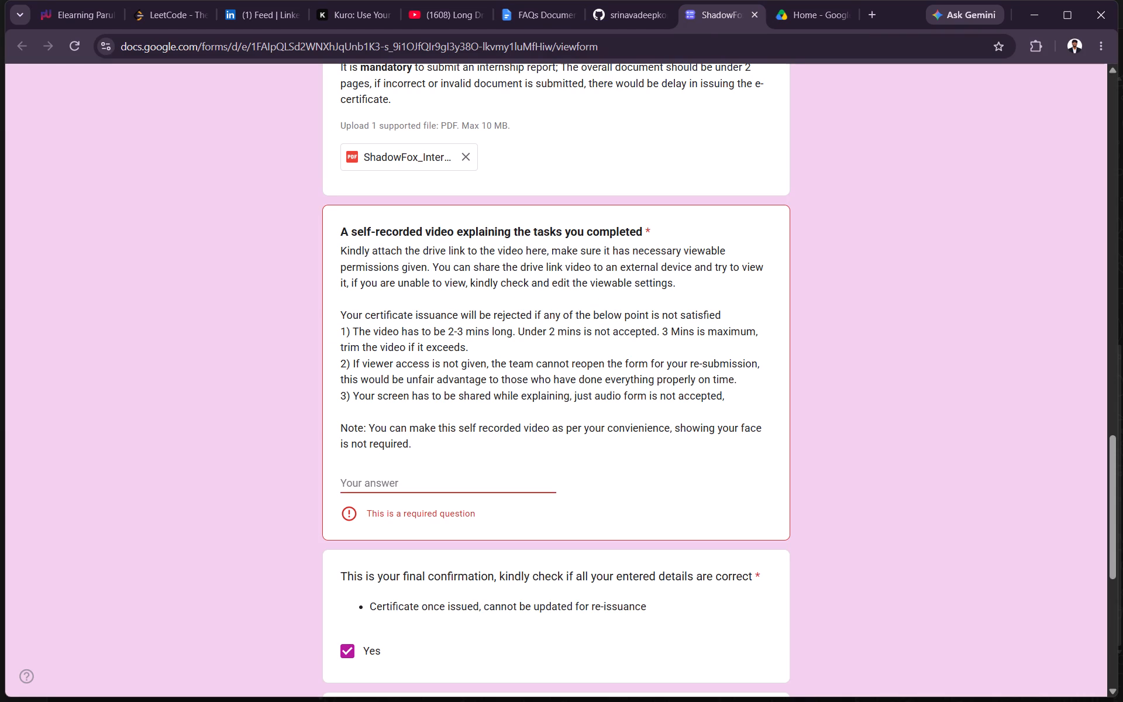
key(ctrl+v)
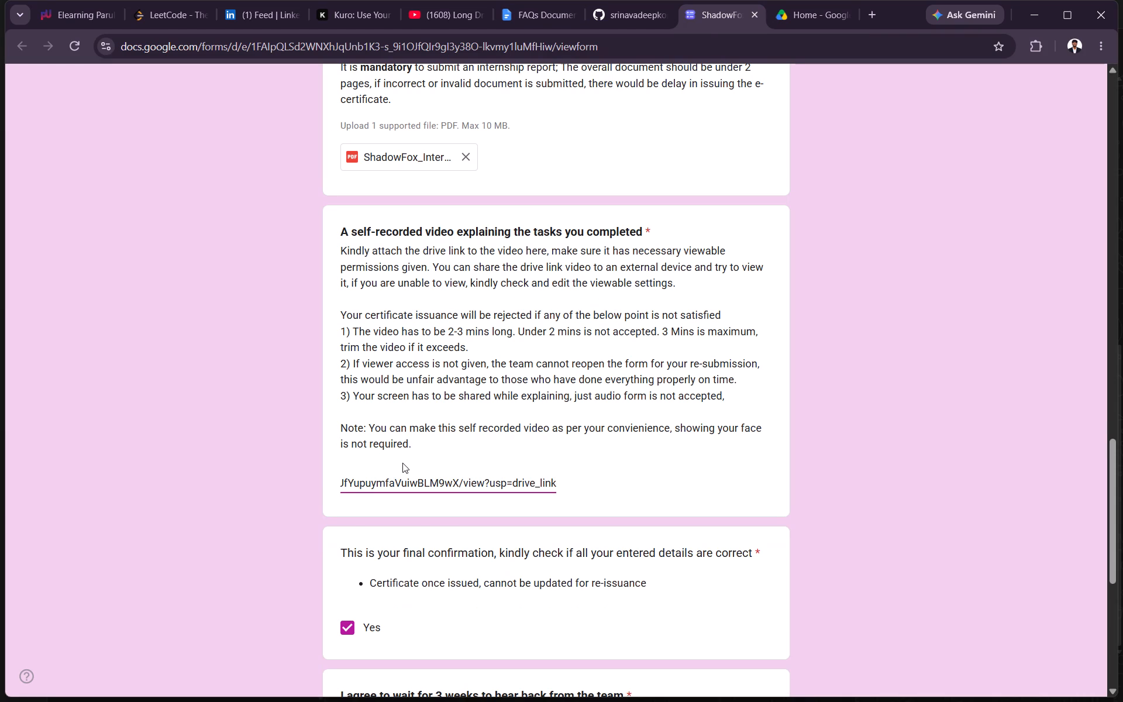
scroll(402, 463, right, 6)
Review the final confirmation answers and submit the ShadowFox Task Submission form.
scroll(432, 477, down, 4)
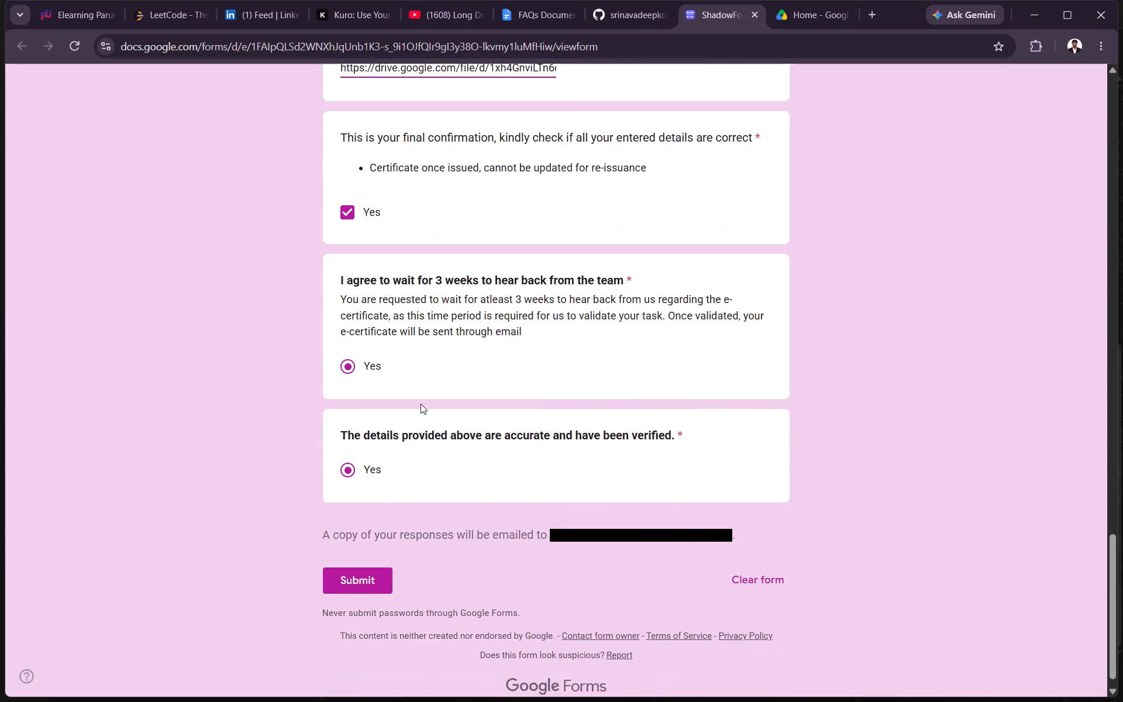
scroll(421, 404, up, 13)
scroll(421, 404, down, 18)
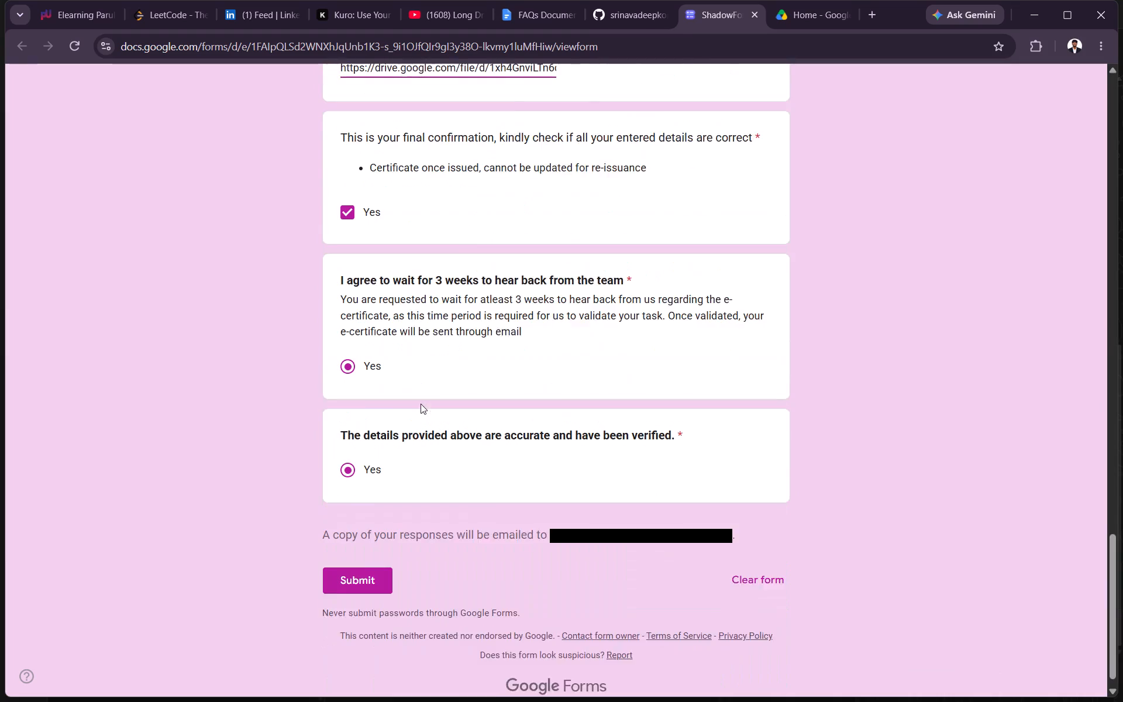
click(346, 569)
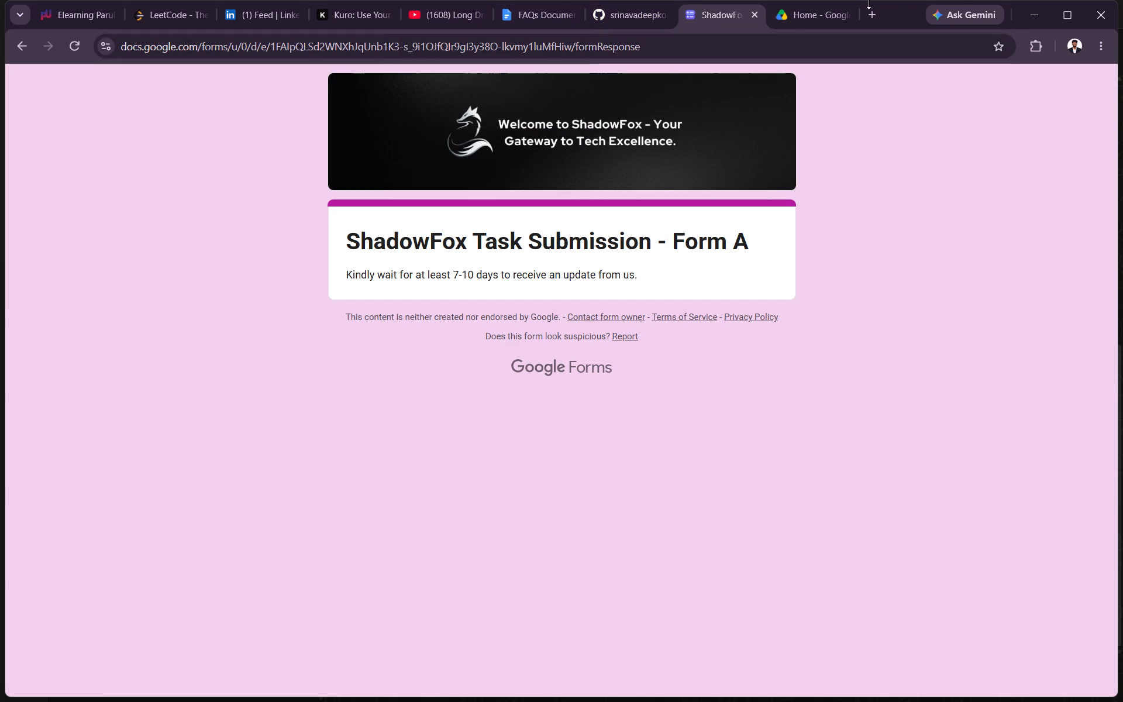
Return to the Drive home page.
click(852, 15)
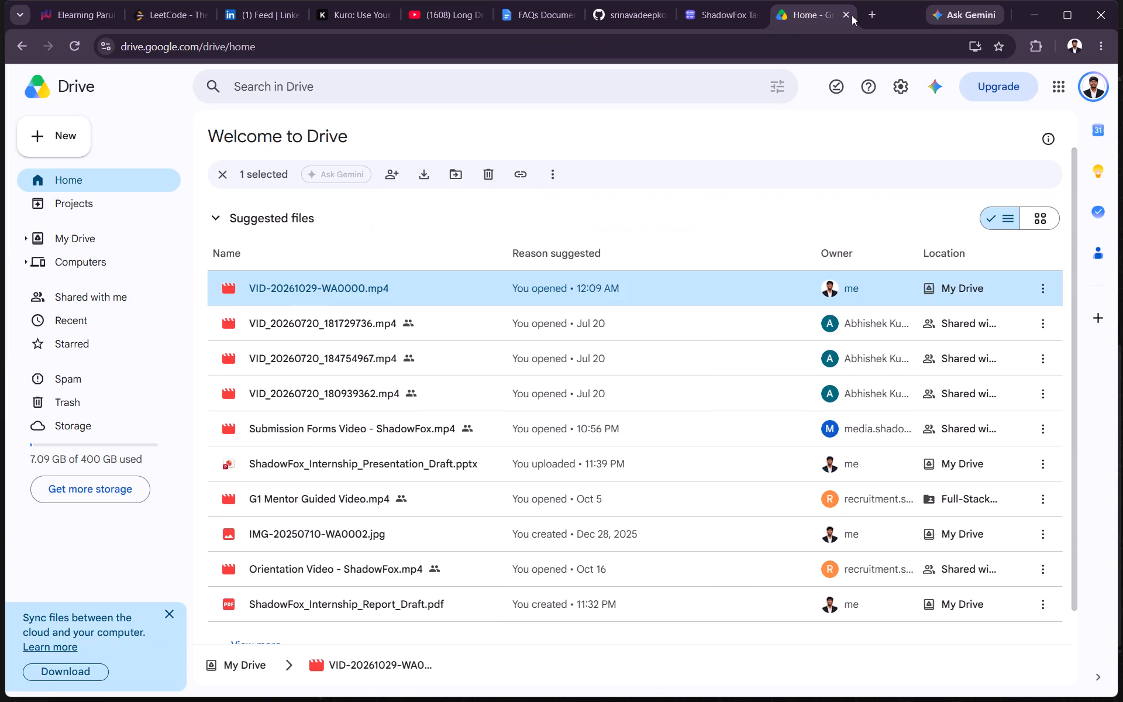
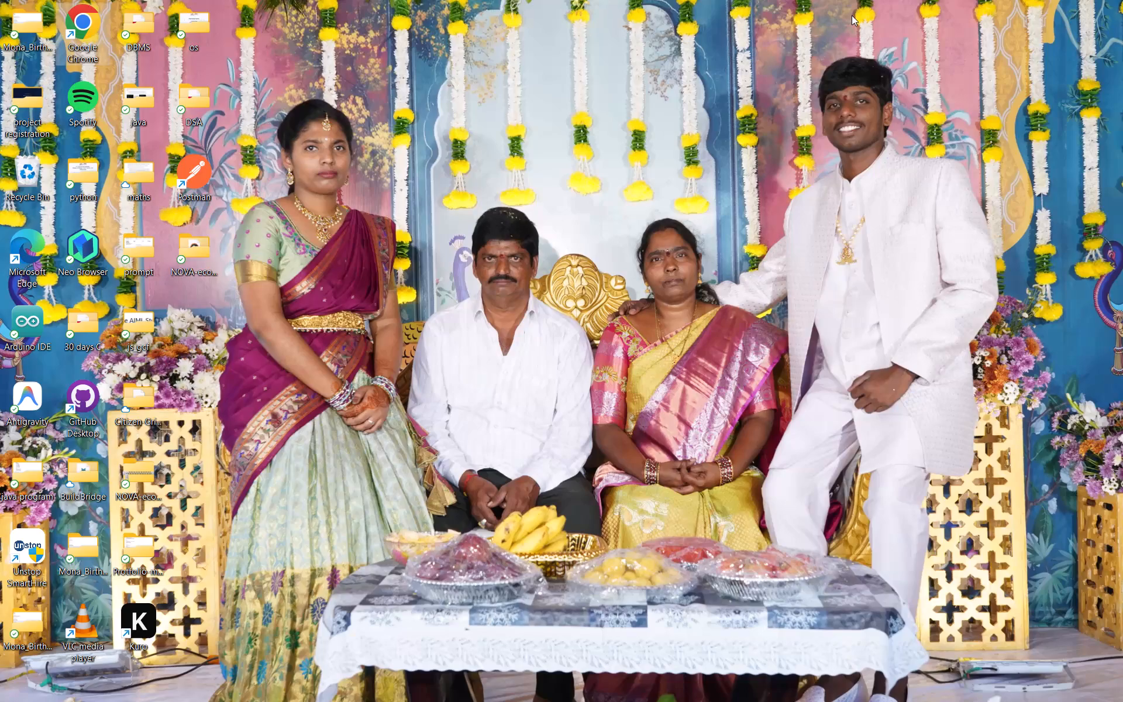
Shut down the computer from the Windows desktop.
key(alt+F4)
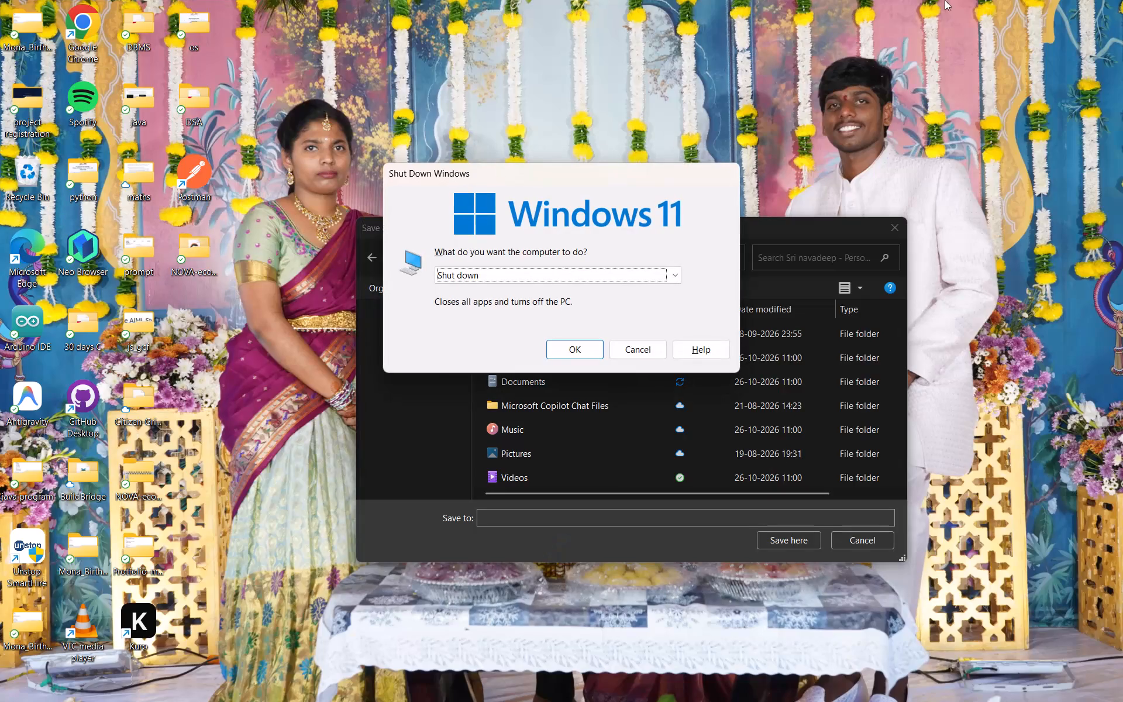
click(588, 354)
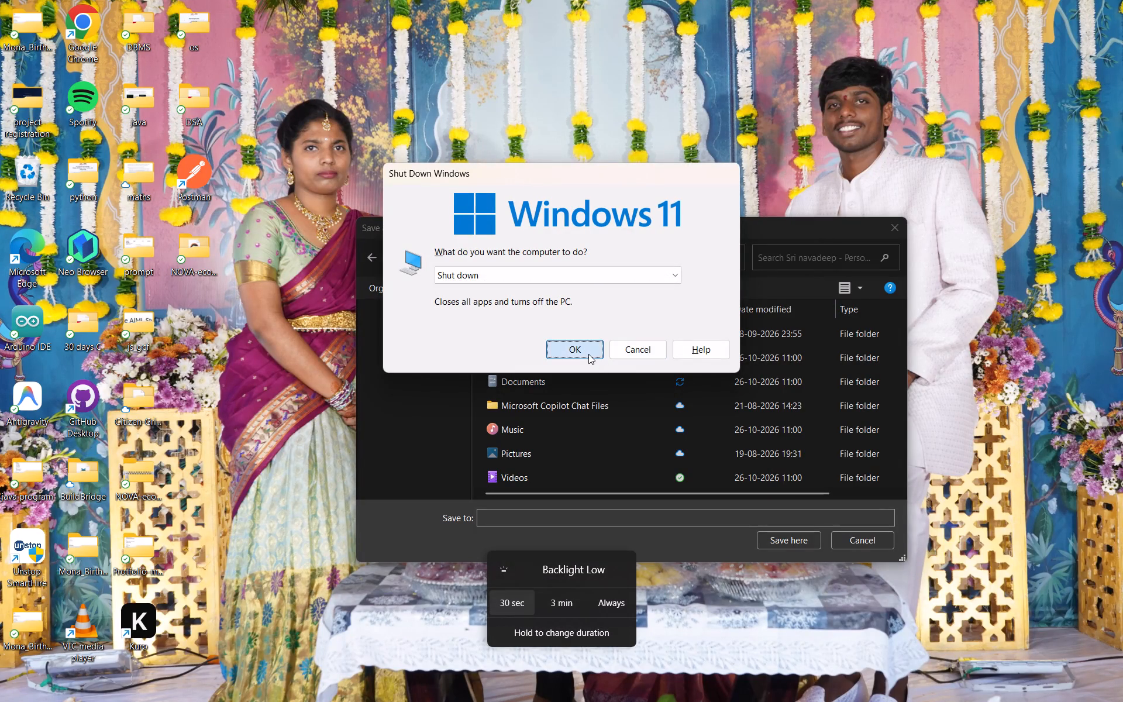